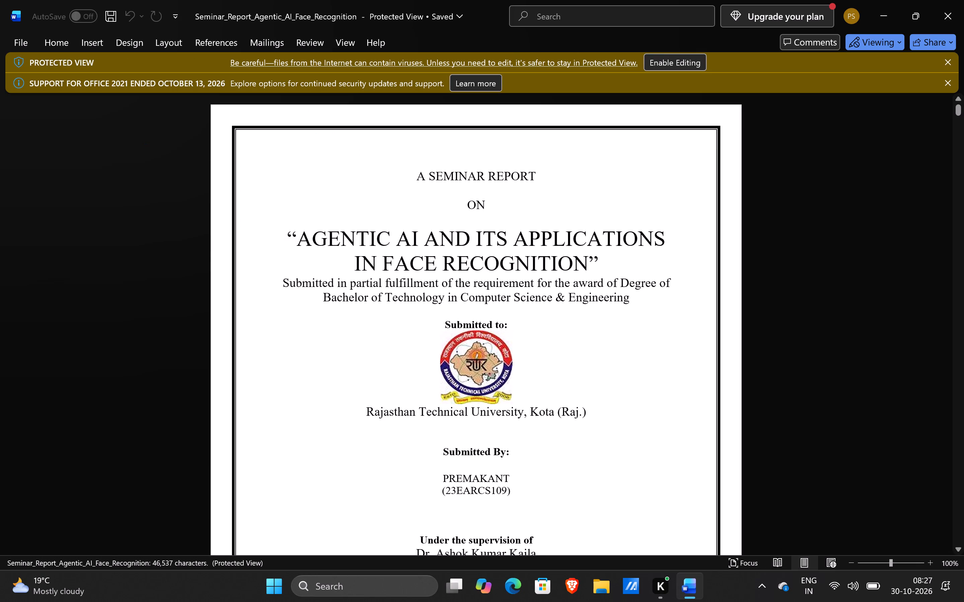
Look through the seminar report's opening pages: the cover page, the acknowledgement and the list of contents.
scroll(549, 356, "down", 2)
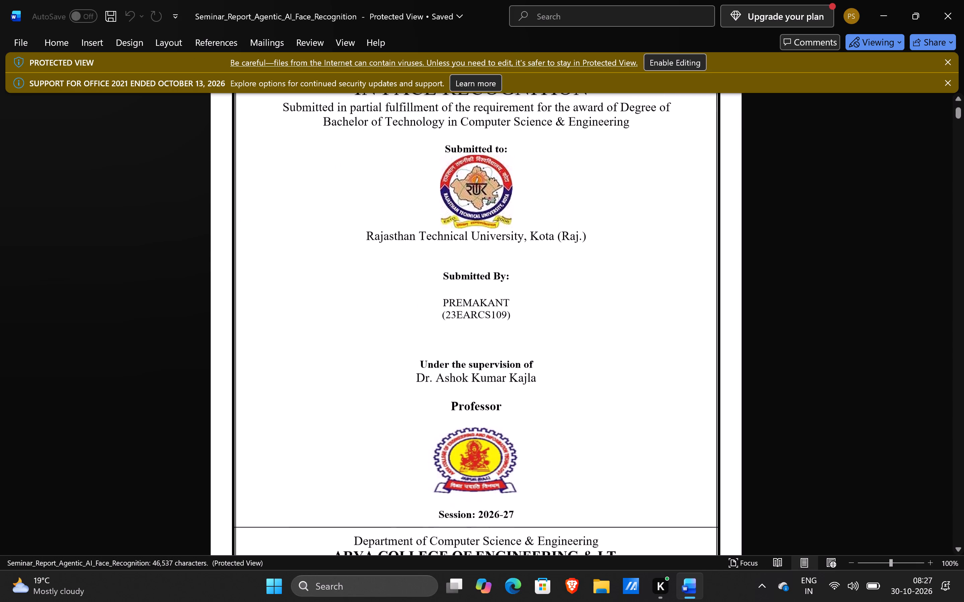
scroll(549, 356, "down", 1)
scroll(549, 356, "up", 2)
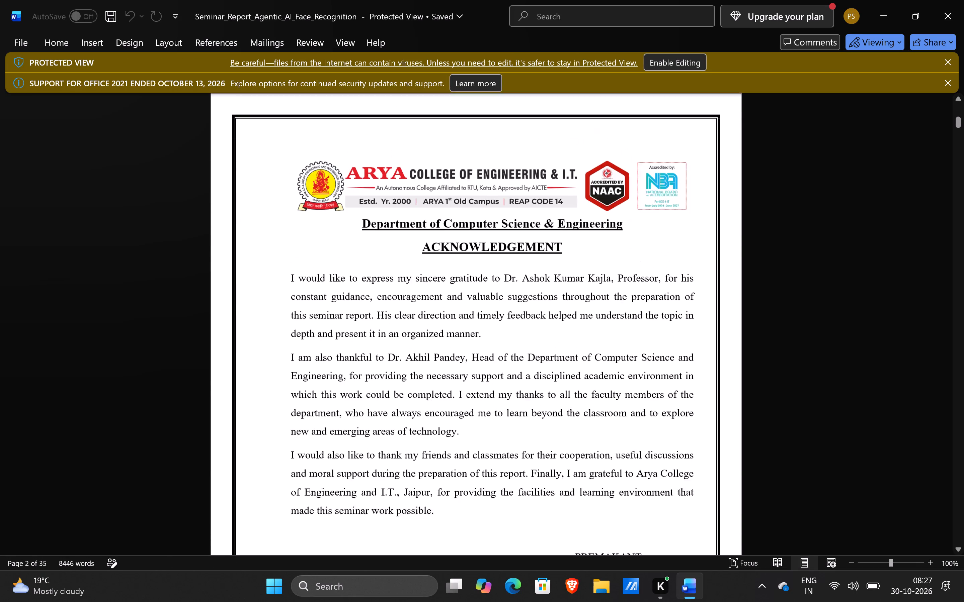
scroll(549, 356, "up", 7)
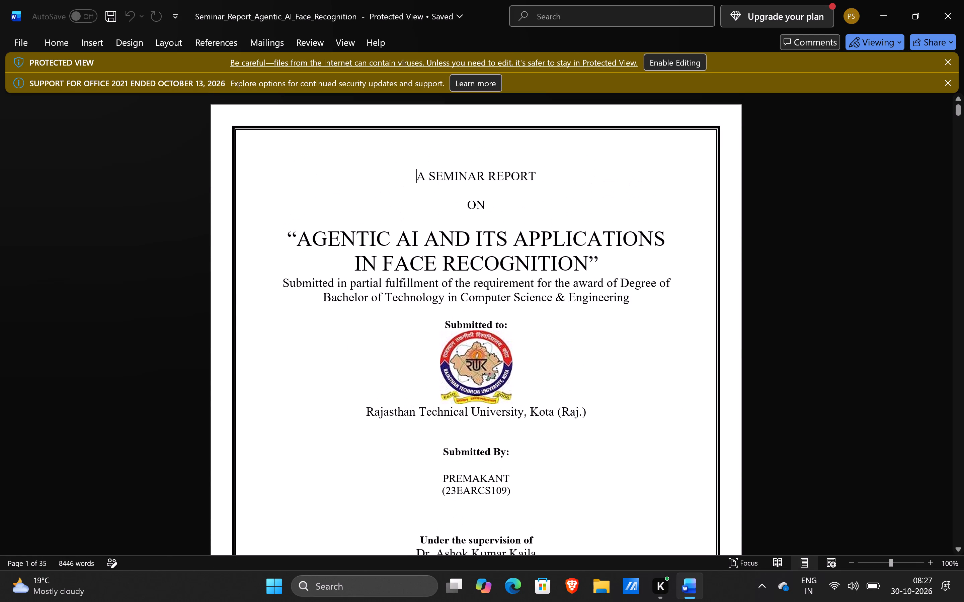
scroll(549, 356, "up", 1)
scroll(549, 356, "down", 2)
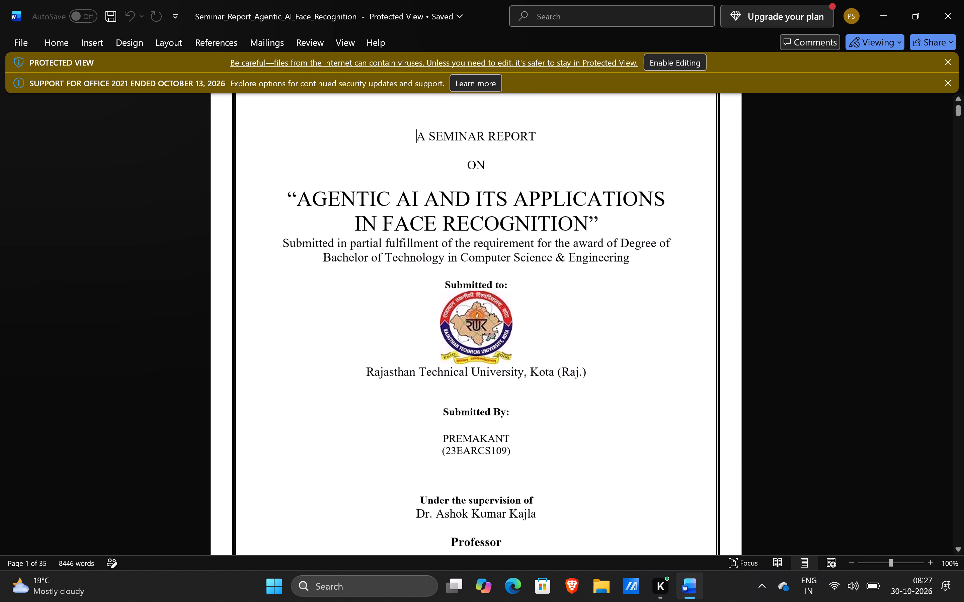
scroll(549, 356, "down", 2)
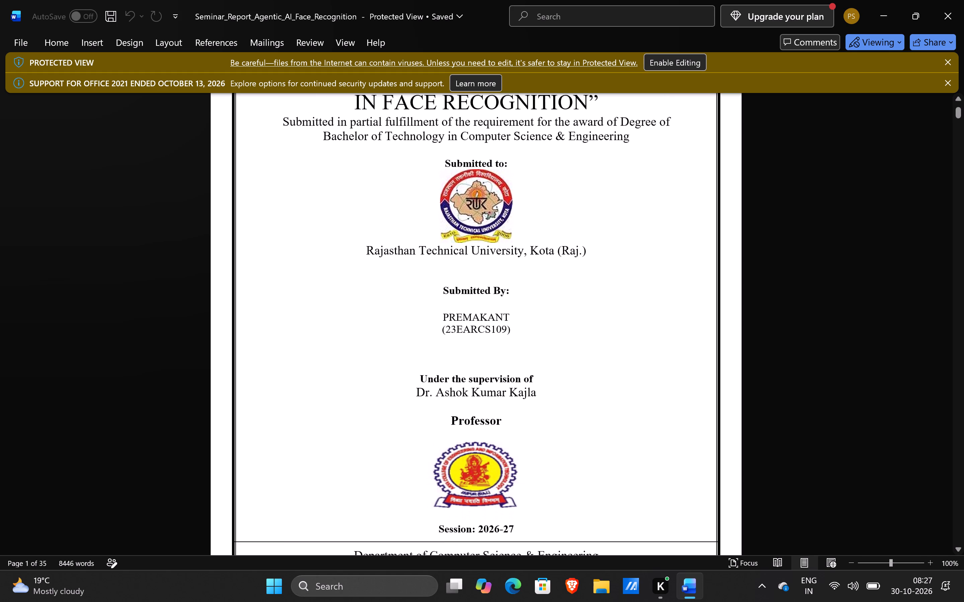
scroll(549, 356, "down", 1)
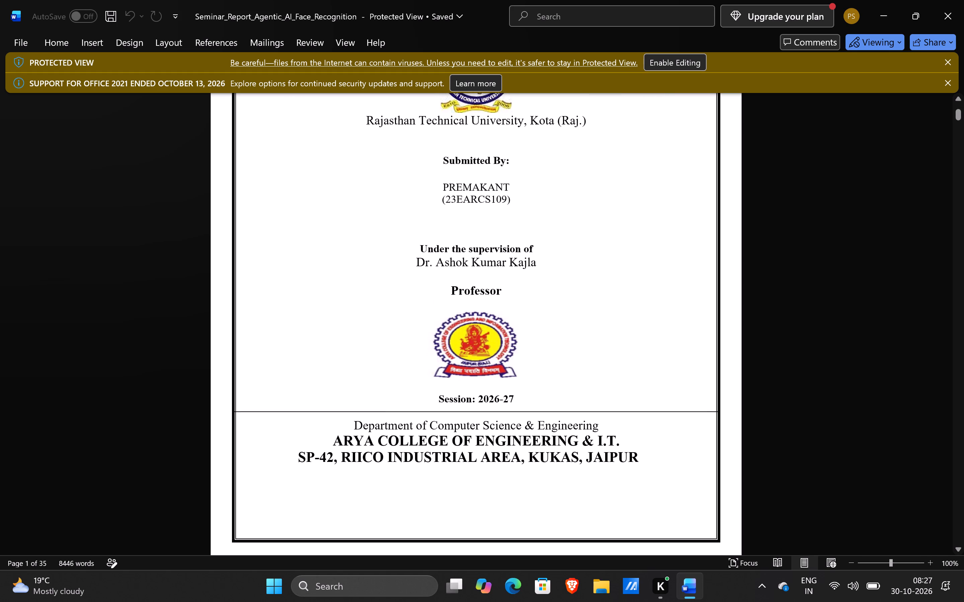
scroll(549, 356, "down", 4)
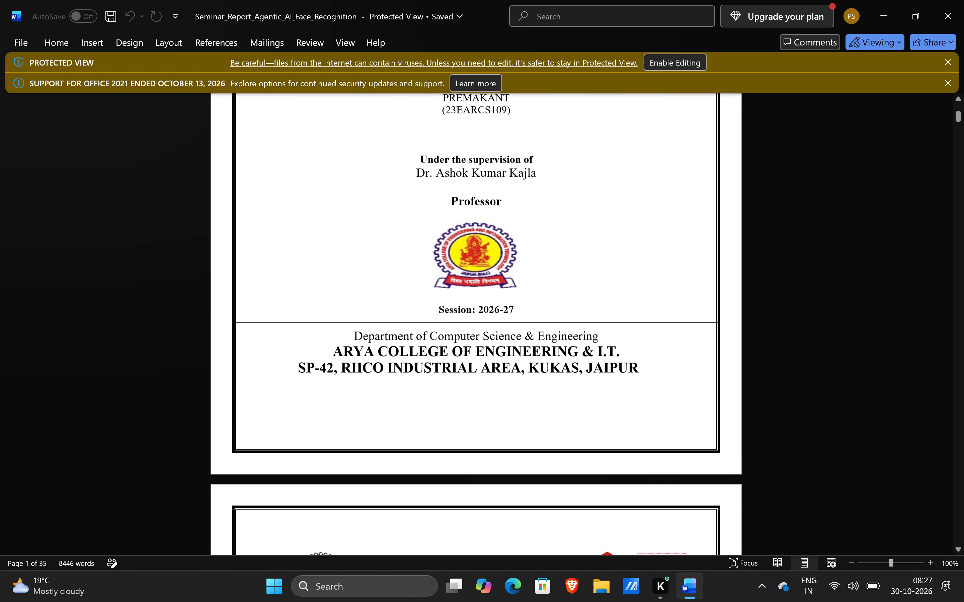
scroll(549, 356, "down", 5)
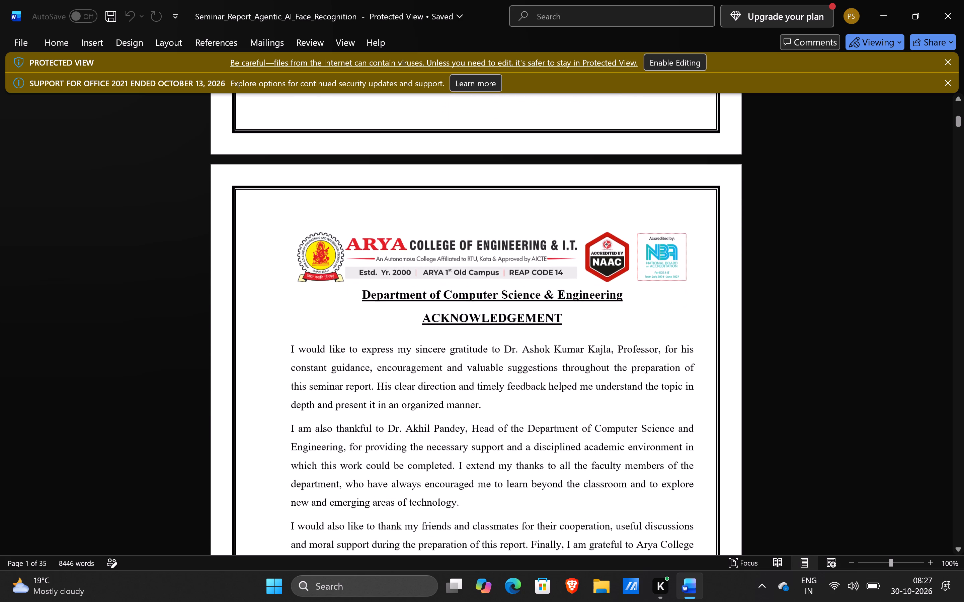
scroll(549, 356, "down", 4)
scroll(549, 356, "up", 3)
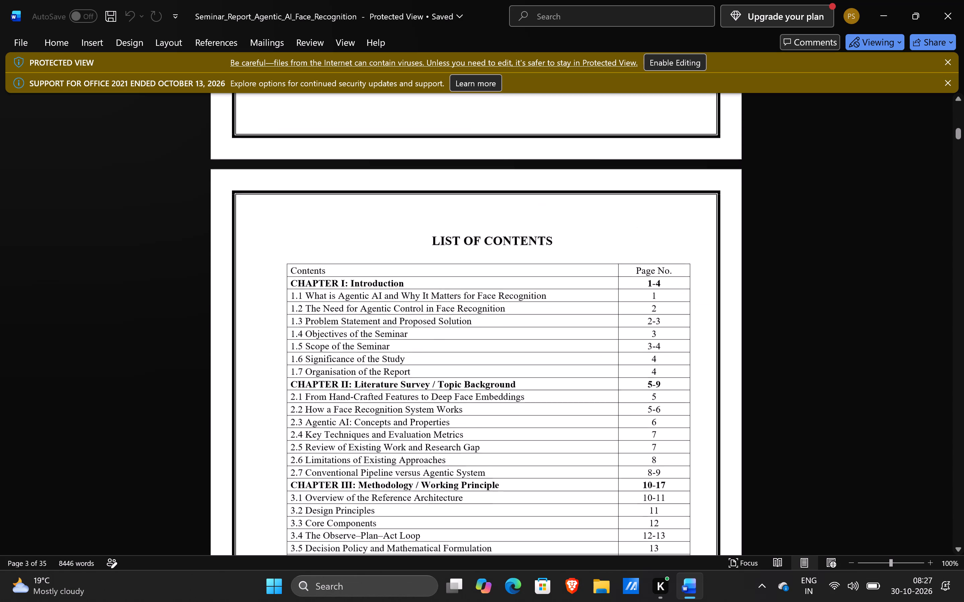
scroll(549, 356, "up", 7)
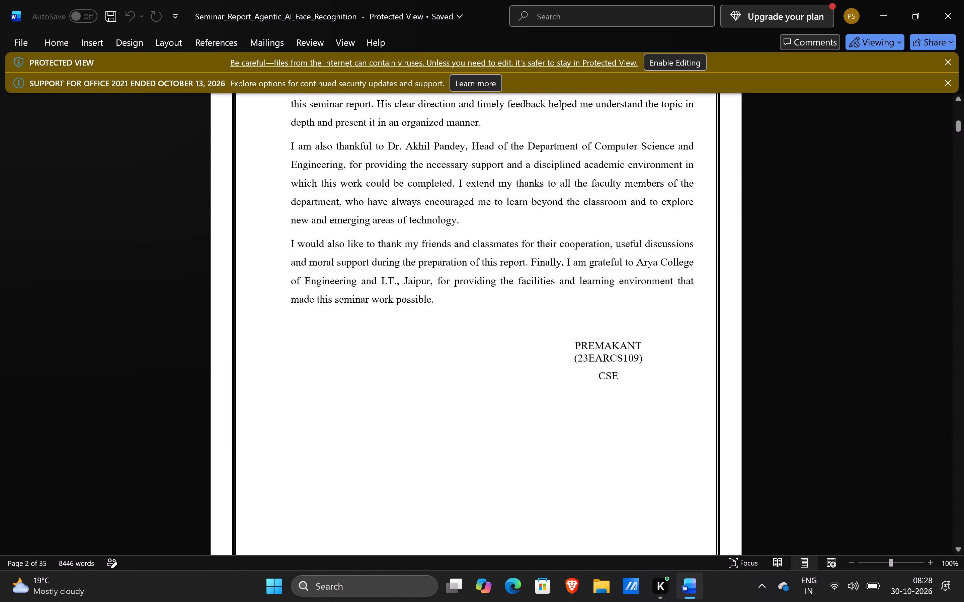
scroll(549, 356, "up", 7)
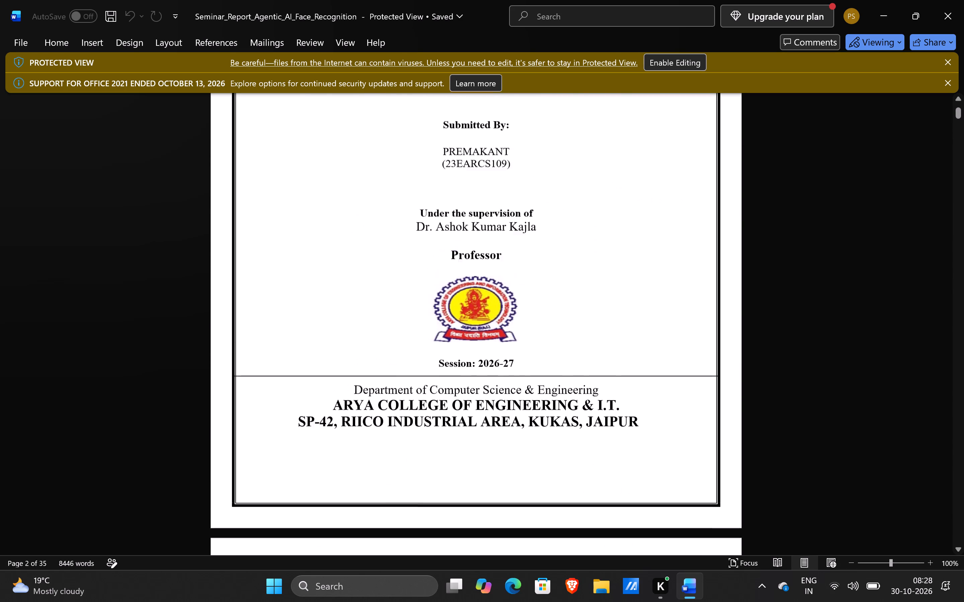
scroll(549, 356, "up", 3)
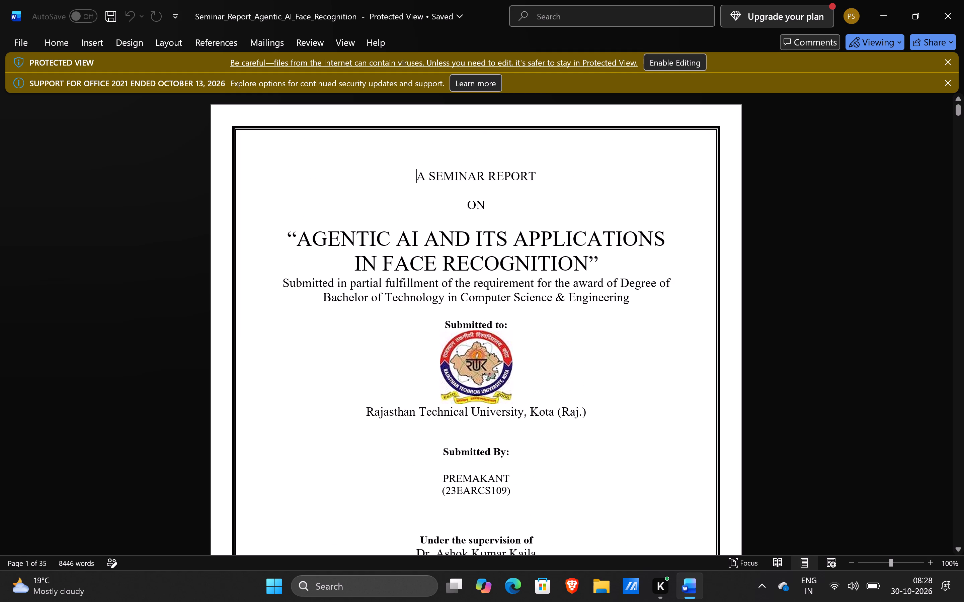
Enable editing for the protected seminar report document.
left_click_drag(296, 237, 533, 294)
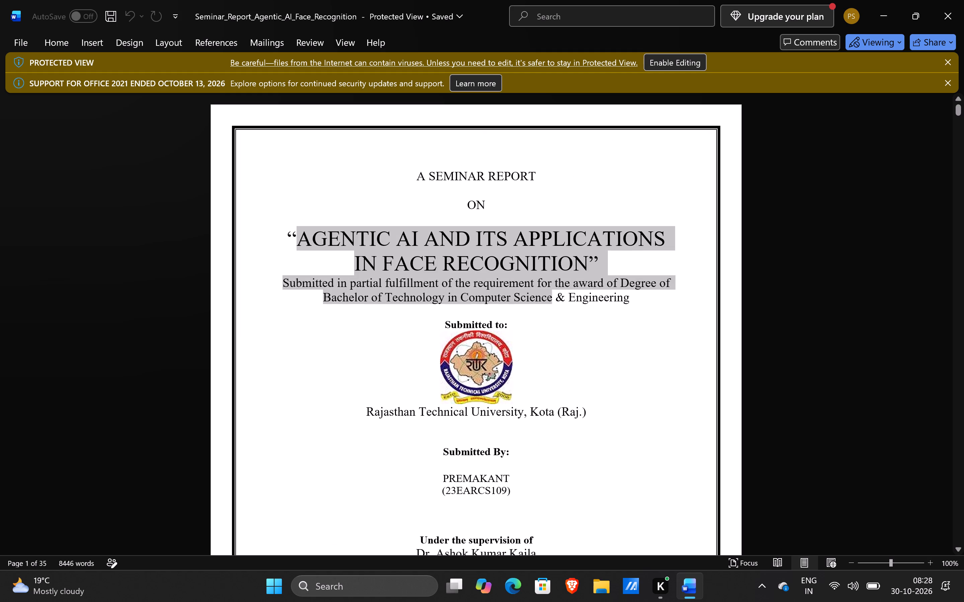
left_click_drag(533, 294, 598, 260)
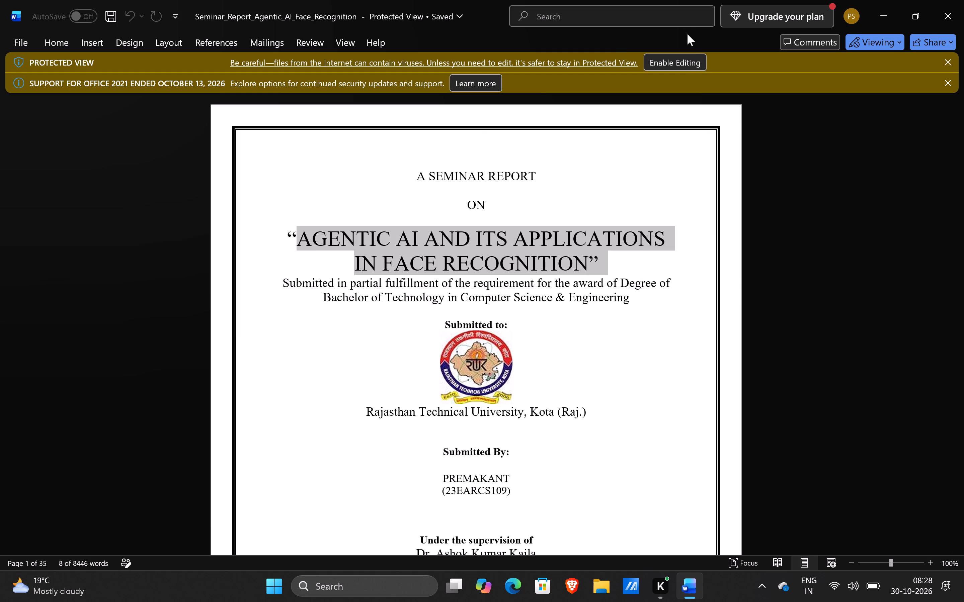
left_click(686, 59)
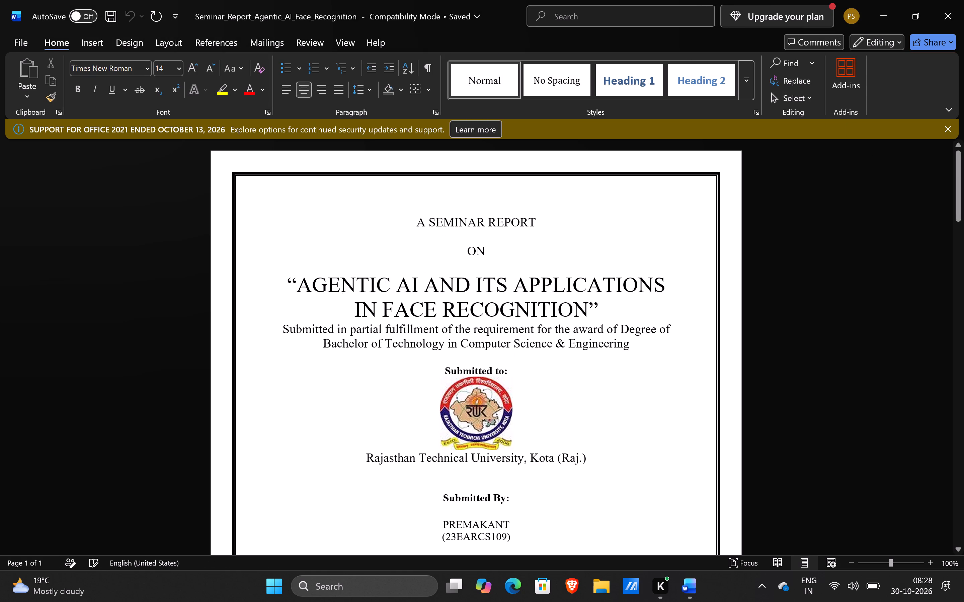
Set the font size of the cover page title “AGENTIC AI AND ITS APPLICATIONS IN FACE RECOGNITION” to 23.
left_click_drag(290, 286, 386, 292)
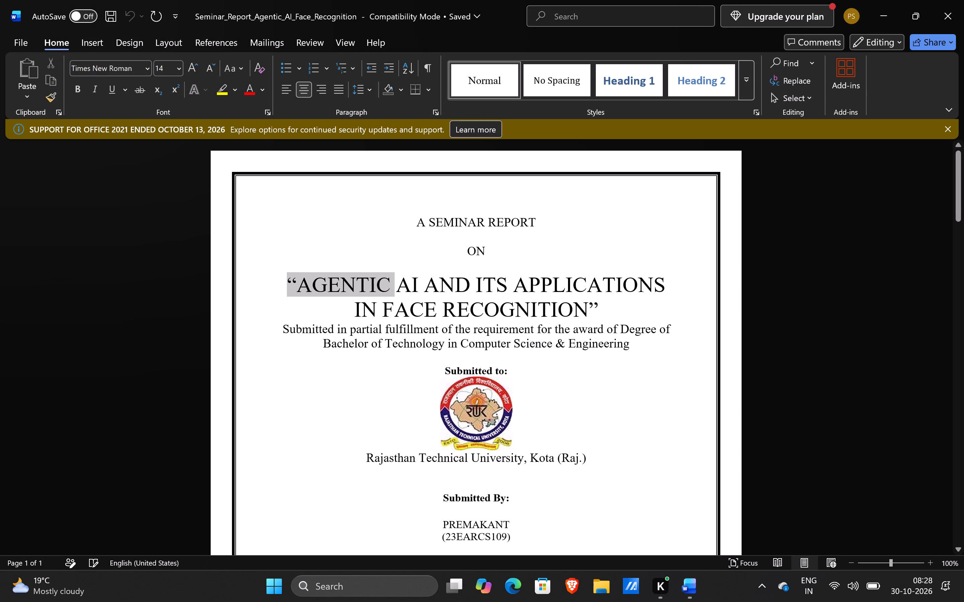
left_click_drag(386, 292, 614, 309)
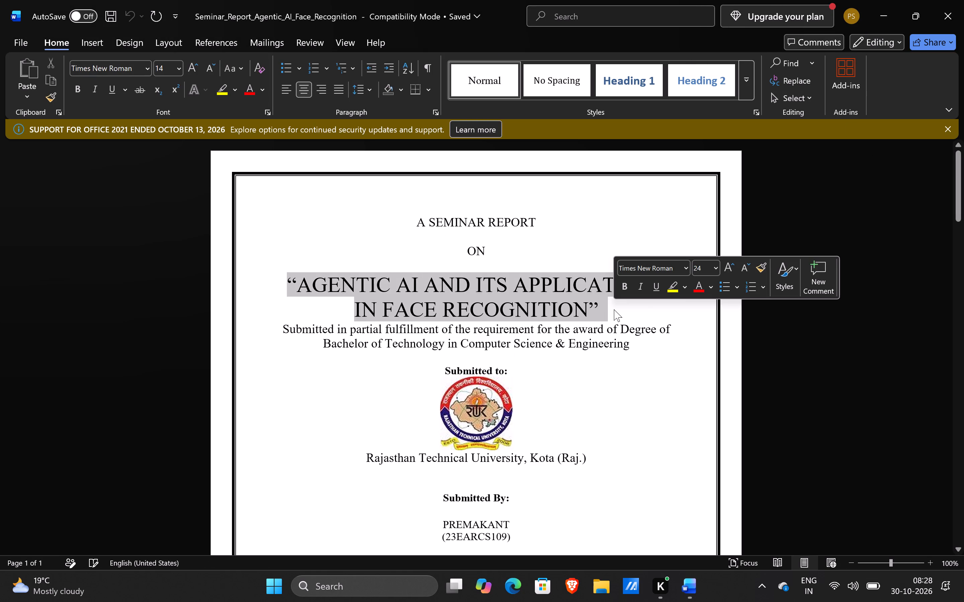
left_click(718, 272)
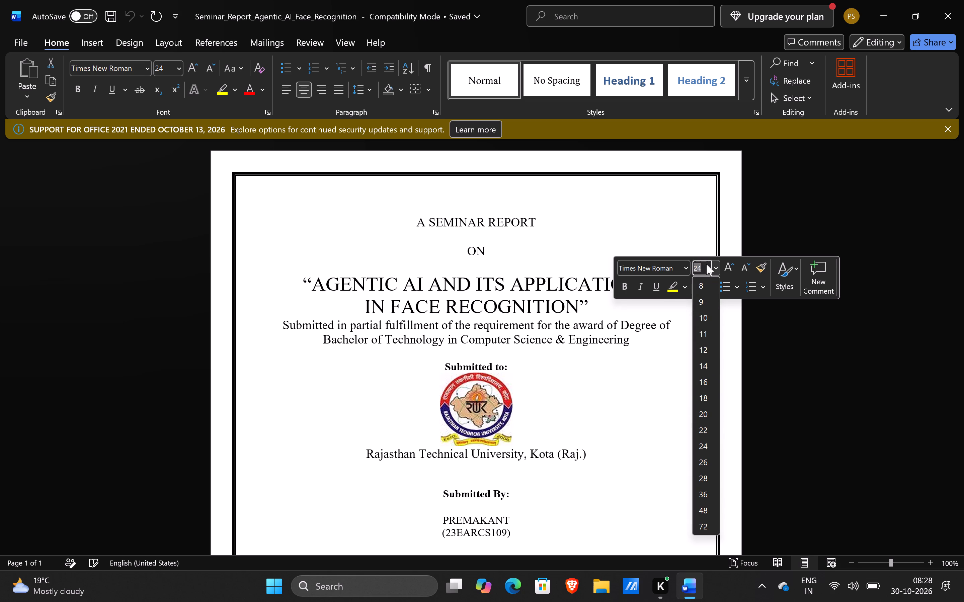
type("23")
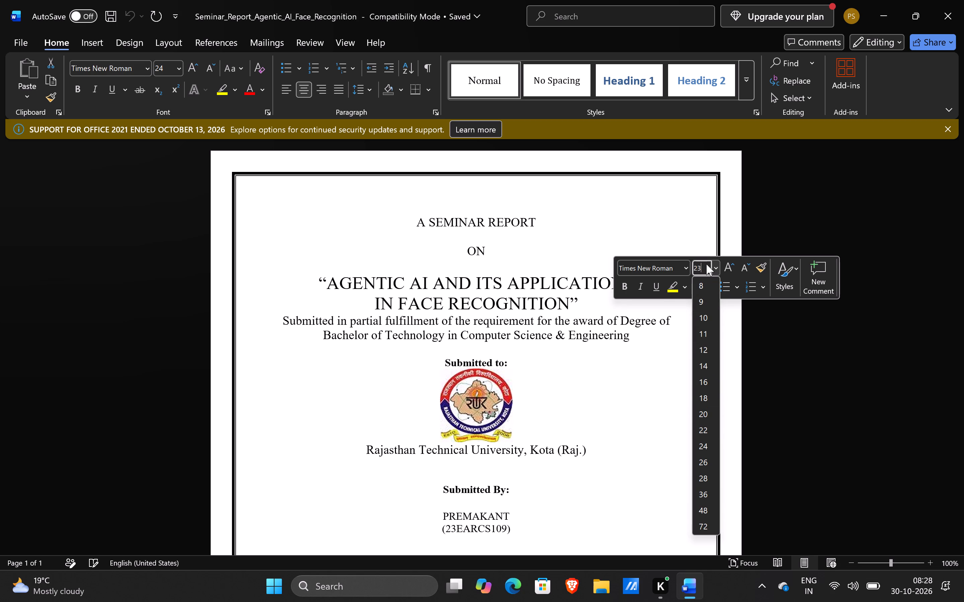
key("Return")
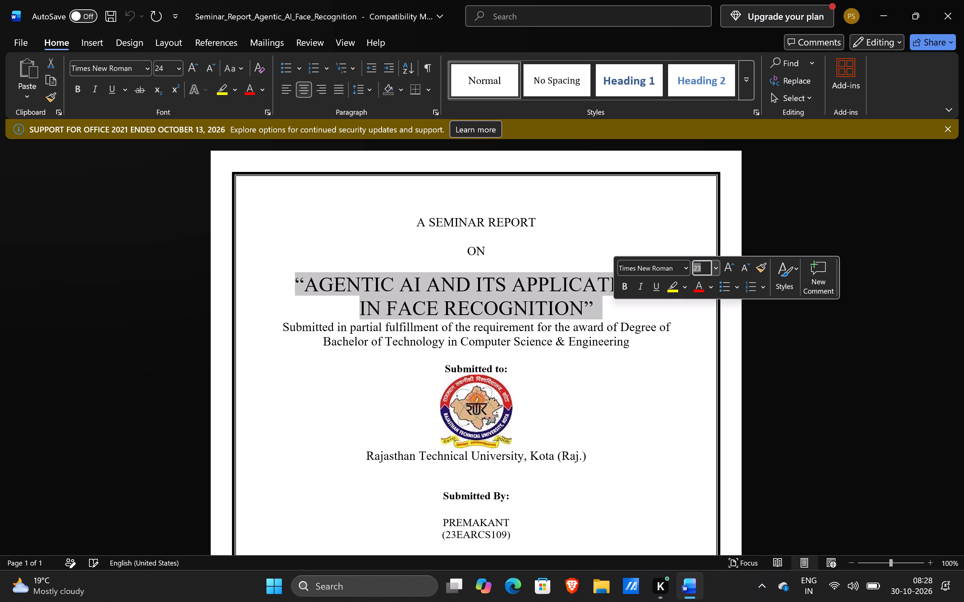
left_click(648, 385)
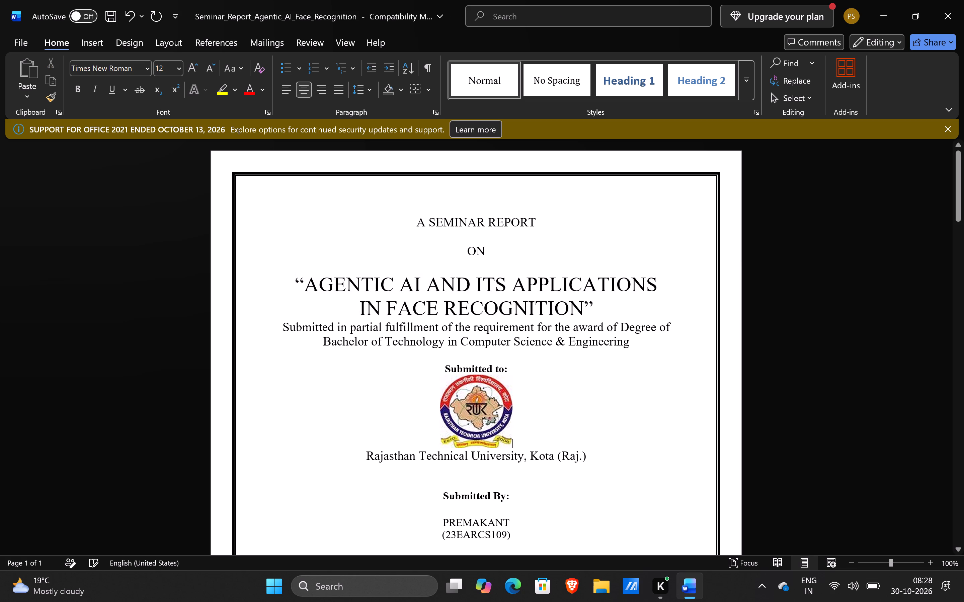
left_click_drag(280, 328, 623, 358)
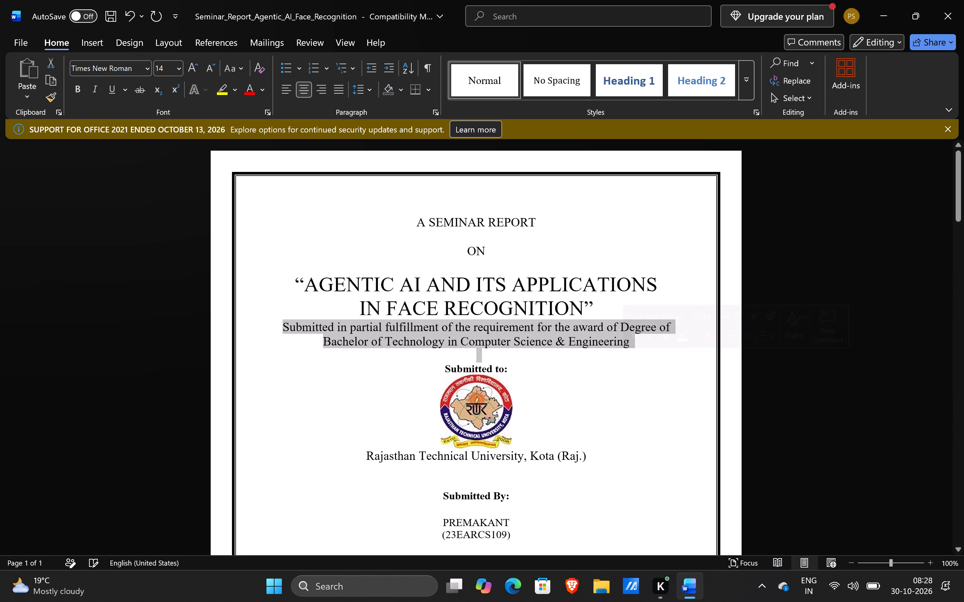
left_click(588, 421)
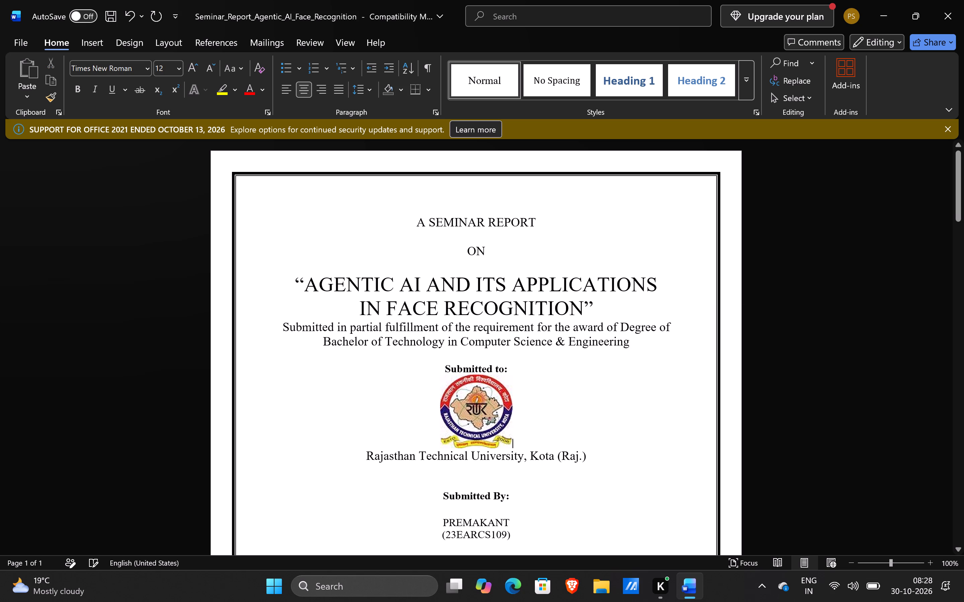
Set the font size of the "A SEMINAR REPORT" and "ON" lines on the cover page to 18.
left_click_drag(413, 221, 559, 248)
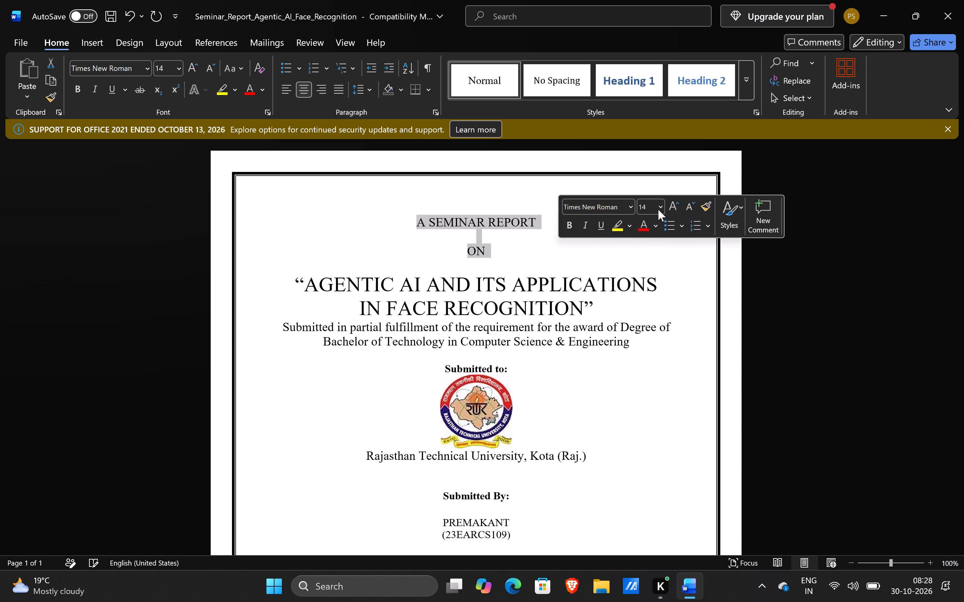
left_click(658, 209)
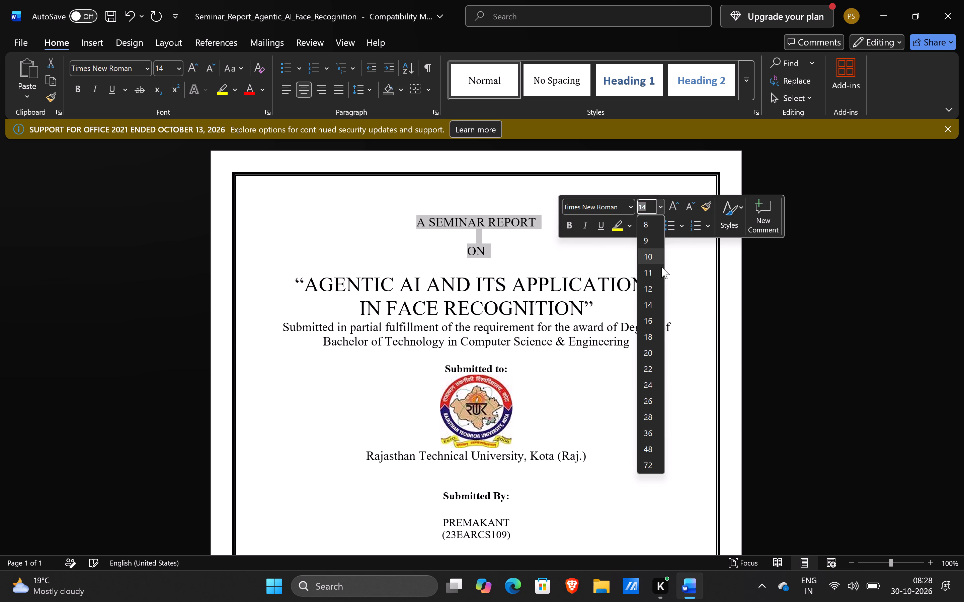
left_click(659, 335)
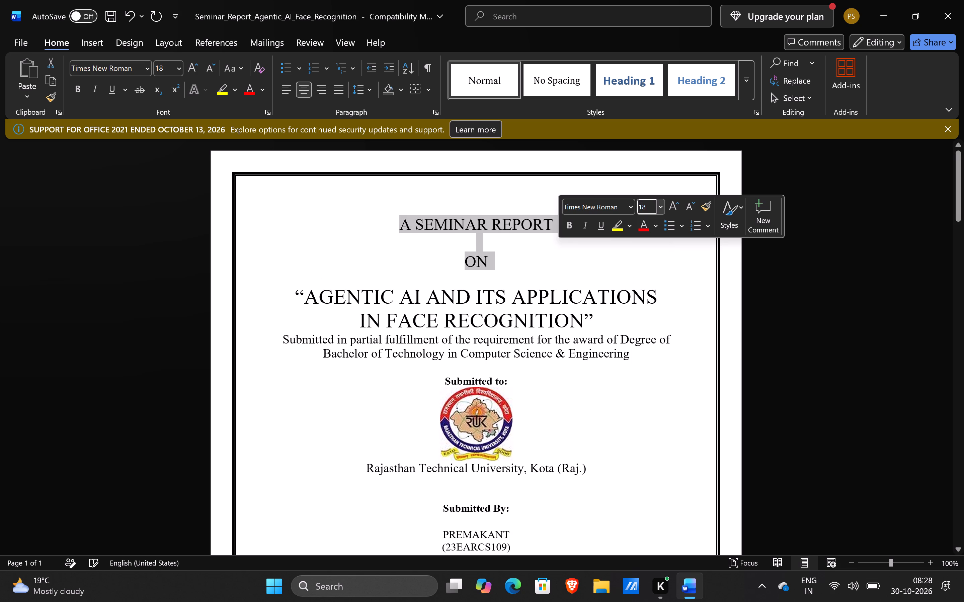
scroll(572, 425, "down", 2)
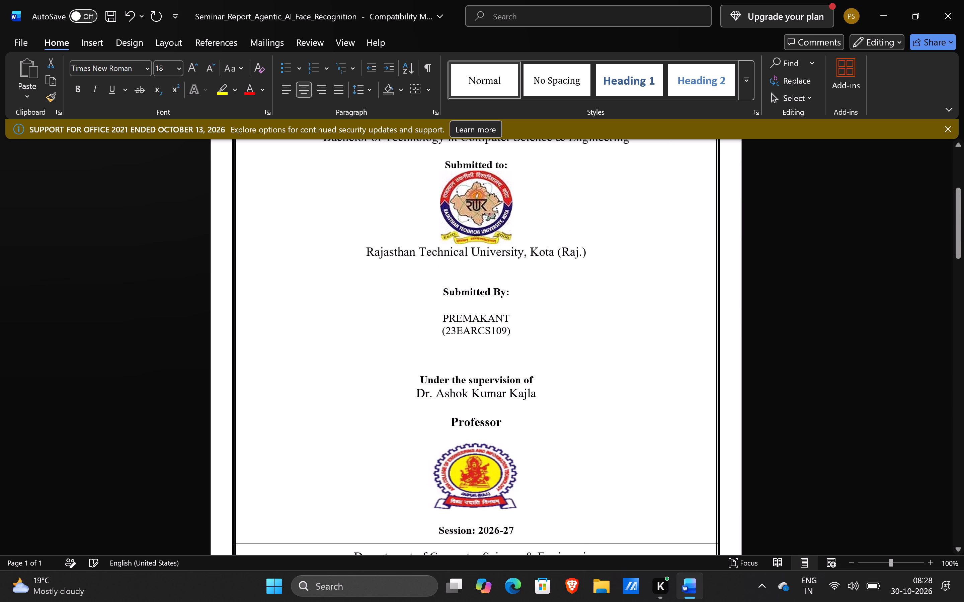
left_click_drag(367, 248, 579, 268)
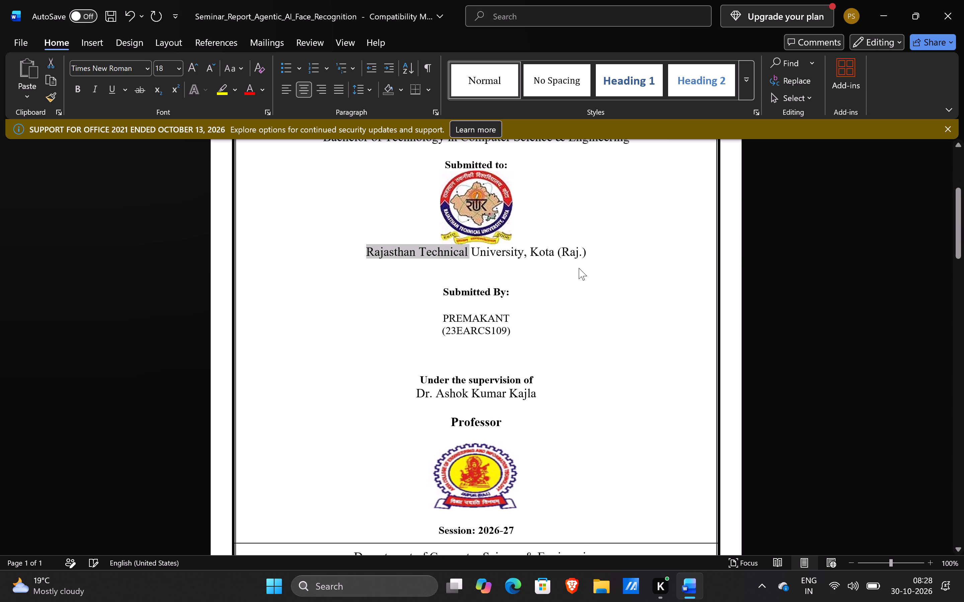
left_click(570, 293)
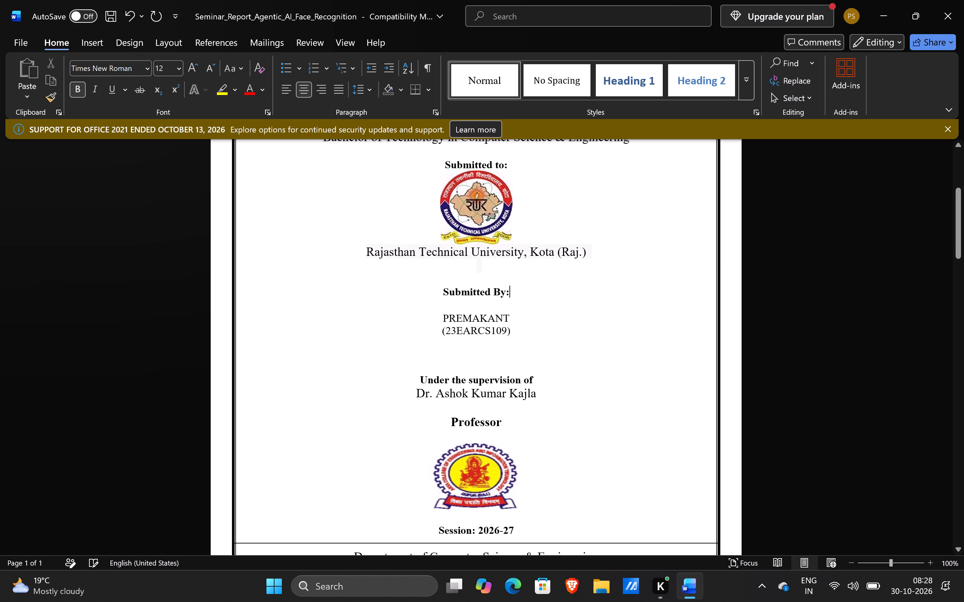
Set the font size of the college name and its address line at the bottom of the cover page to 18.
scroll(558, 361, "down", 3)
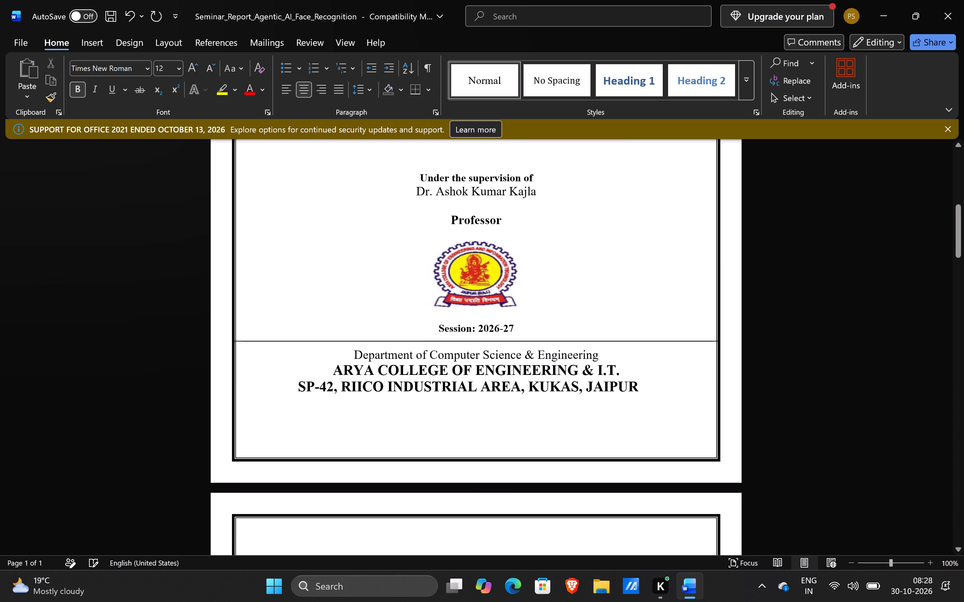
left_click_drag(349, 356, 571, 366)
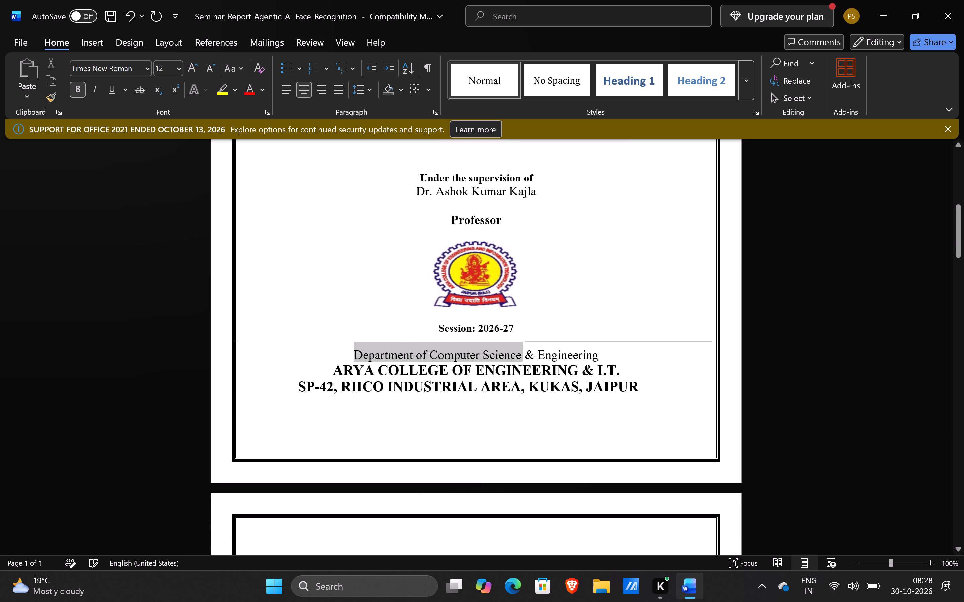
left_click_drag(571, 366, 598, 358)
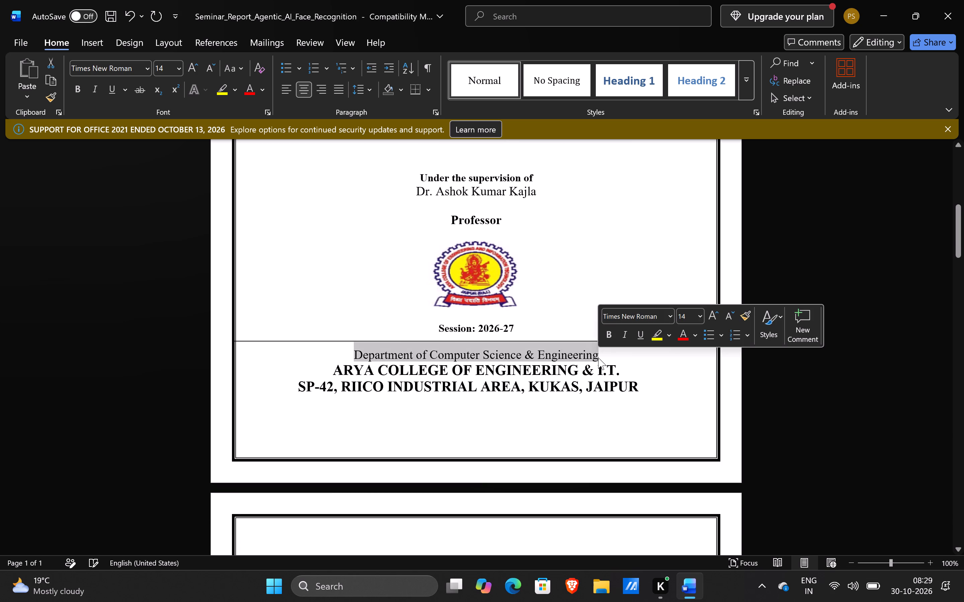
left_click_drag(333, 371, 358, 370)
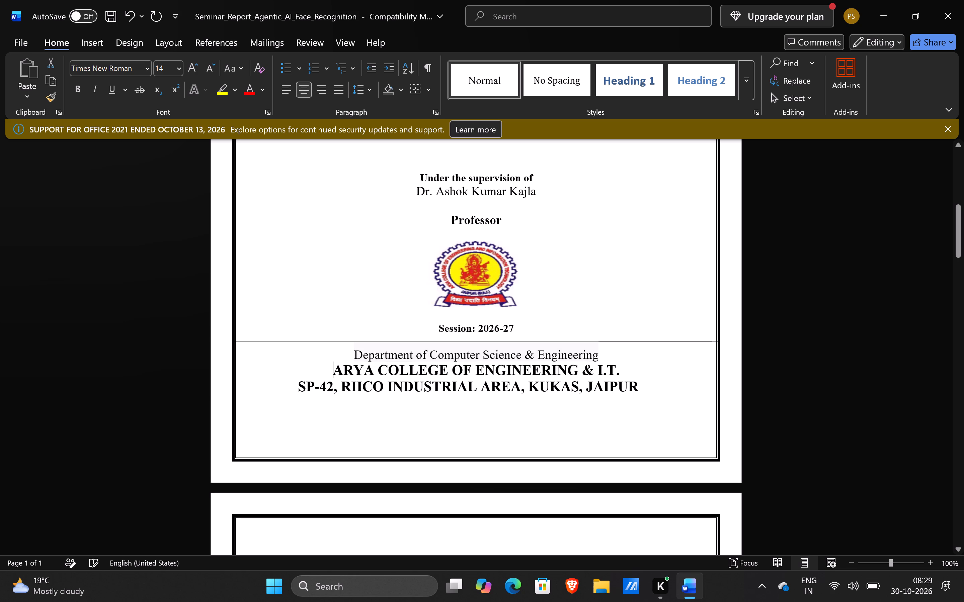
left_click_drag(358, 370, 651, 397)
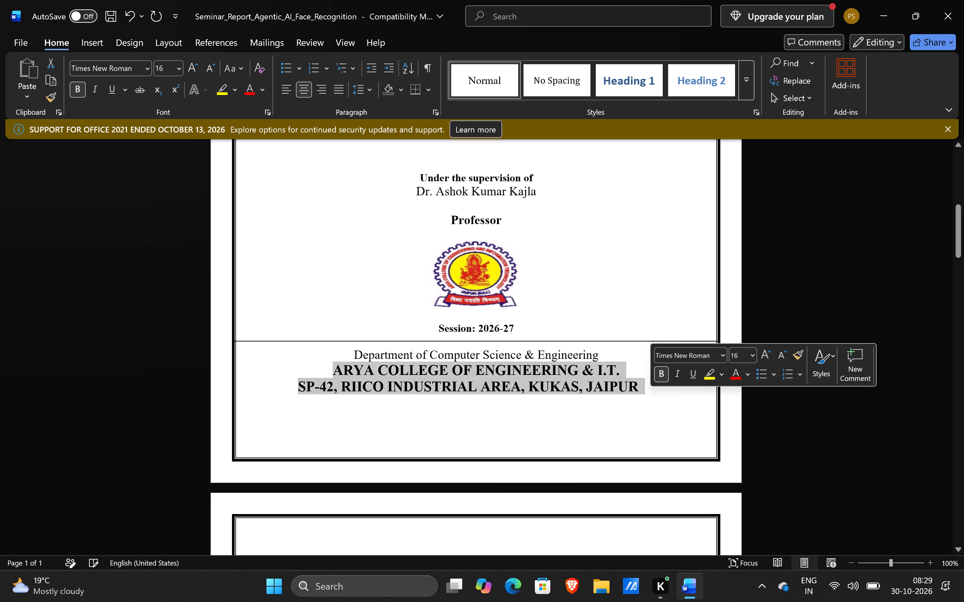
left_click(752, 356)
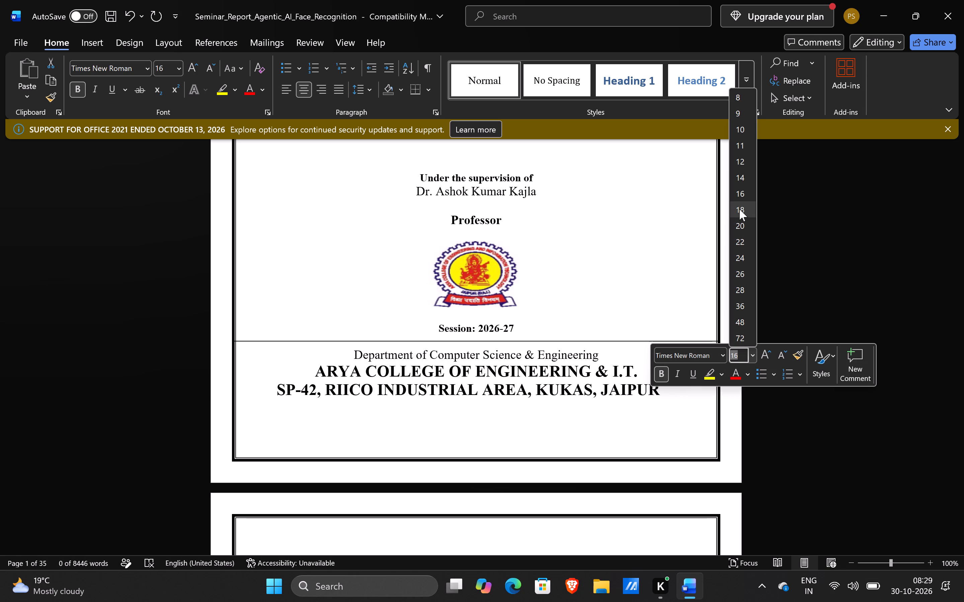
left_click(739, 209)
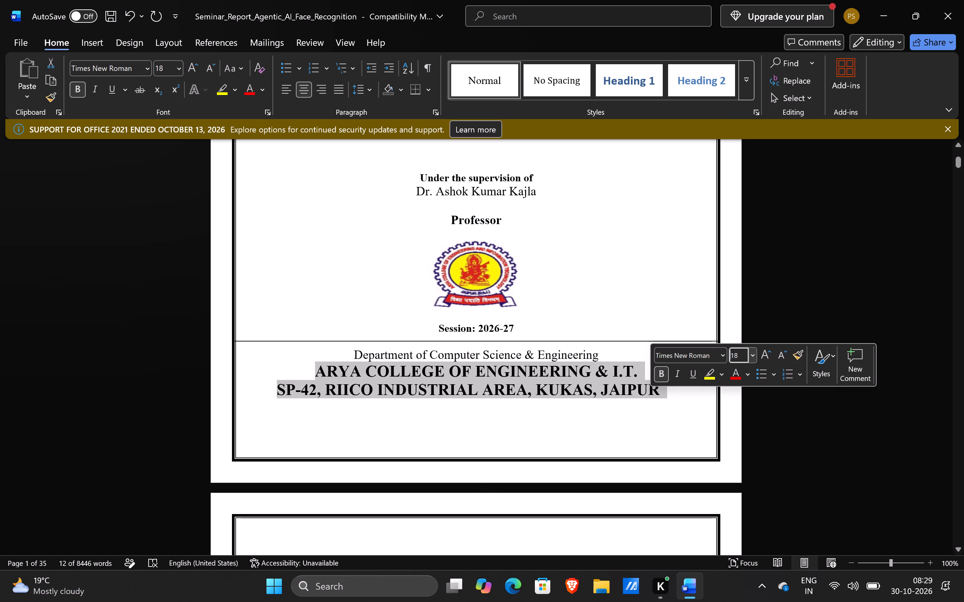
left_click(590, 308)
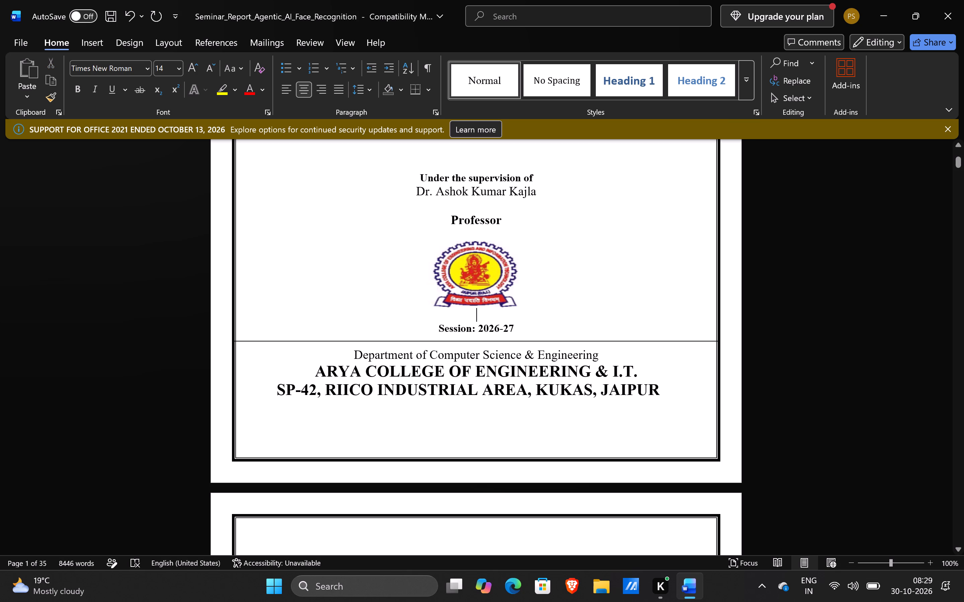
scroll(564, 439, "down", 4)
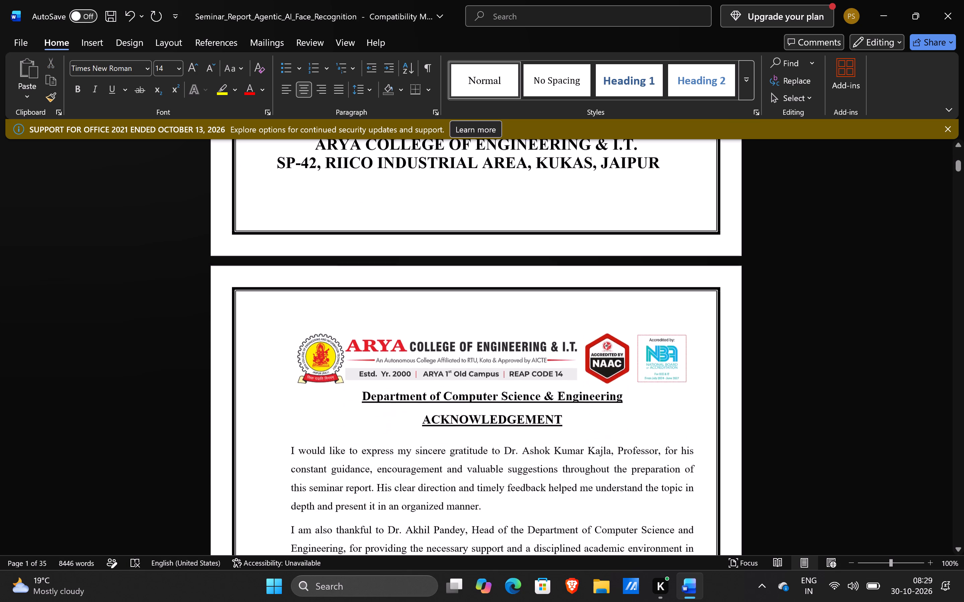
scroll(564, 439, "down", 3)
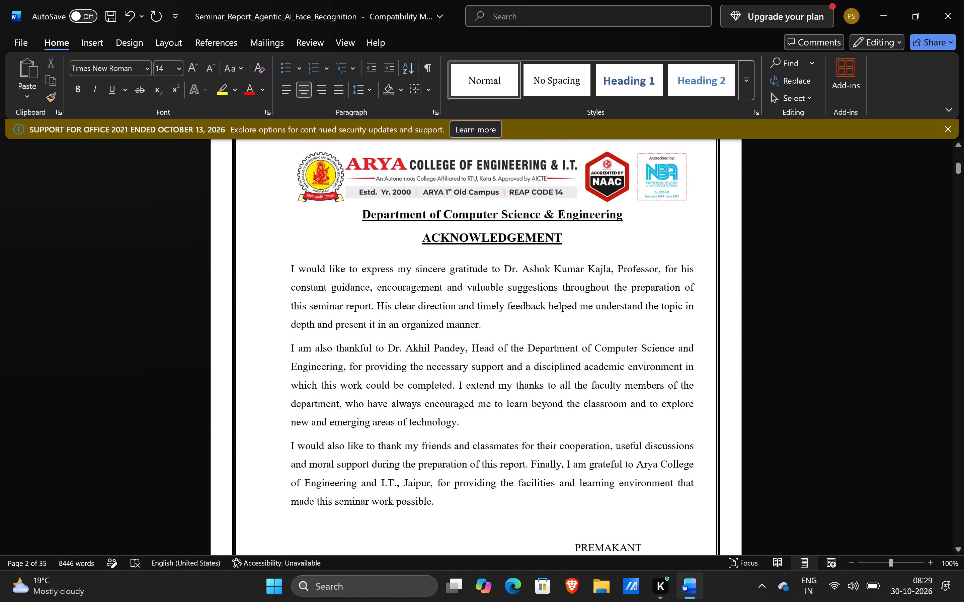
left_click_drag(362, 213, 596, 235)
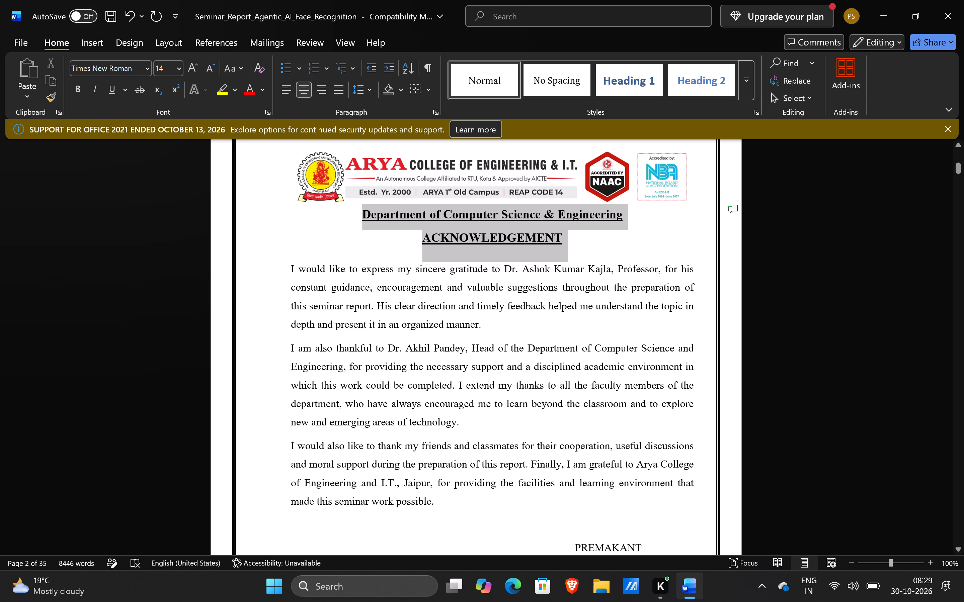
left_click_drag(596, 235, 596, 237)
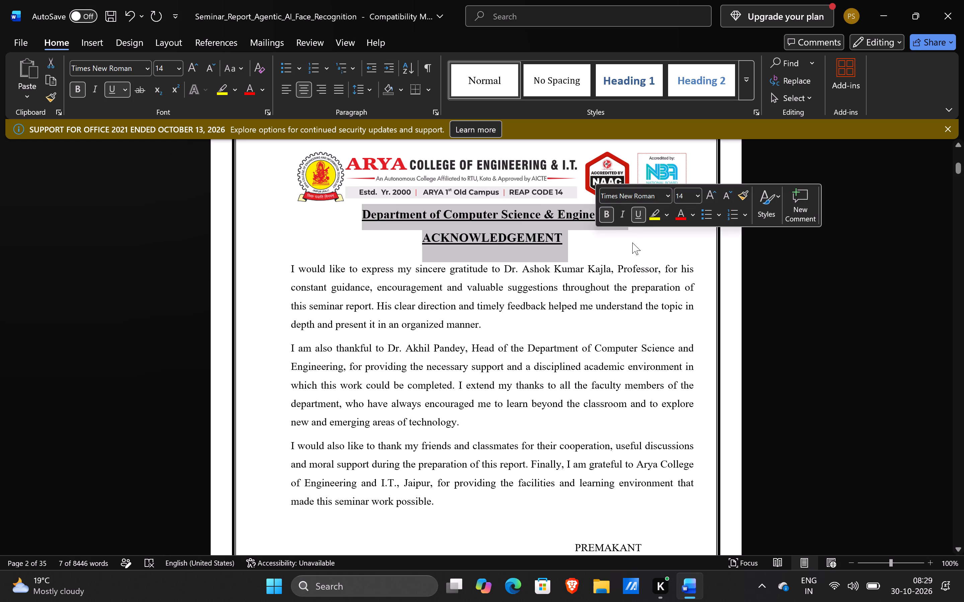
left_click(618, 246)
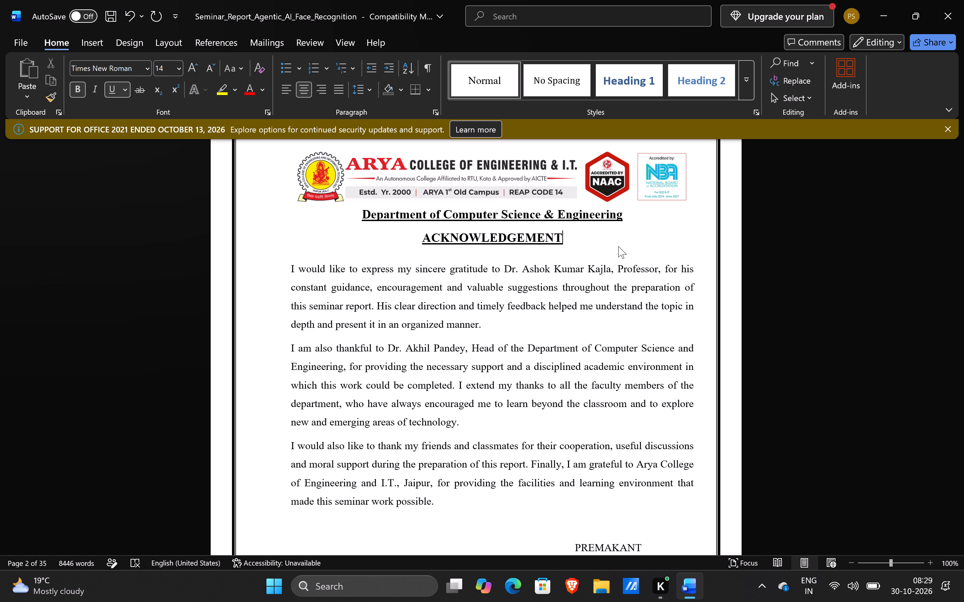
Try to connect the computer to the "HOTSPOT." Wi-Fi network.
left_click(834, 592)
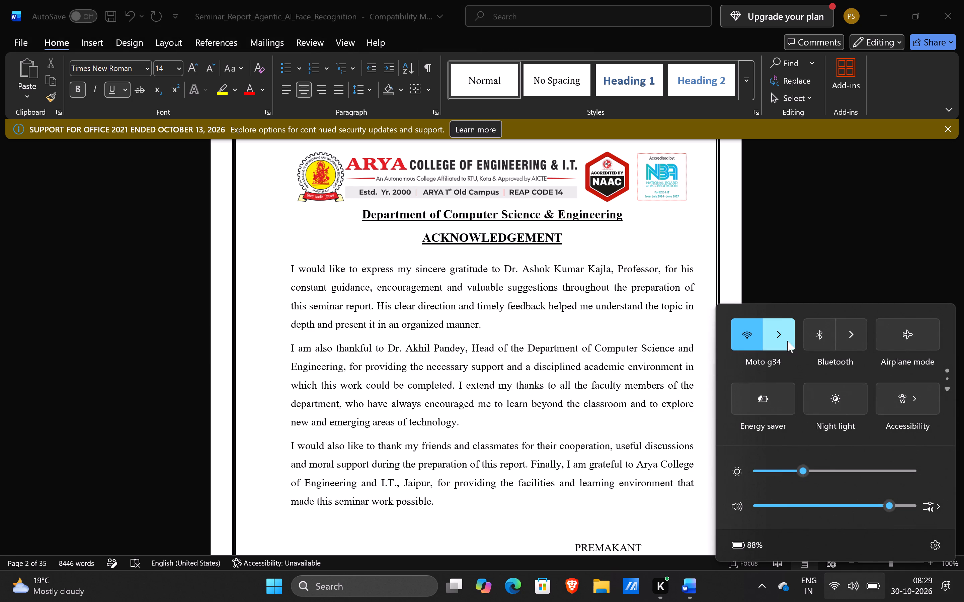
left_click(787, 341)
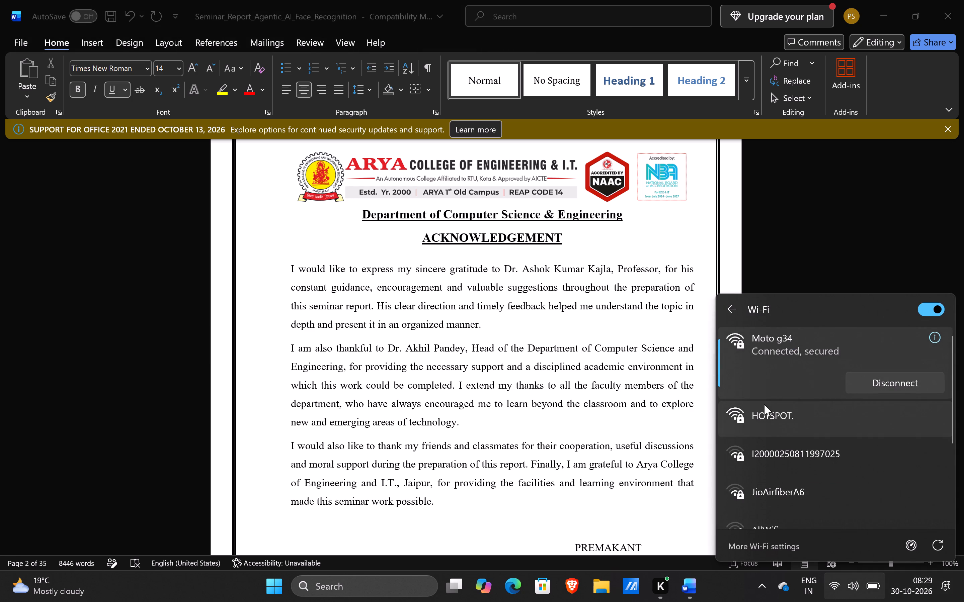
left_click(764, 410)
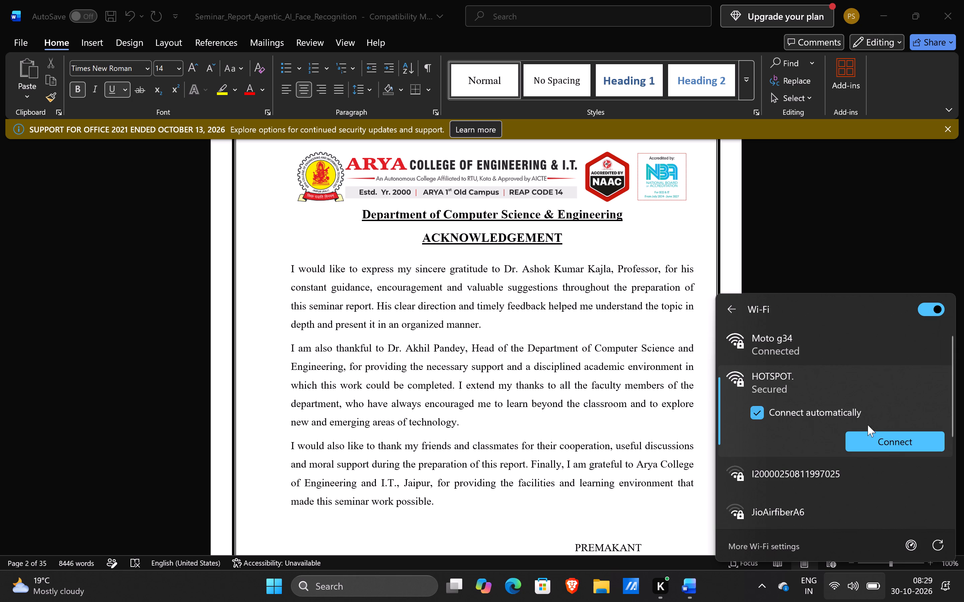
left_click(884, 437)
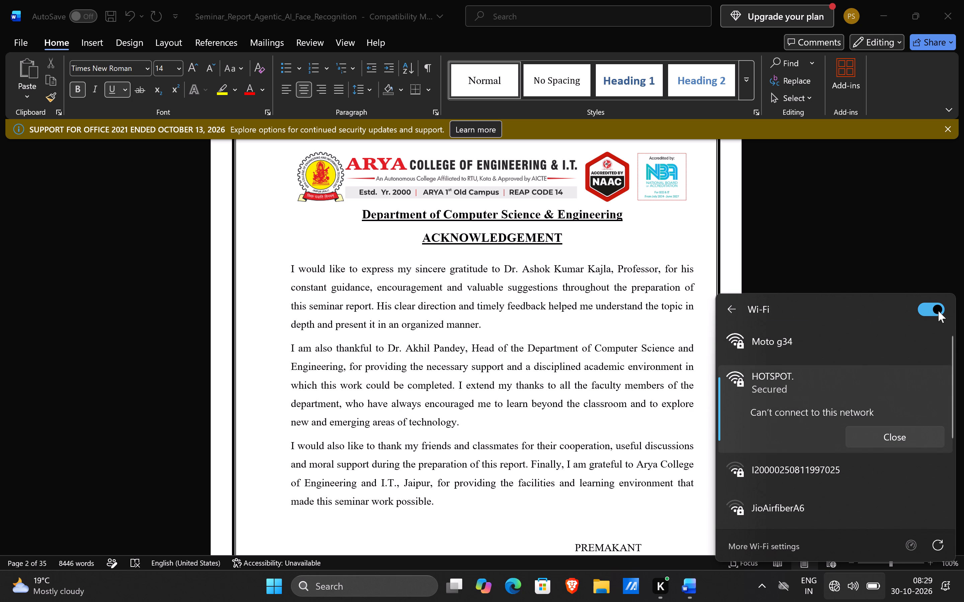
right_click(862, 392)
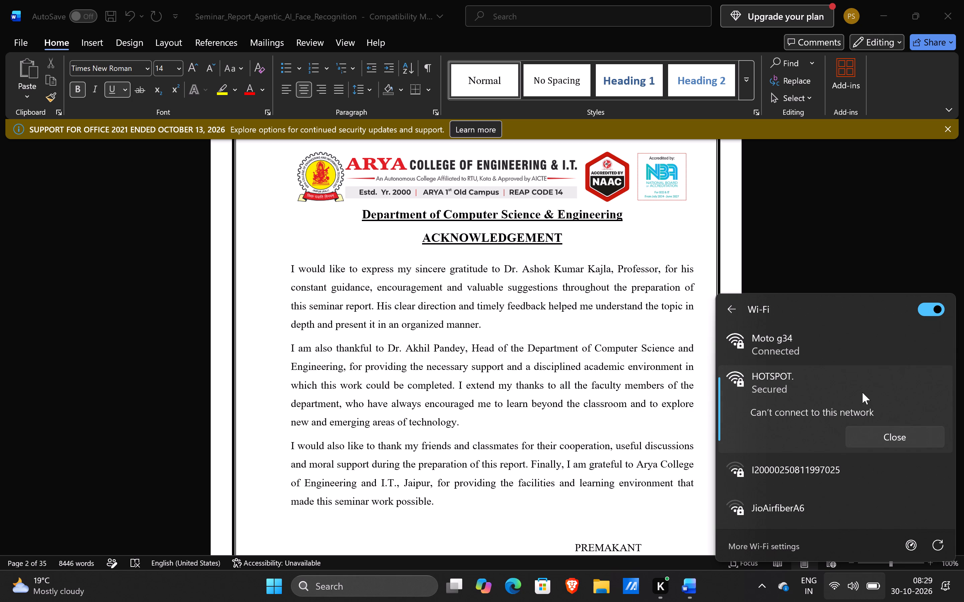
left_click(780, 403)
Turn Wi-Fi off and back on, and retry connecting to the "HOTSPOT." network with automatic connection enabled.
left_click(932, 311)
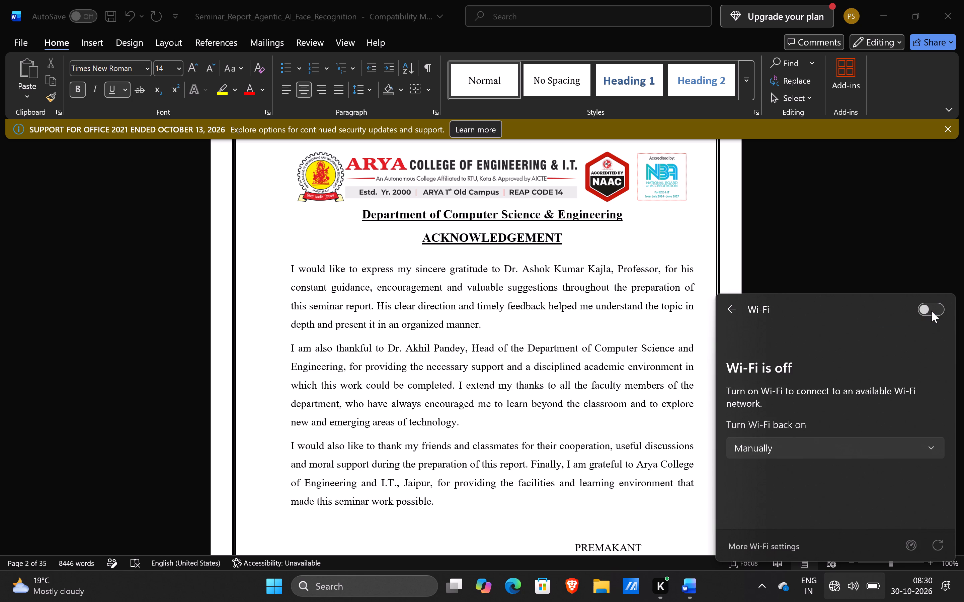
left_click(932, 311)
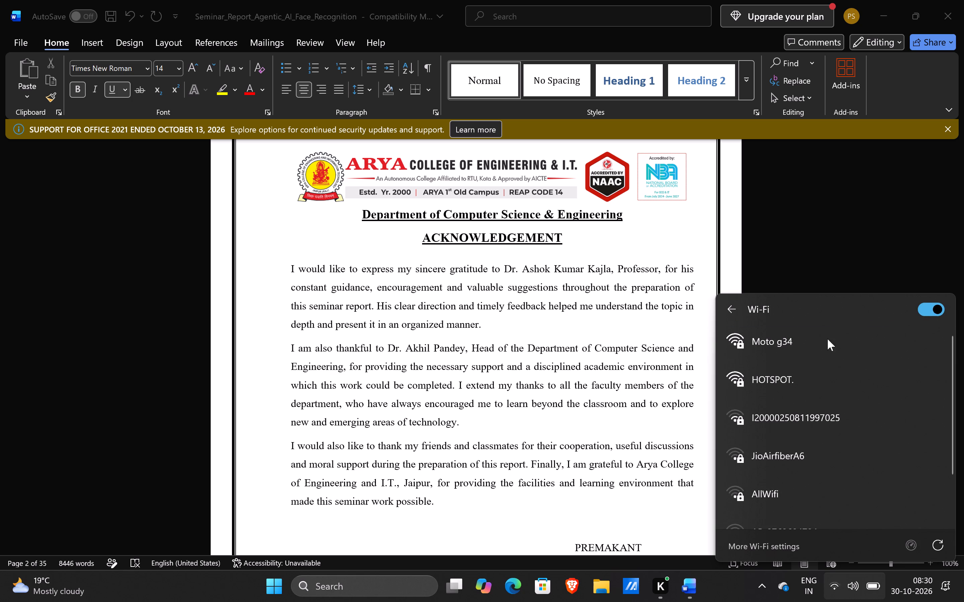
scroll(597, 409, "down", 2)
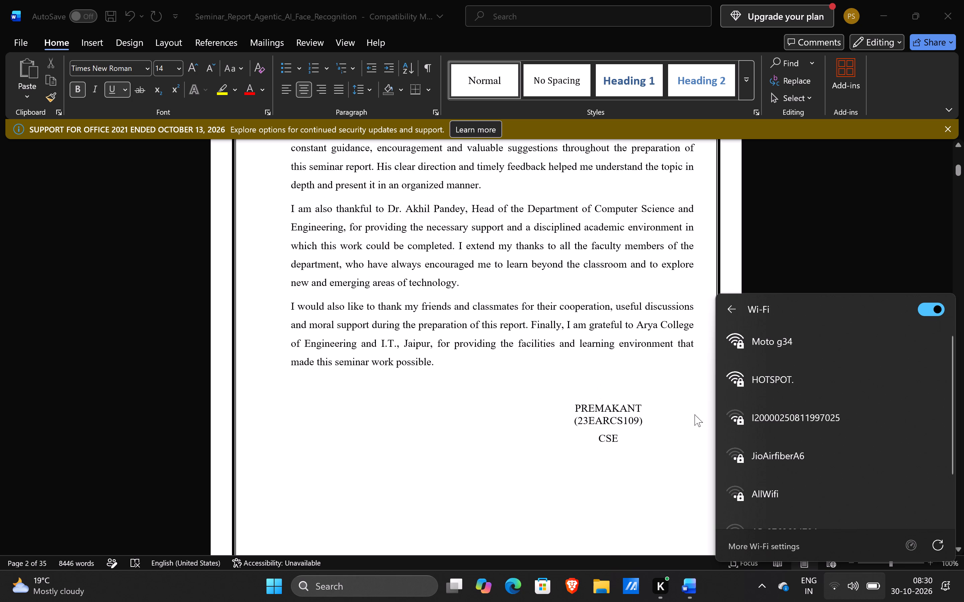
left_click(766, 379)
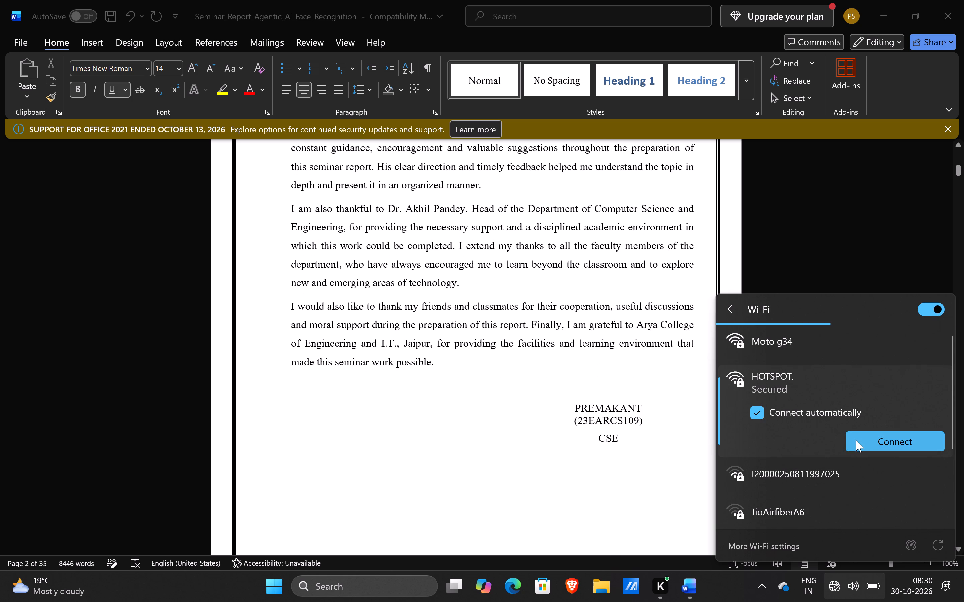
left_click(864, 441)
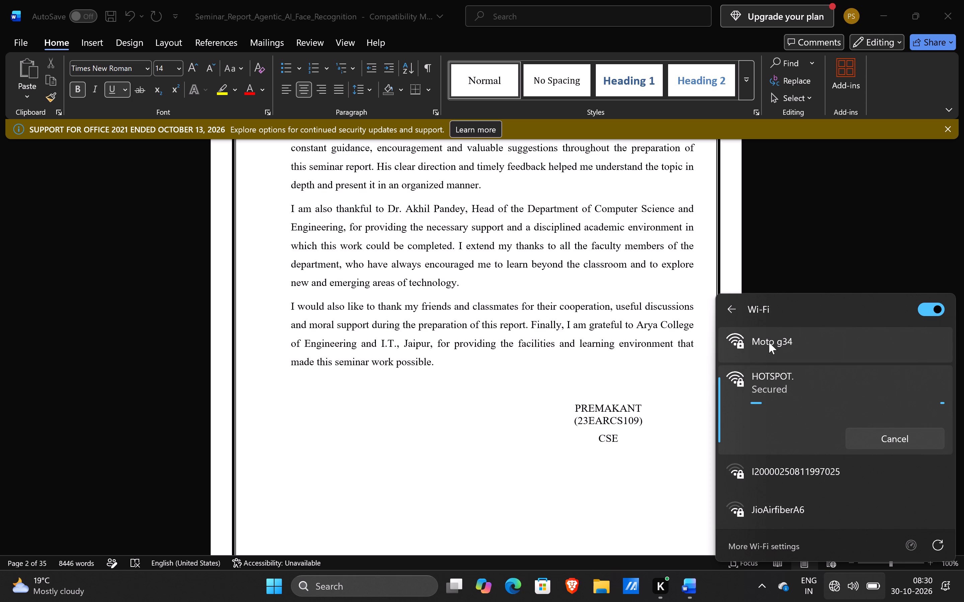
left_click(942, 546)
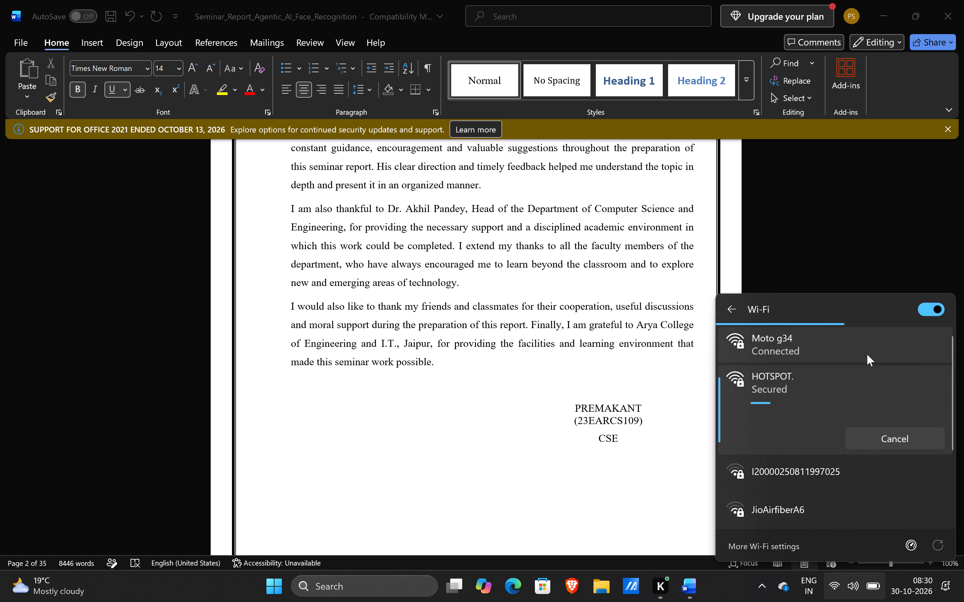
Disconnect from the "Moto g34" network, switch Wi-Fi to "HOTSPOT." and check the connection.
left_click(867, 355)
left_click(883, 377)
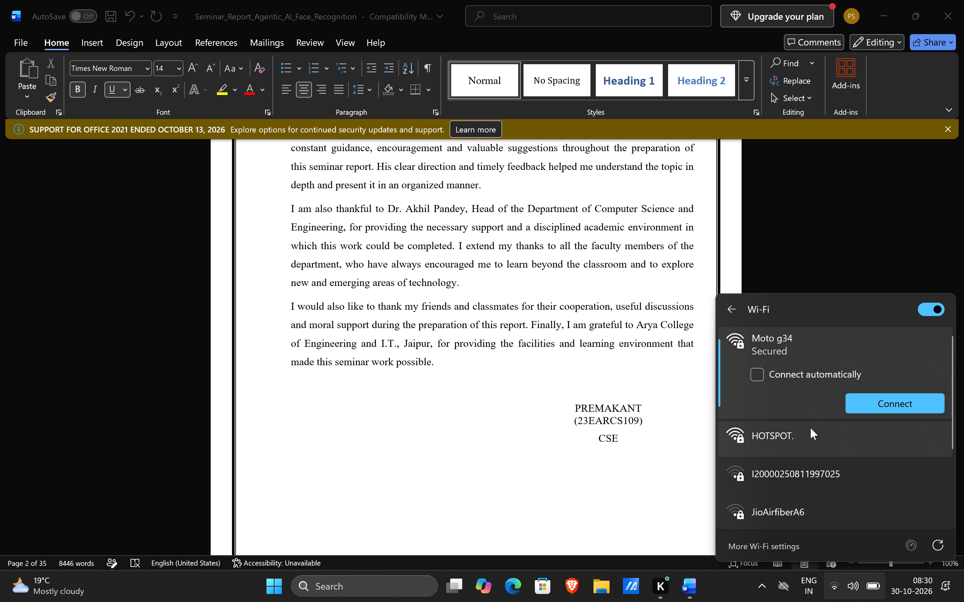
left_click(797, 437)
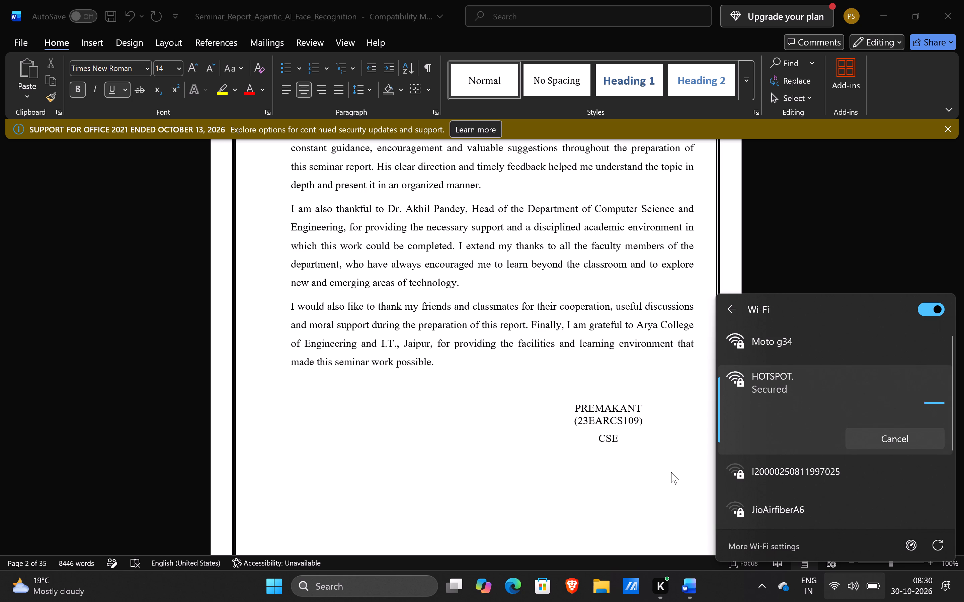
left_click(621, 442)
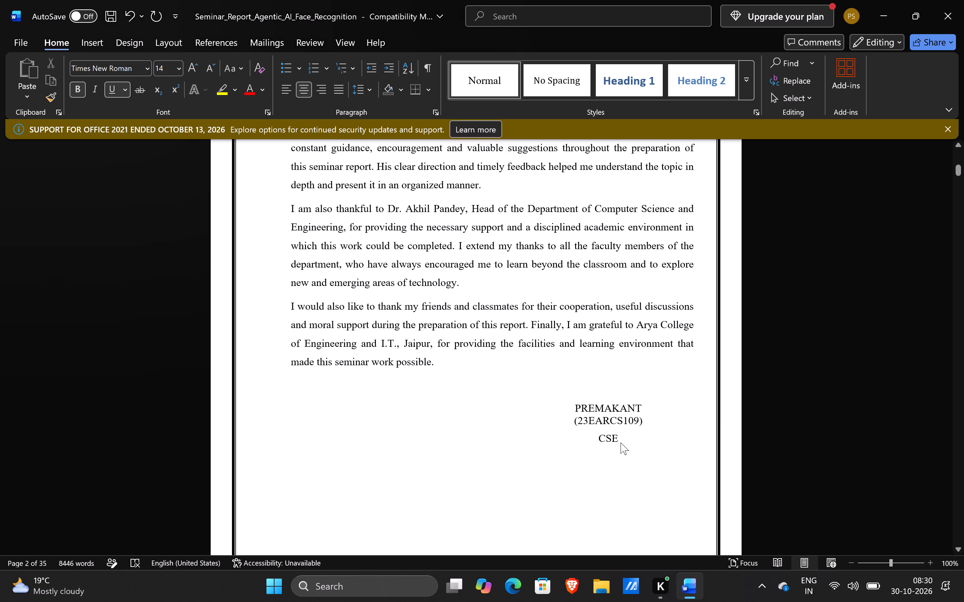
left_click(871, 601)
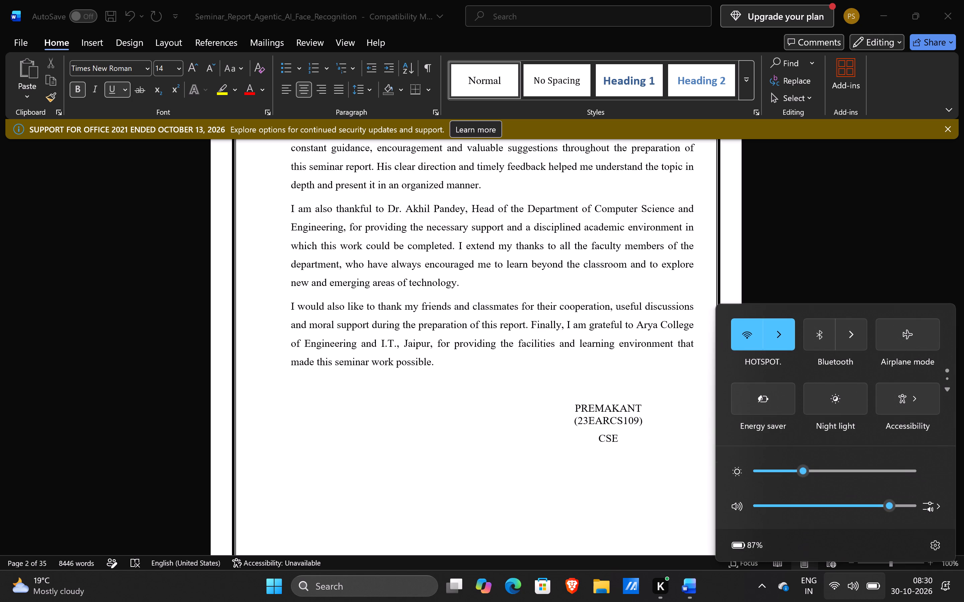
left_click(802, 254)
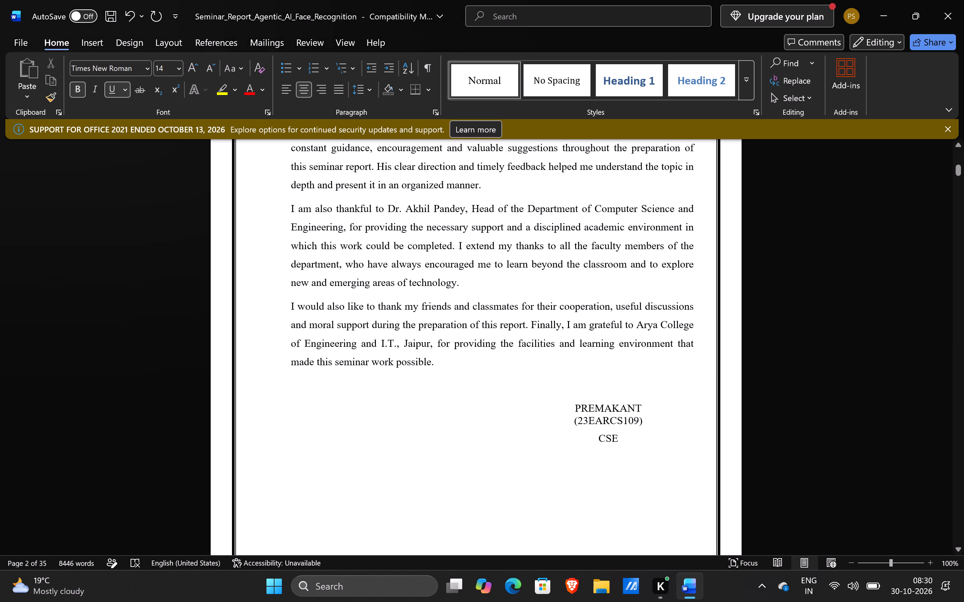
Expand the "CSE" line in the signature block of the acknowledgement page to "Computer Science and Eng".
left_click(623, 435)
key("BackSpace")
key("BackSpace")
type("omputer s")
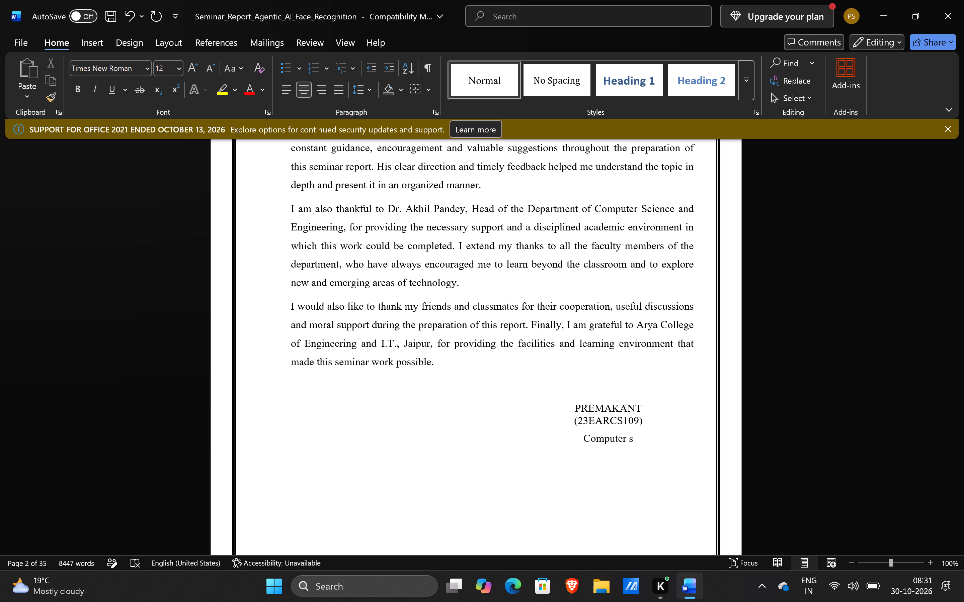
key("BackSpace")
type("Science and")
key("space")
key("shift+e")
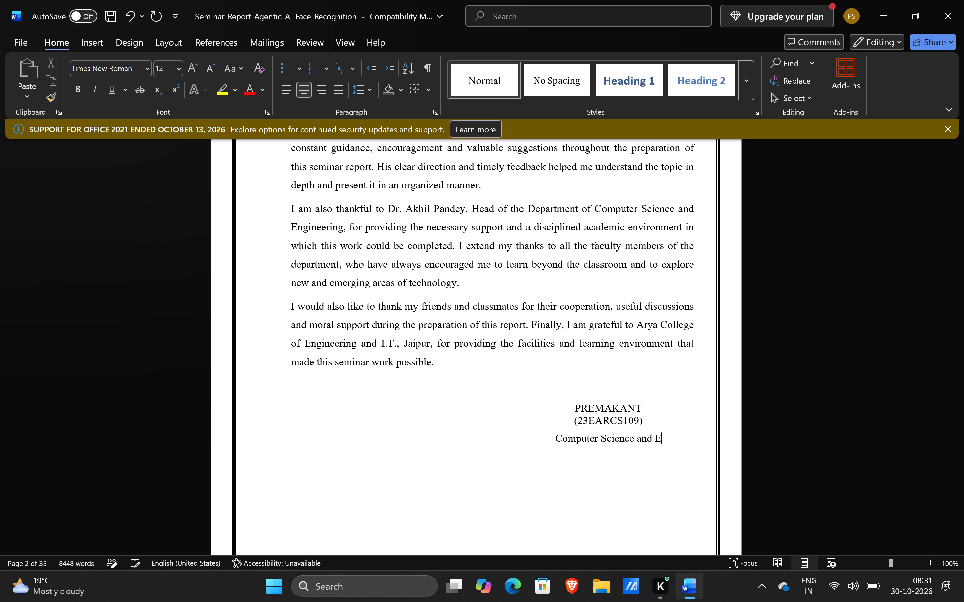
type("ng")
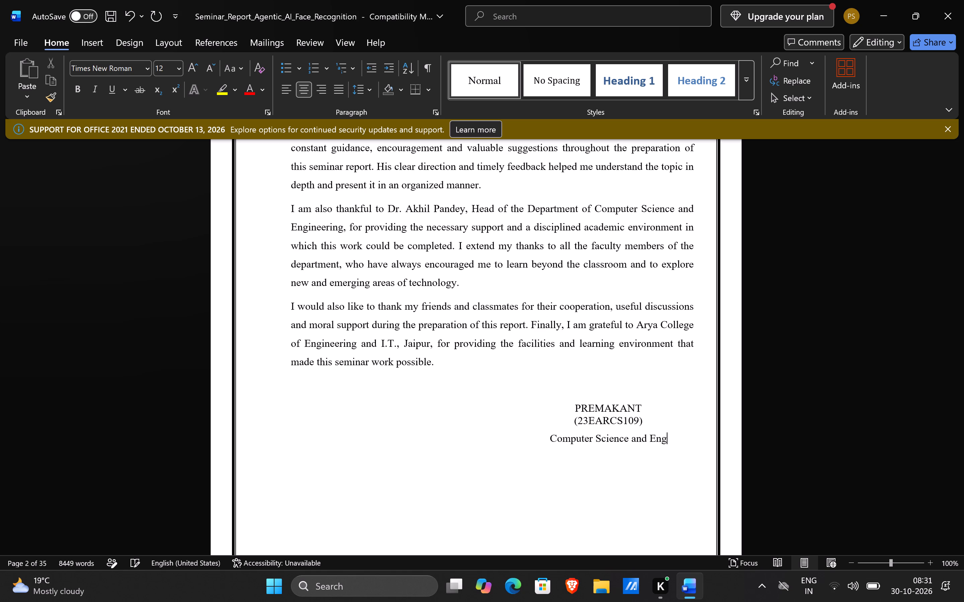
Complete the department line under the student's name on the acknowledgement page so it reads "Computer Science and Engineering".
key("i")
type("neering")
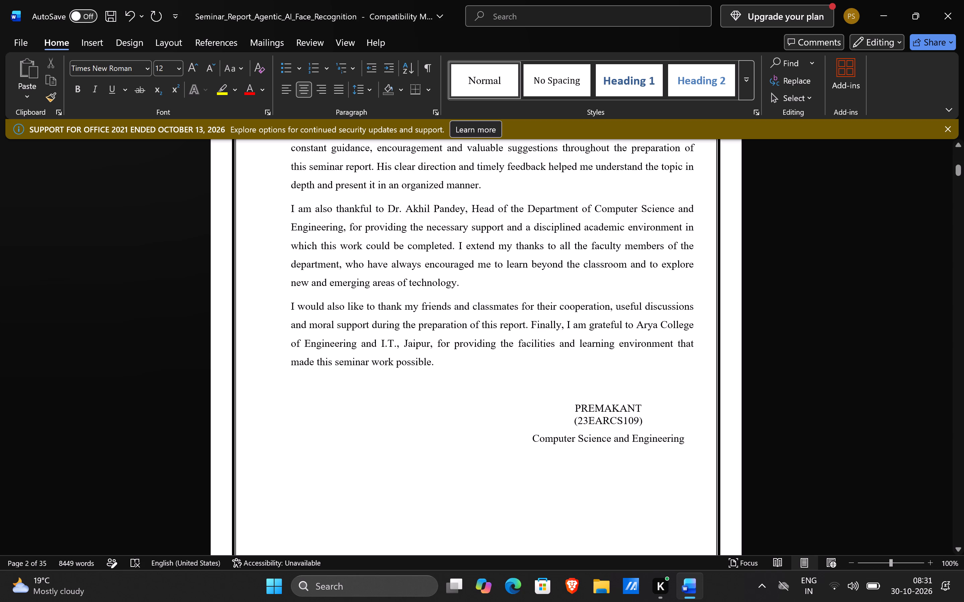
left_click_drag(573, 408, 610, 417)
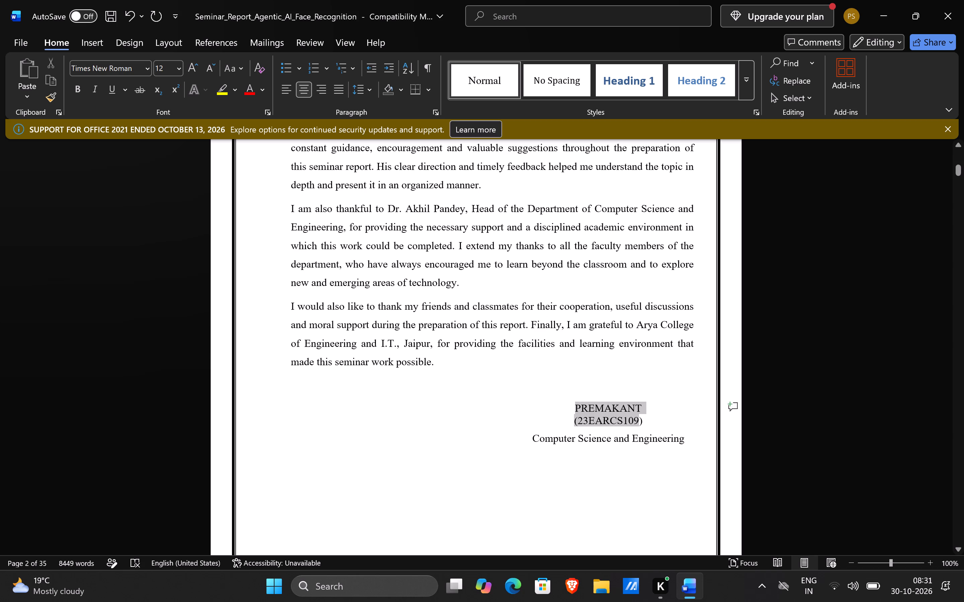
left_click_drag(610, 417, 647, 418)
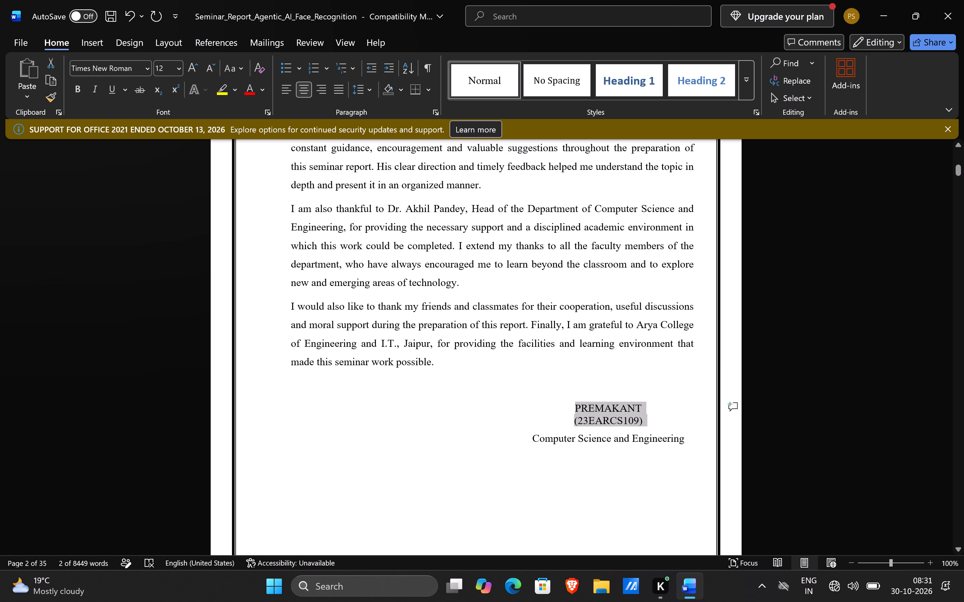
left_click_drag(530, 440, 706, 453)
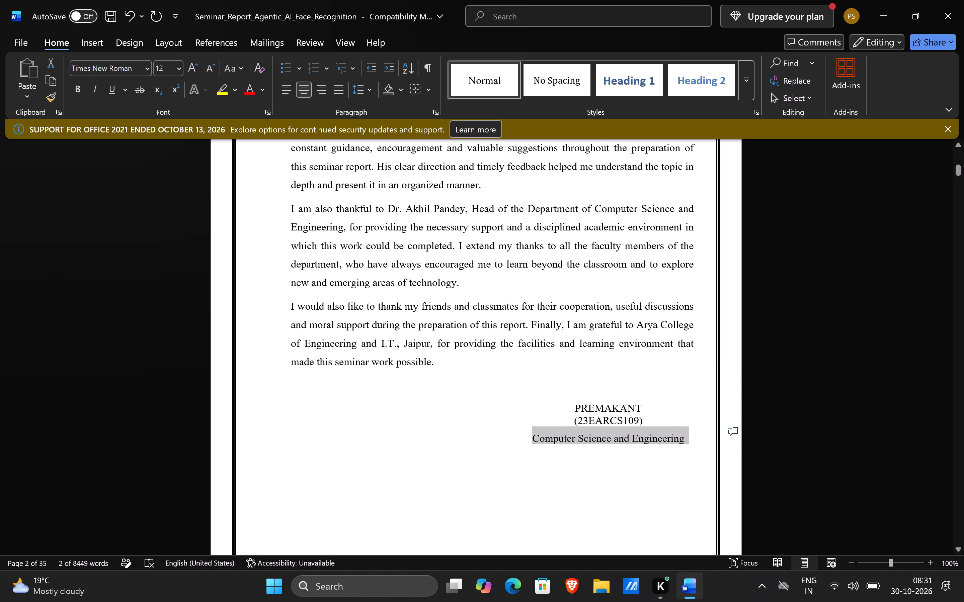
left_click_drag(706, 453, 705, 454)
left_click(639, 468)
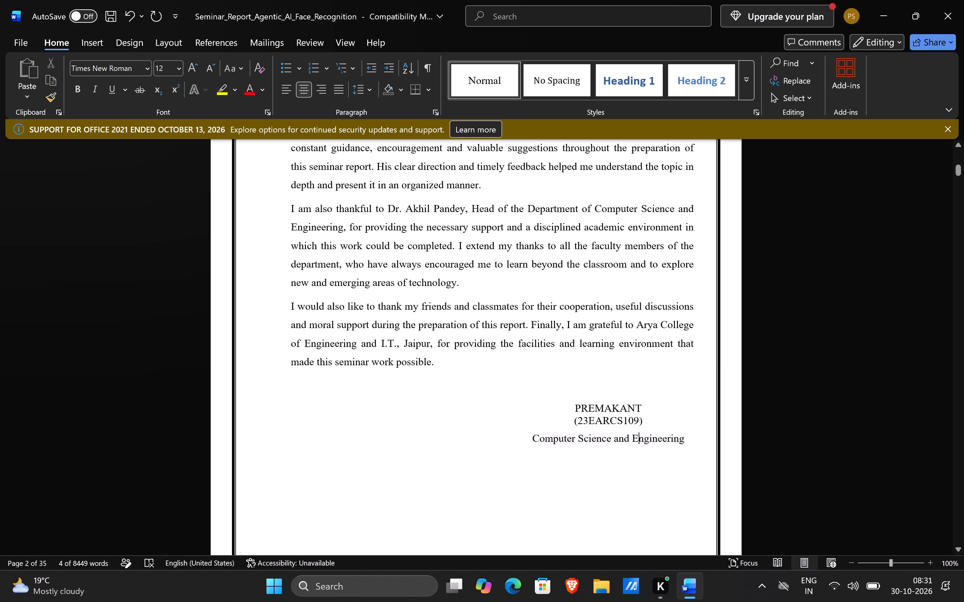
Set the font size of the "Department of Computer Science & Engineering" and "ACKNOWLEDGEMENT" headings to 18.
scroll(521, 281, "up", 2)
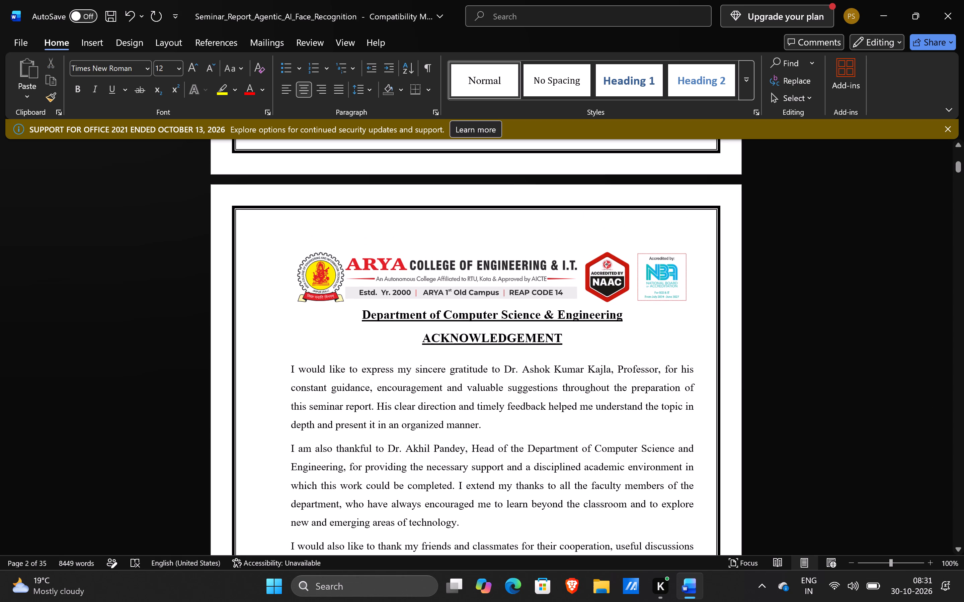
left_click_drag(363, 315, 576, 336)
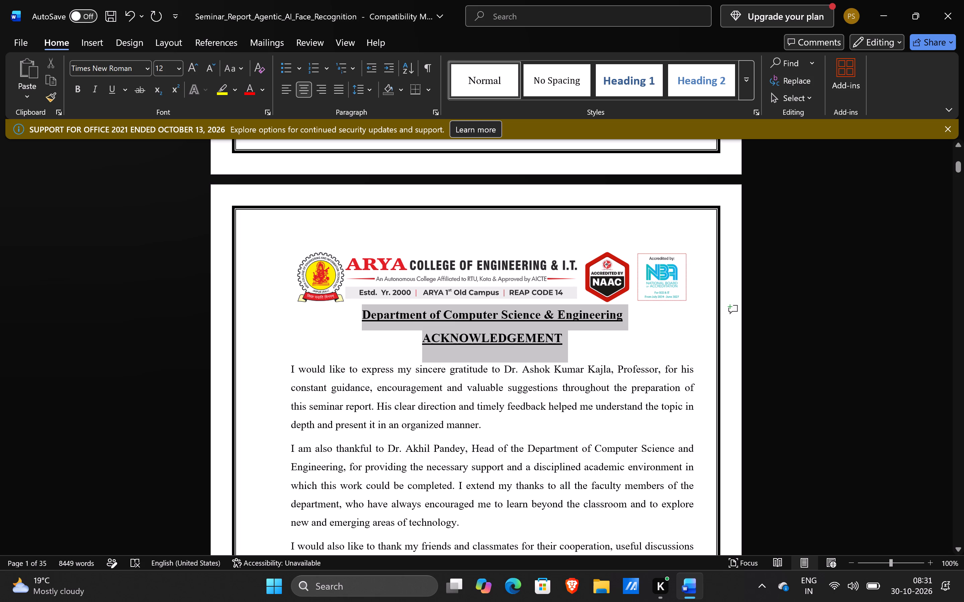
left_click_drag(576, 336, 576, 336)
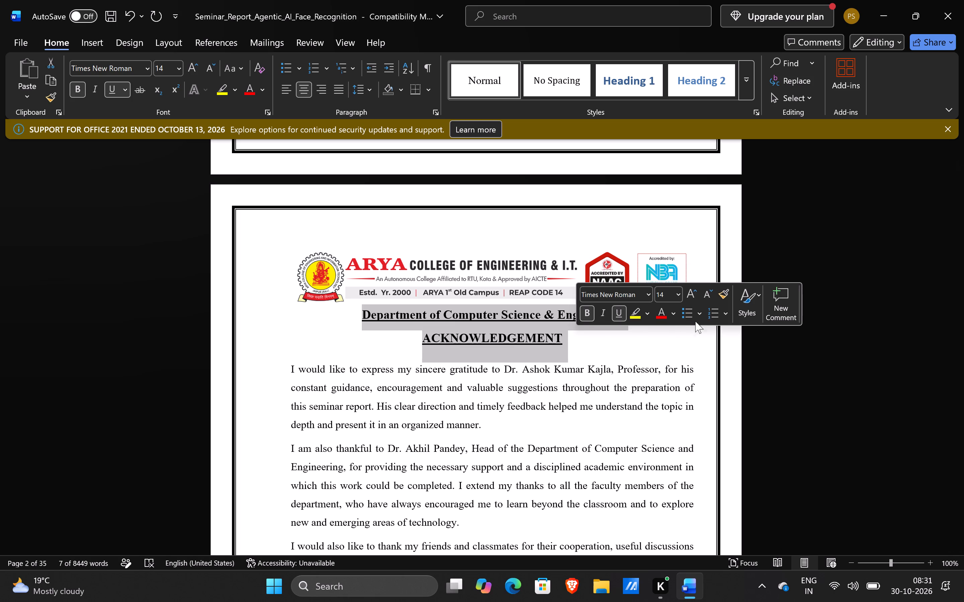
left_click(675, 291)
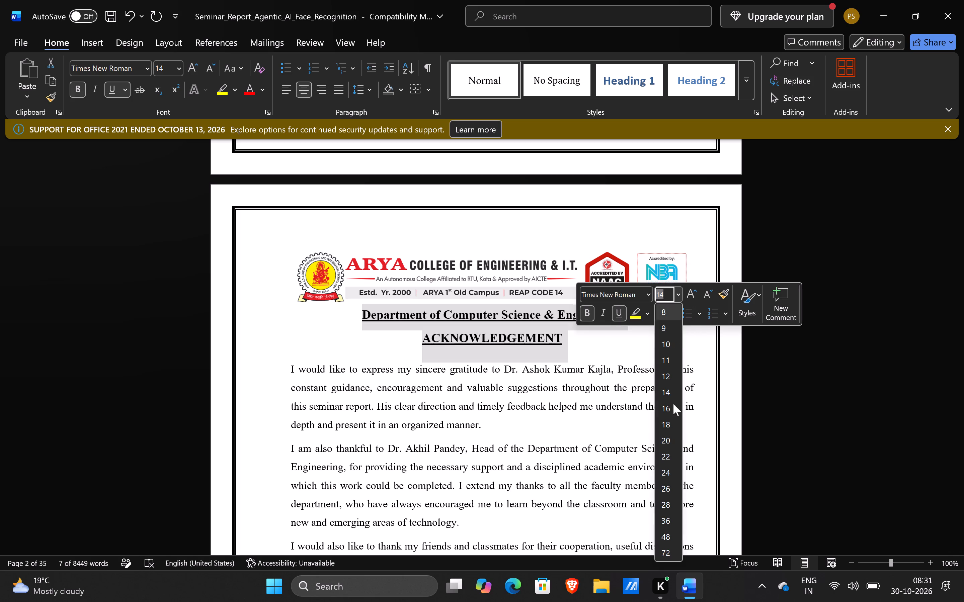
left_click(668, 424)
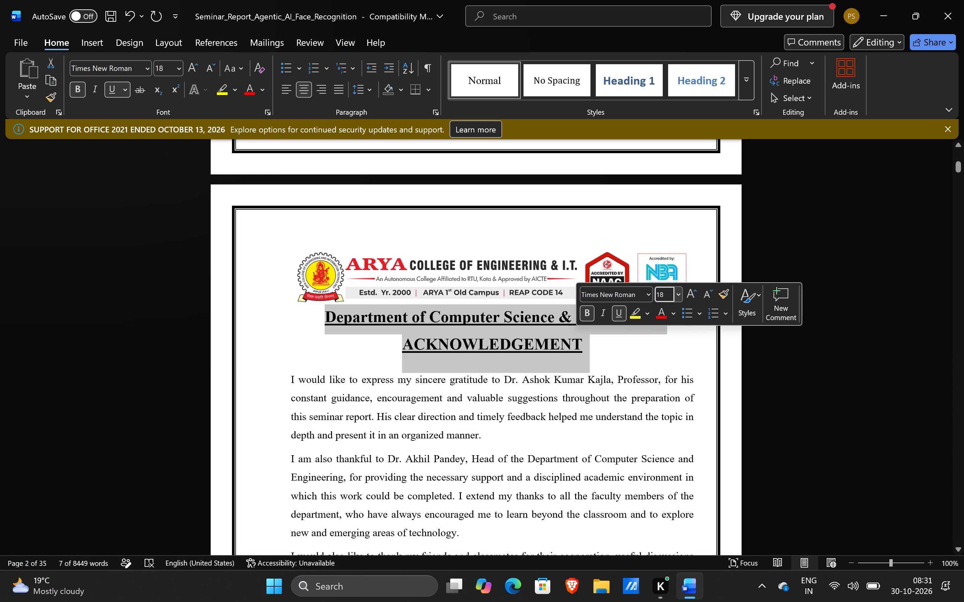
Set the font size of the acknowledgement's body paragraphs and the student's signature block to 14.
scroll(399, 356, "down", 1)
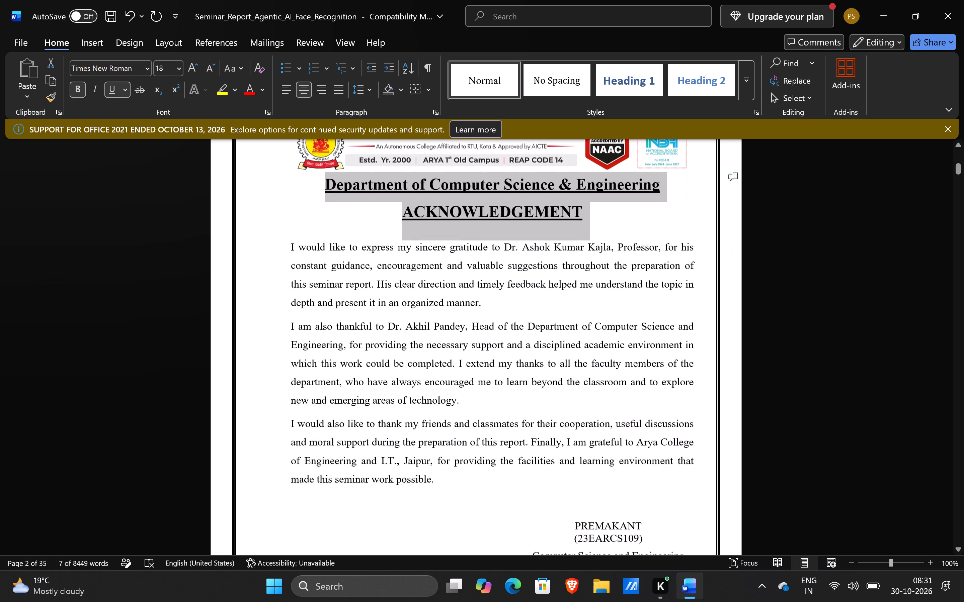
scroll(399, 356, "down", 1)
left_click_drag(288, 223, 332, 234)
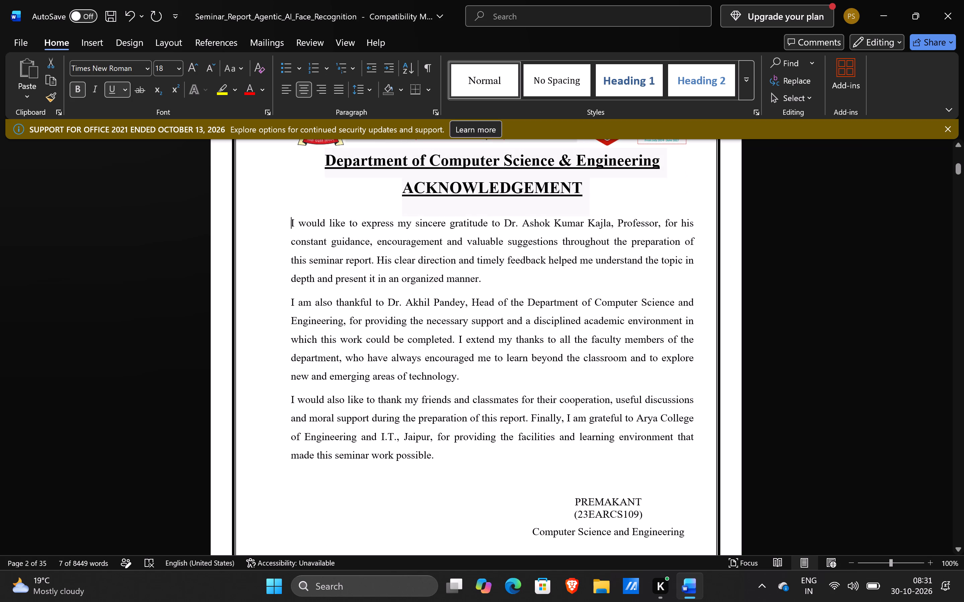
left_click_drag(332, 234, 721, 532)
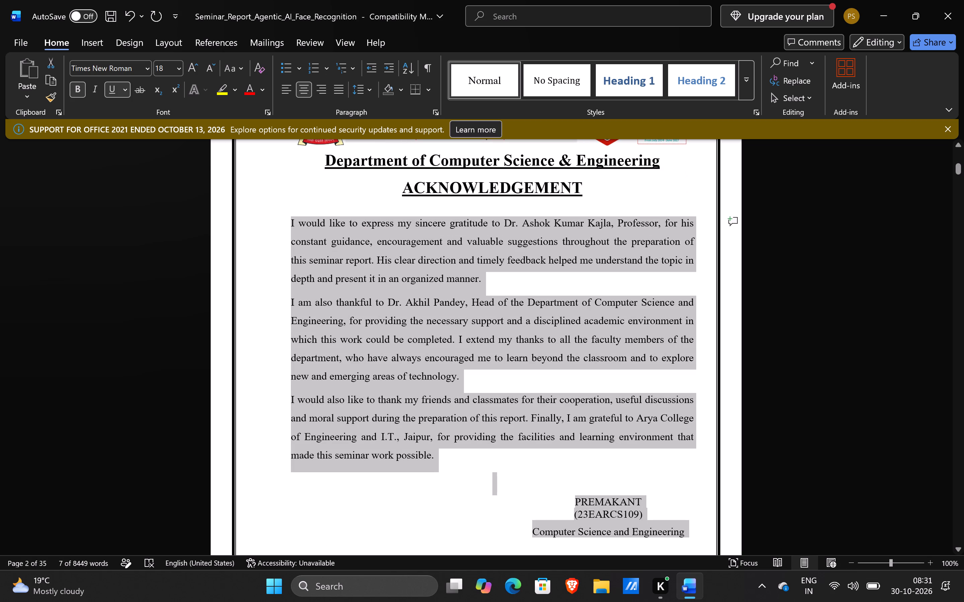
left_click_drag(721, 532, 701, 532)
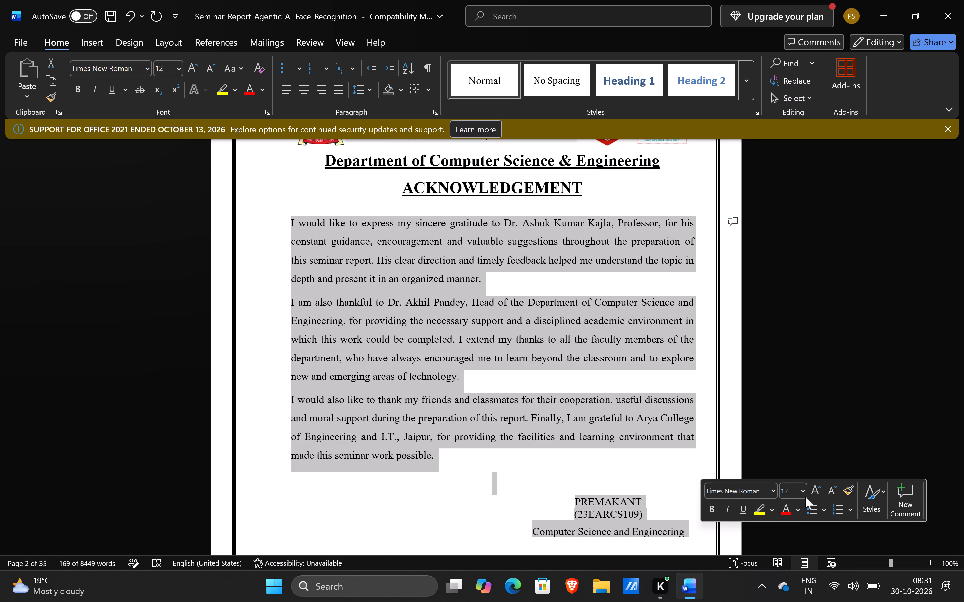
left_click(804, 494)
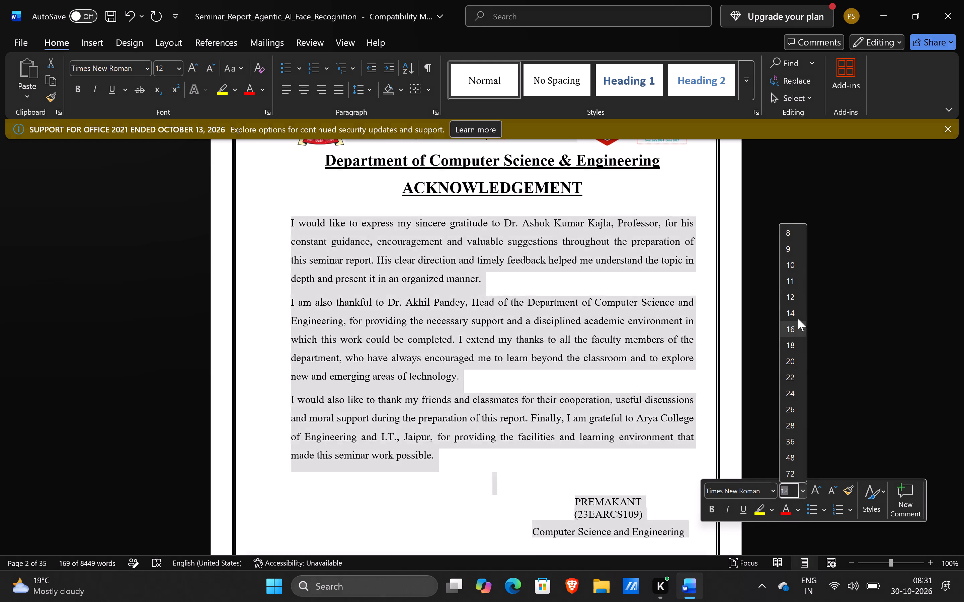
left_click(798, 314)
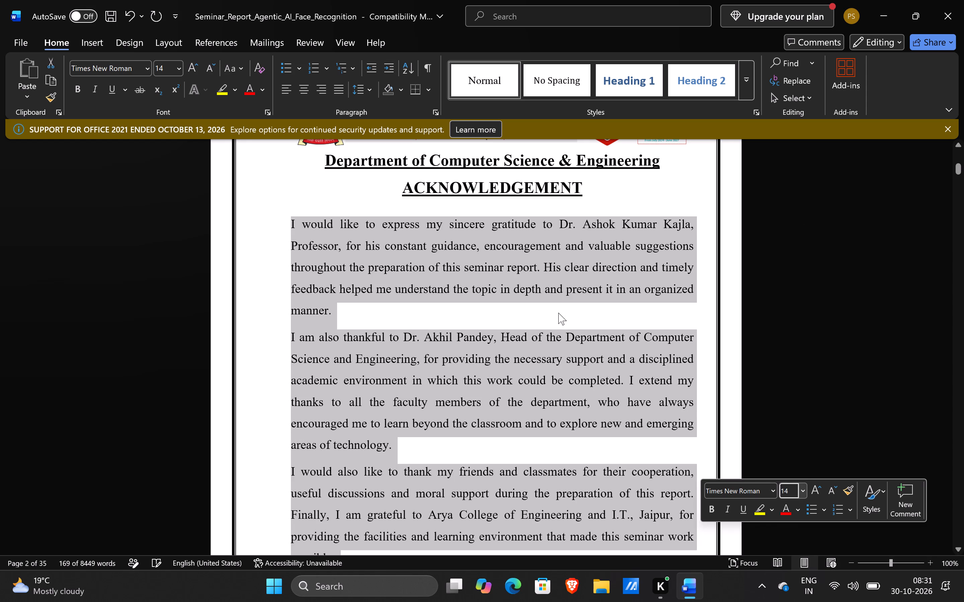
Give the college banner picture on the acknowledgement page Tight text wrapping and fix its position on the page.
scroll(550, 311, "up", 1)
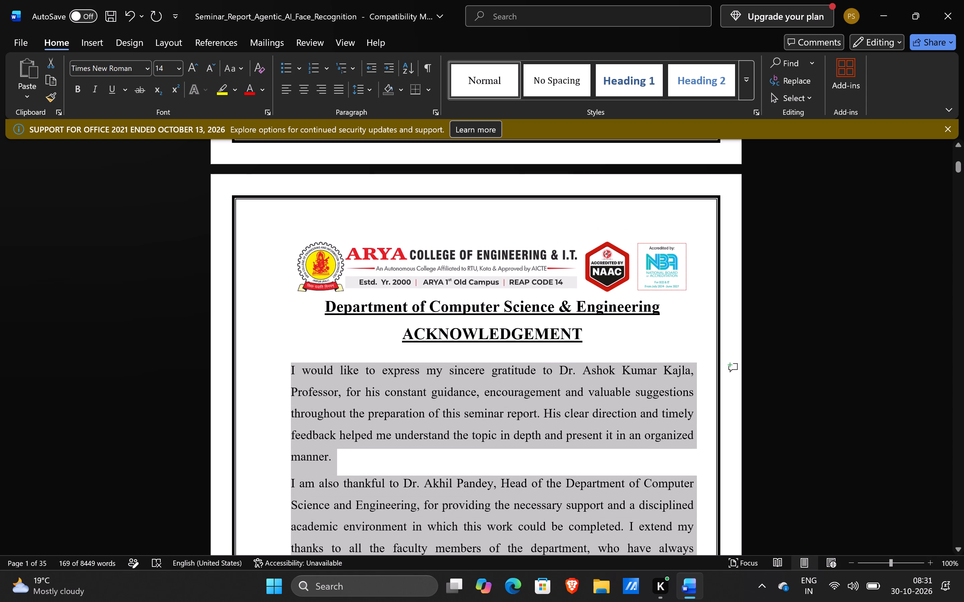
left_click(435, 273)
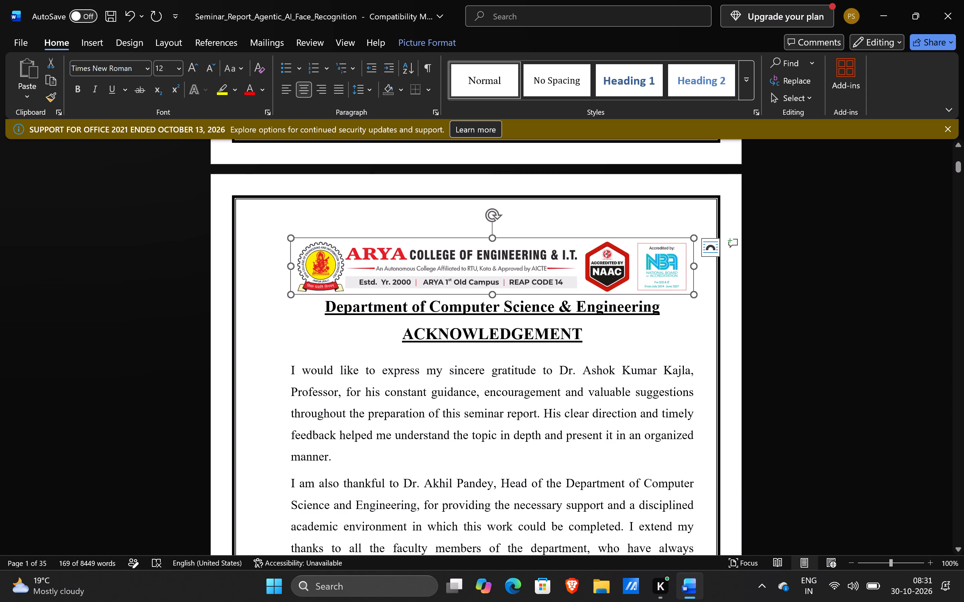
left_click(711, 253)
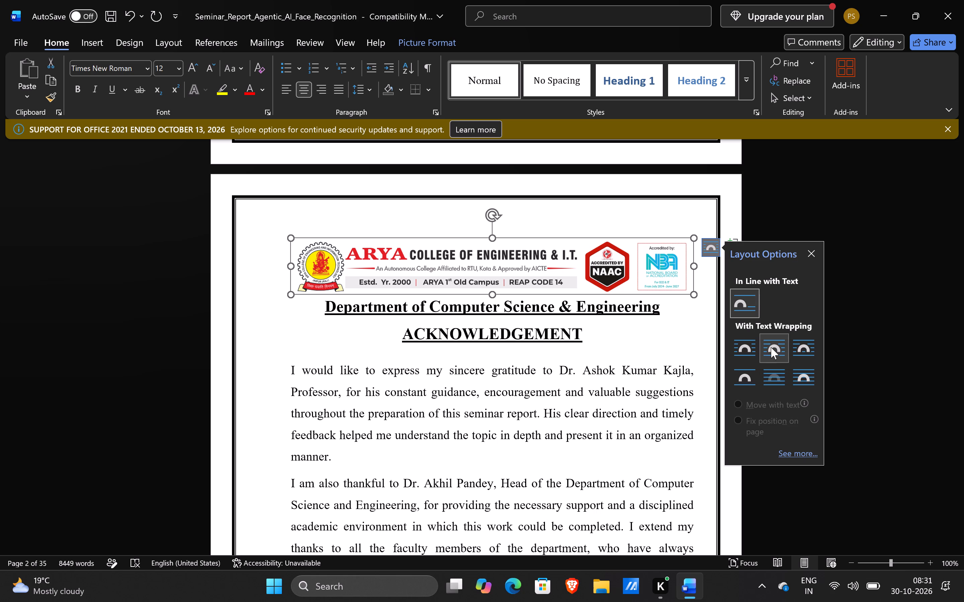
left_click(771, 347)
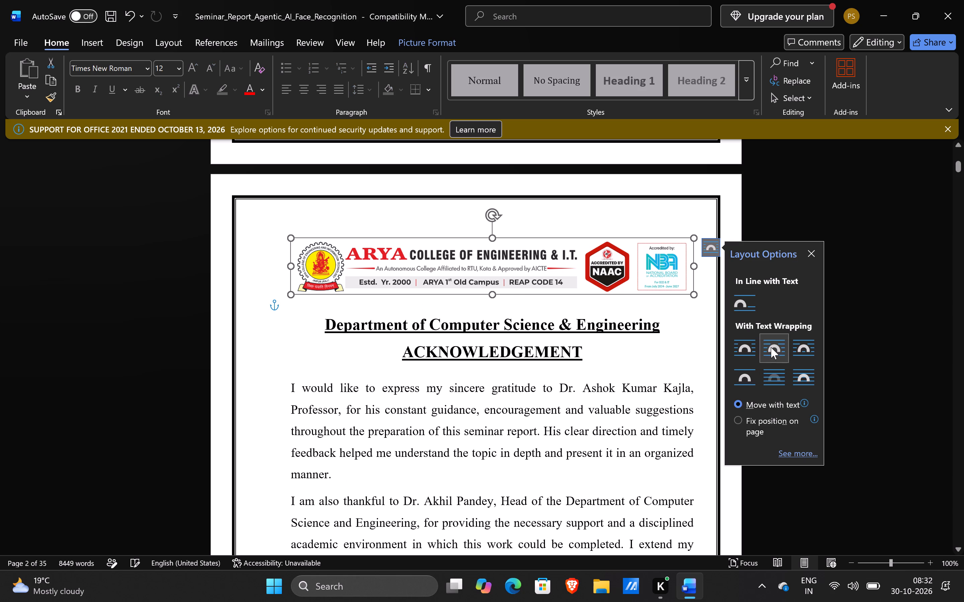
left_click(737, 421)
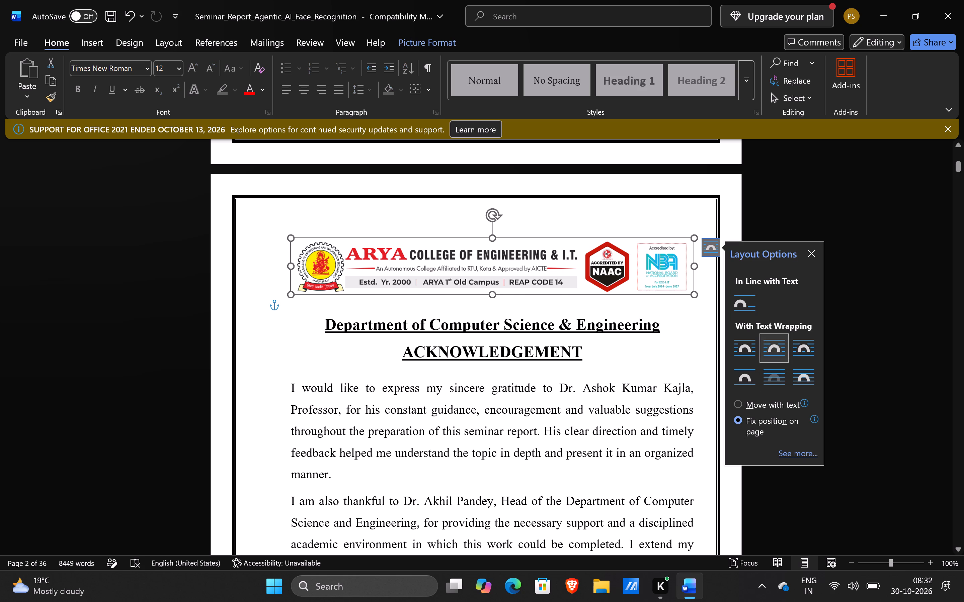
Move the college banner up against the page border's top edge and stretch it sideways to span the border's full width.
left_click_drag(525, 272, 507, 230)
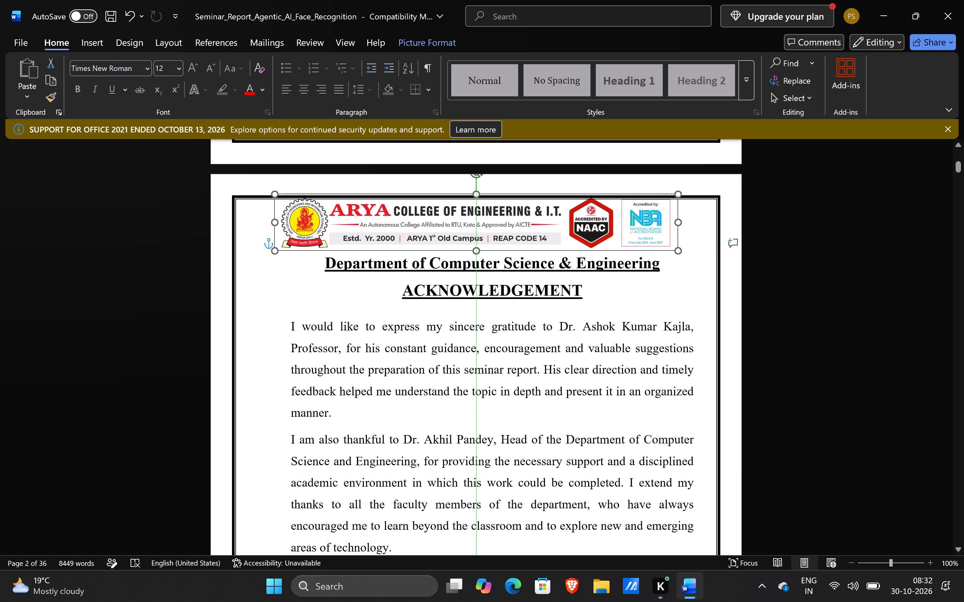
left_click_drag(507, 230, 505, 234)
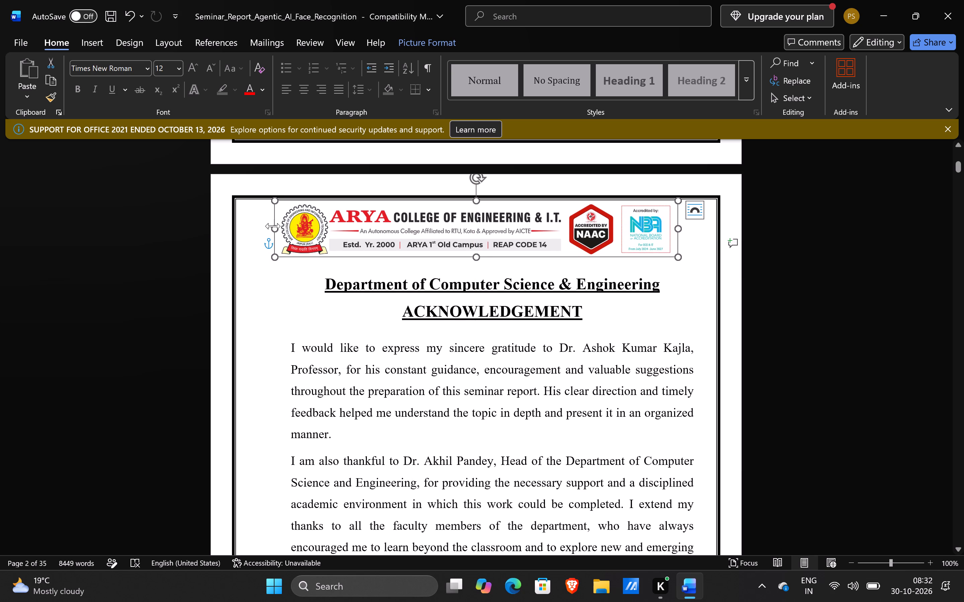
left_click_drag(273, 227, 261, 229)
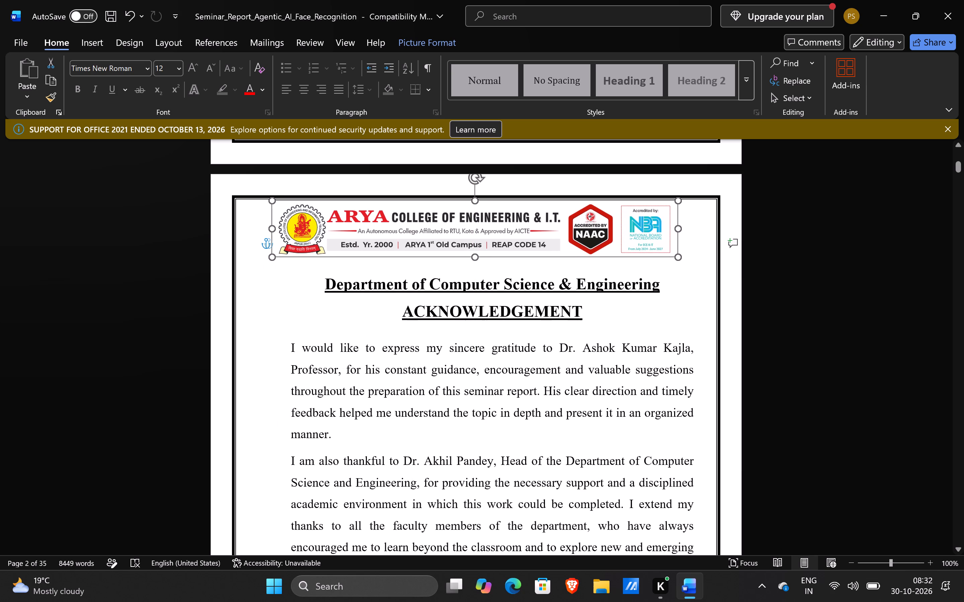
left_click_drag(261, 229, 239, 230)
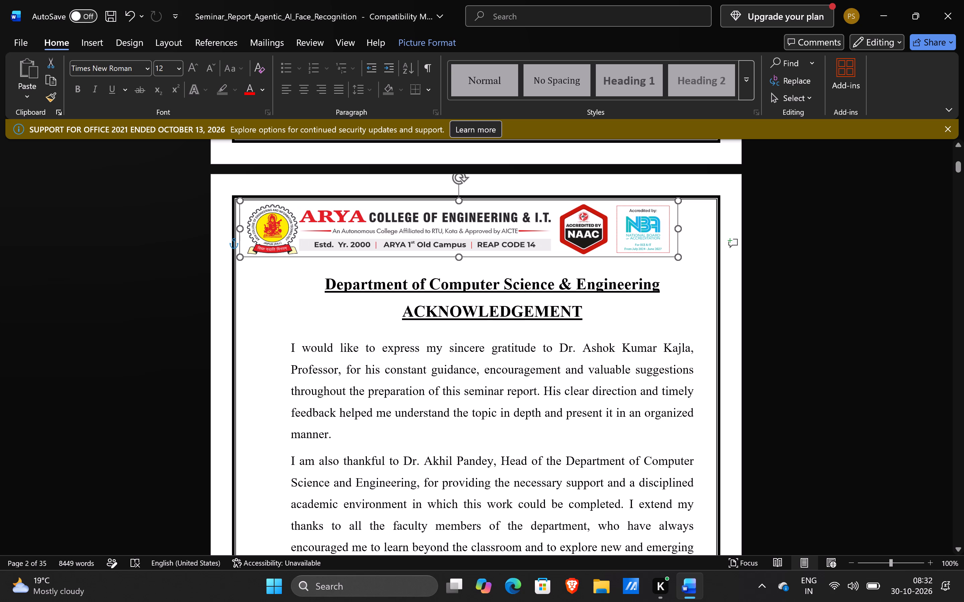
left_click_drag(239, 230, 238, 231)
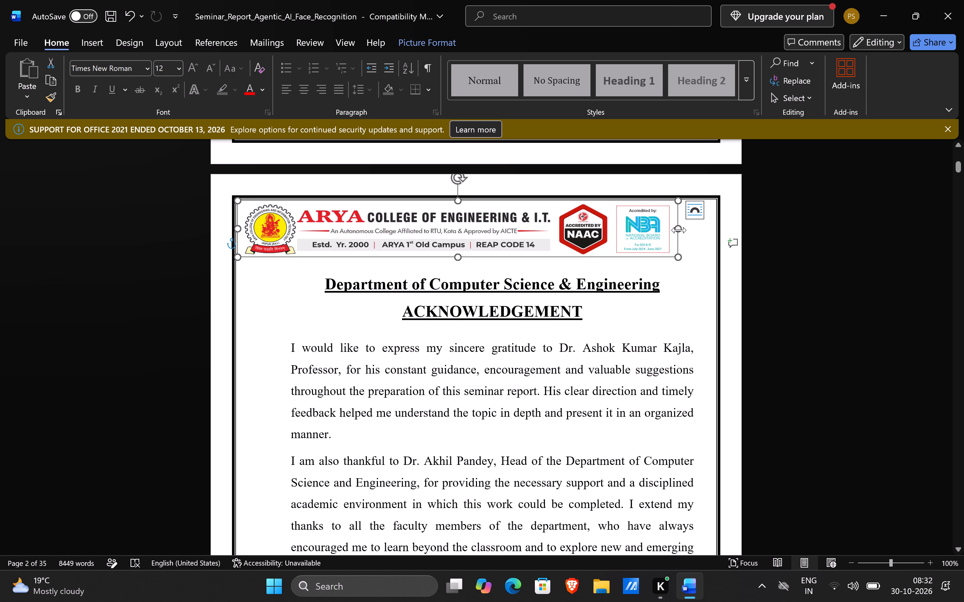
left_click_drag(679, 230, 720, 229)
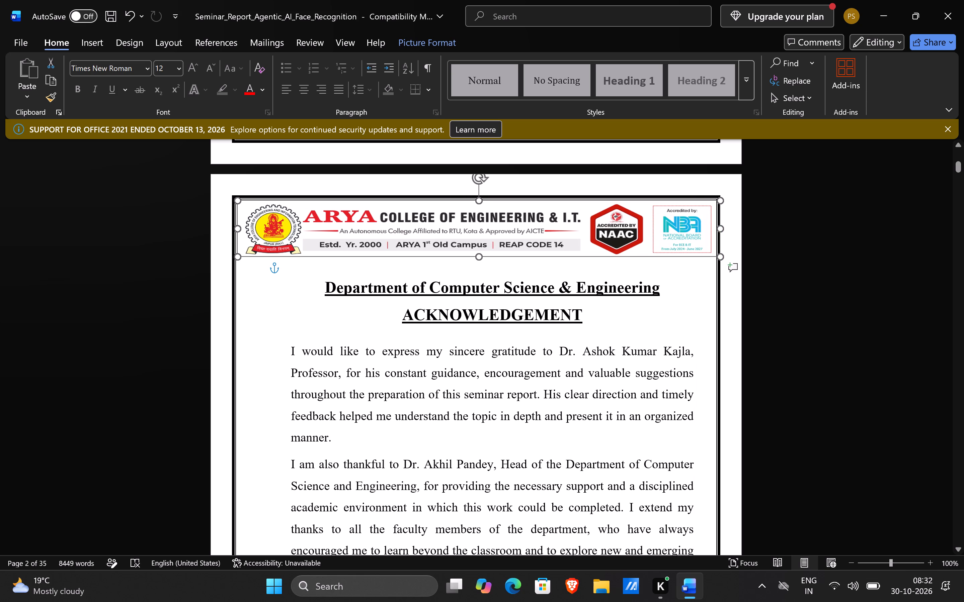
Narrow the college banner on the acknowledgement page slightly so its right edge sits just inside the page border.
left_click_drag(720, 229, 718, 231)
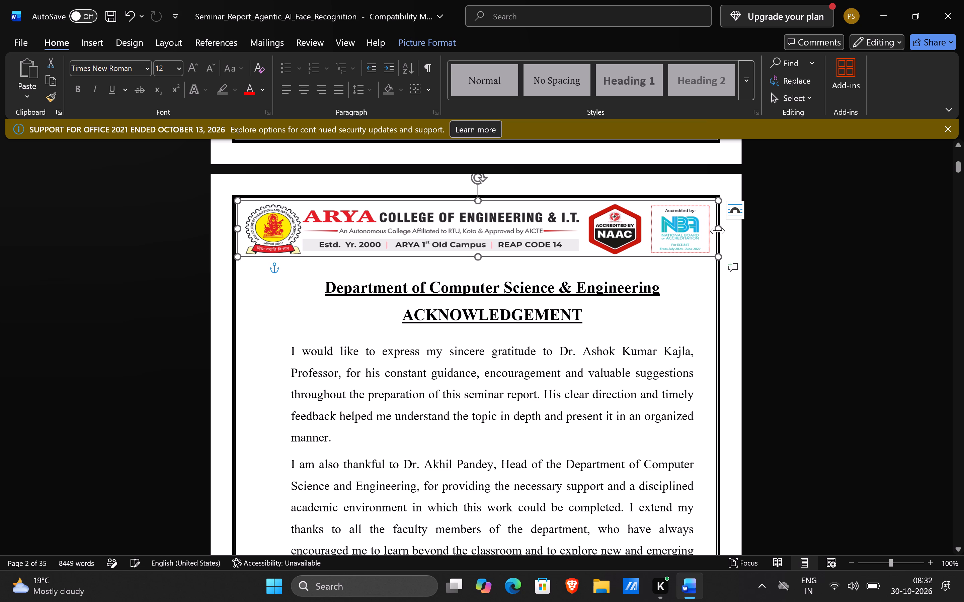
left_click(693, 289)
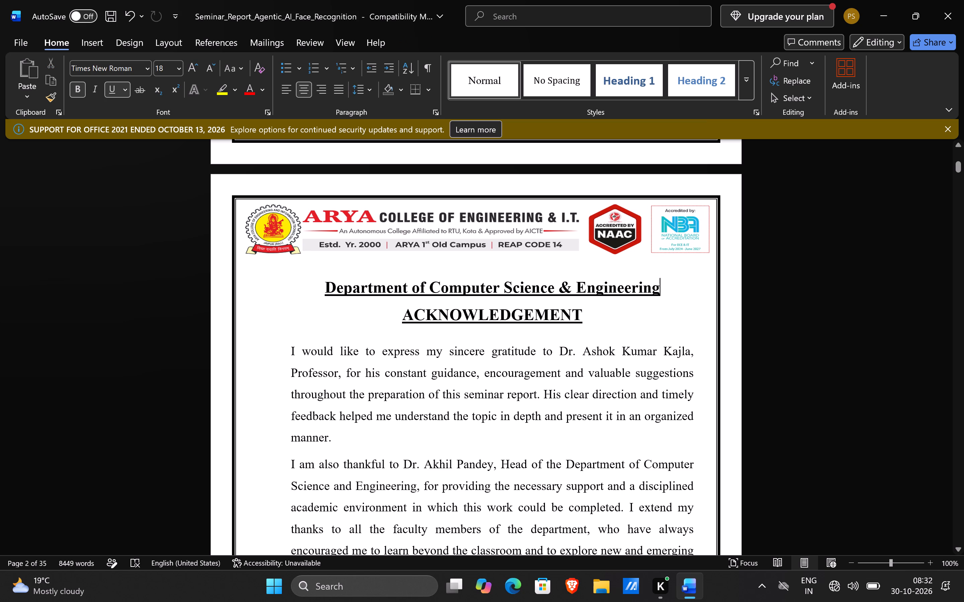
Select the "ABSTRACT" heading on the abstract page for font formatting.
scroll(533, 297, "down", 6)
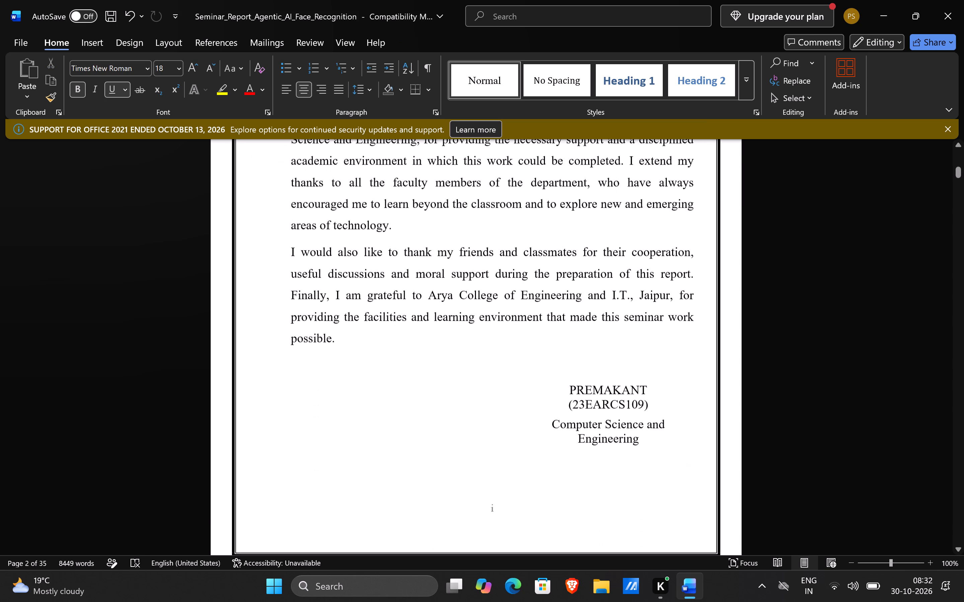
scroll(533, 297, "down", 5)
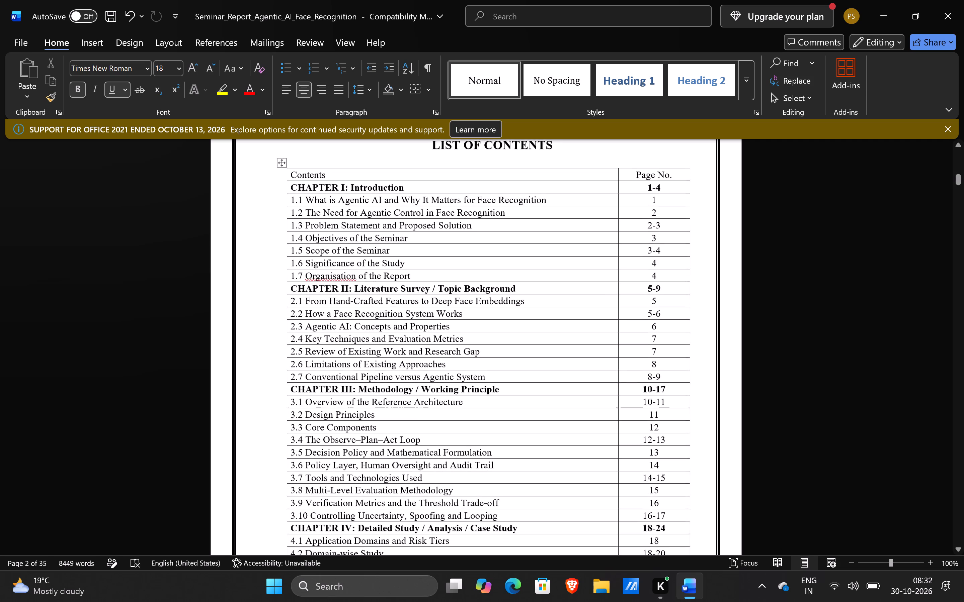
scroll(533, 297, "down", 4)
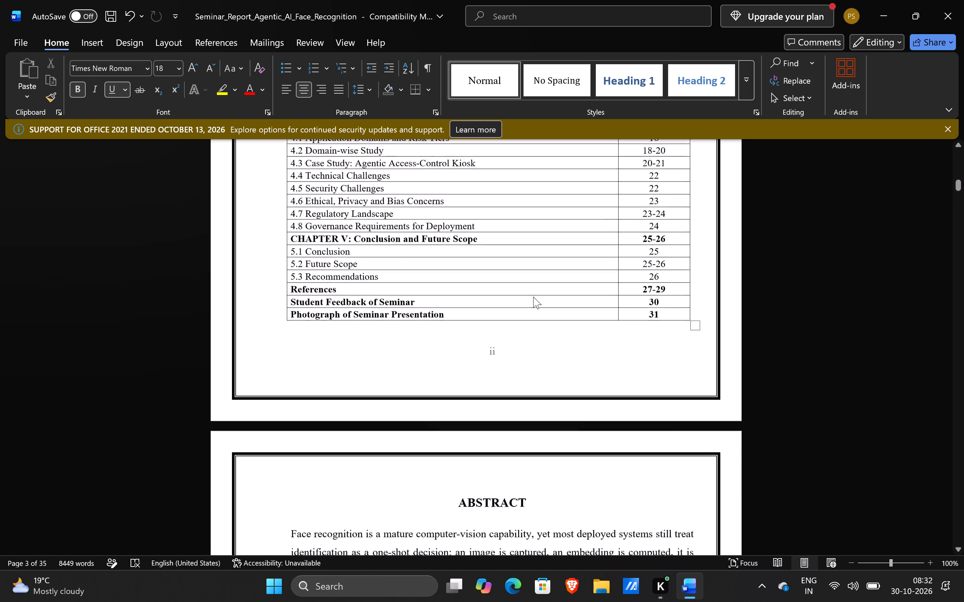
scroll(533, 297, "down", 3)
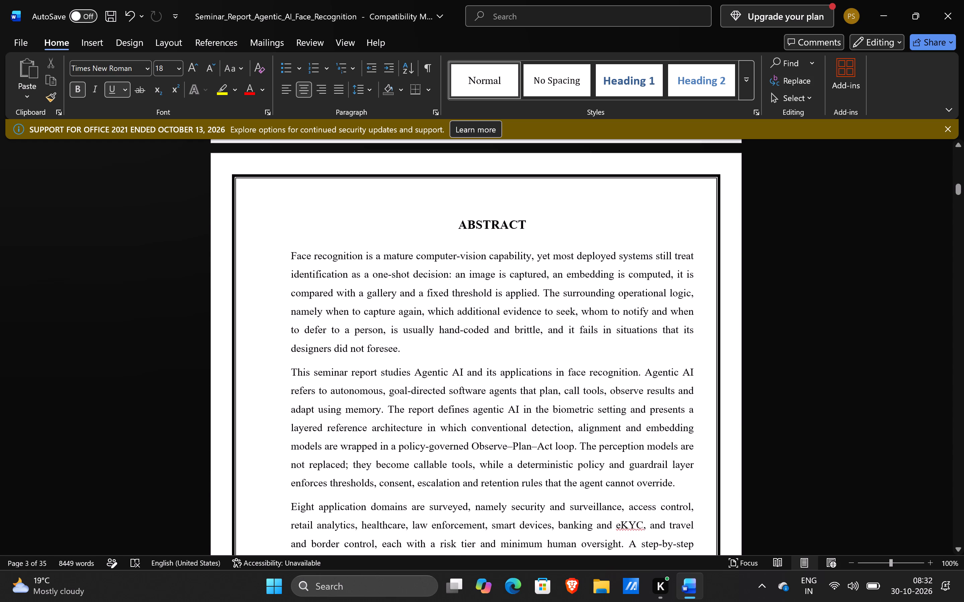
scroll(533, 297, "down", 1)
left_click_drag(458, 225, 476, 223)
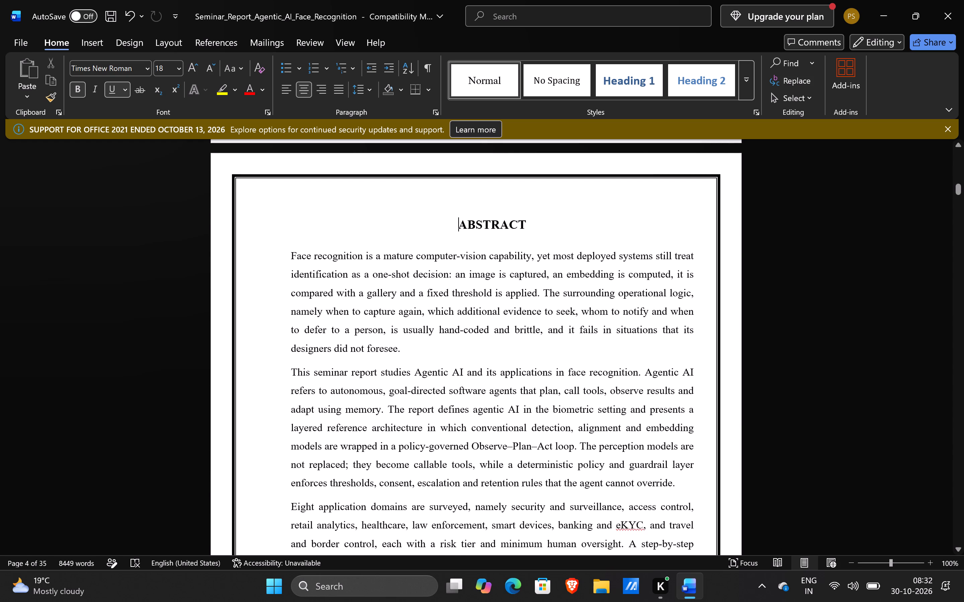
left_click_drag(476, 223, 542, 225)
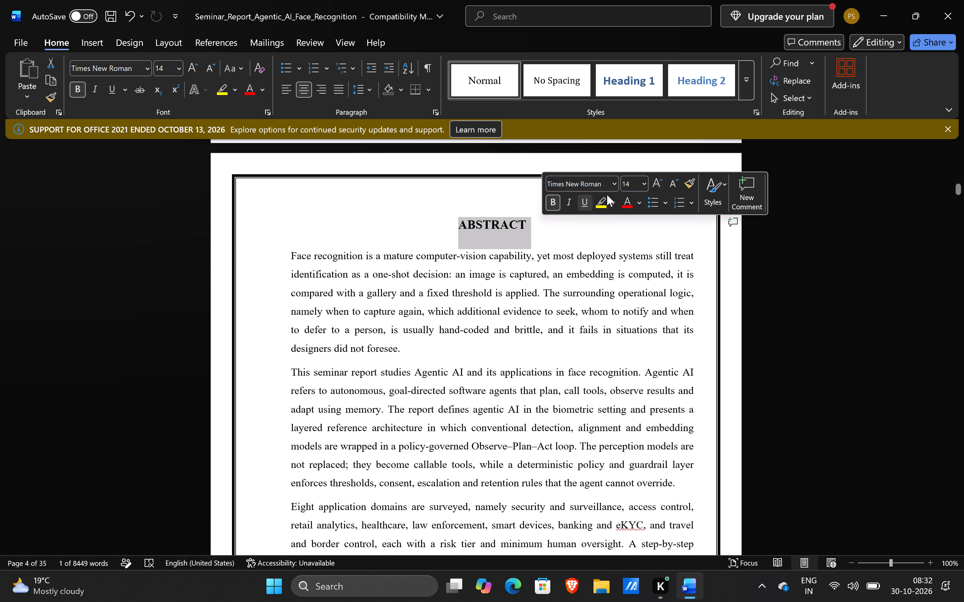
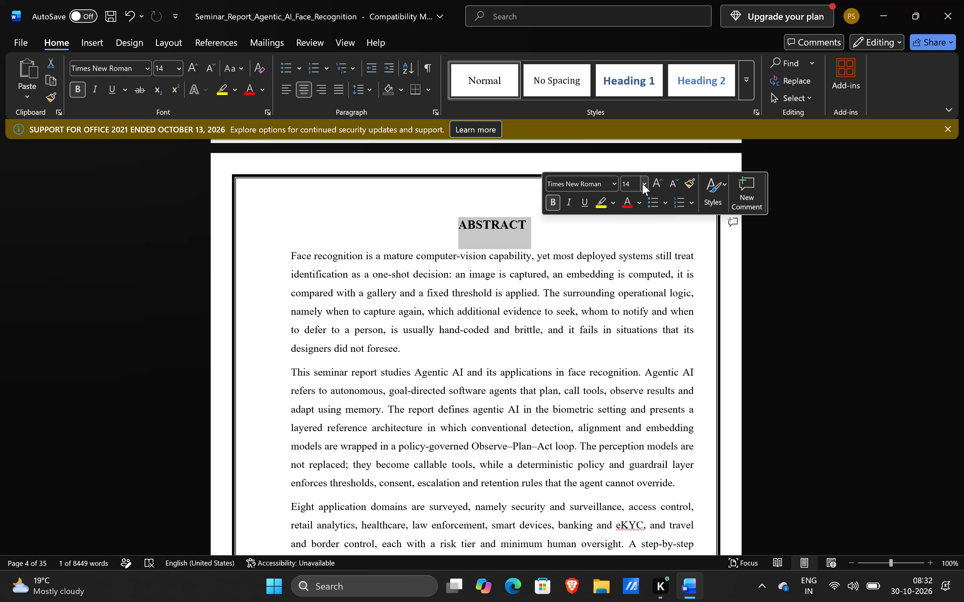
Set the "ABSTRACT" heading's font size to 18.
left_click(642, 184)
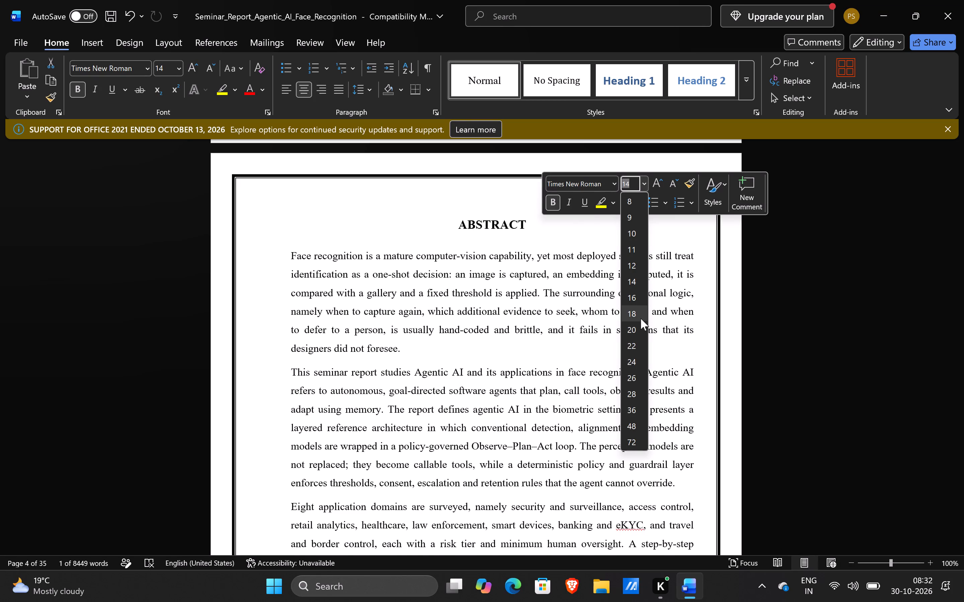
left_click(641, 320)
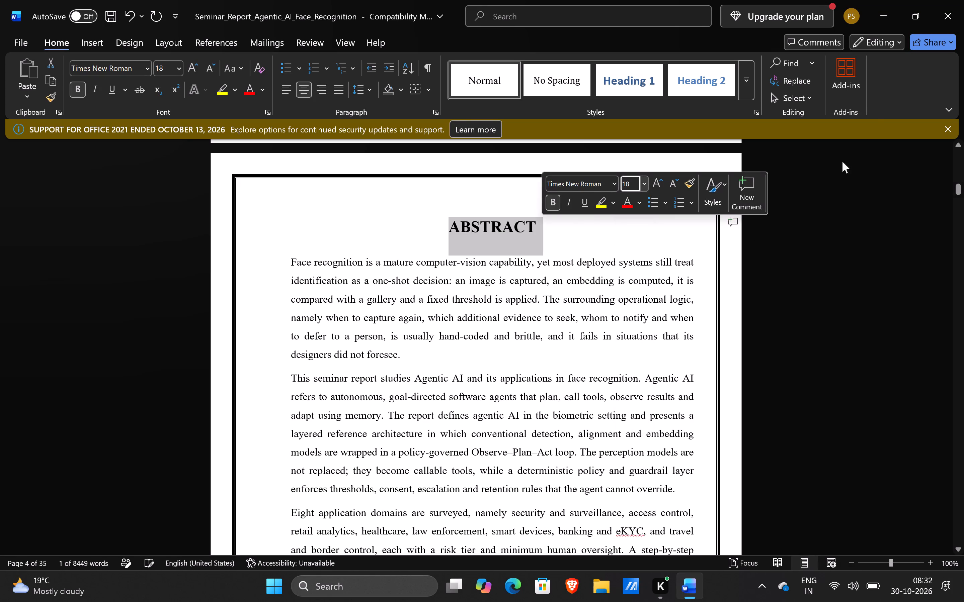
Dismiss the Office 2021 end-of-support notice bar.
left_click(953, 125)
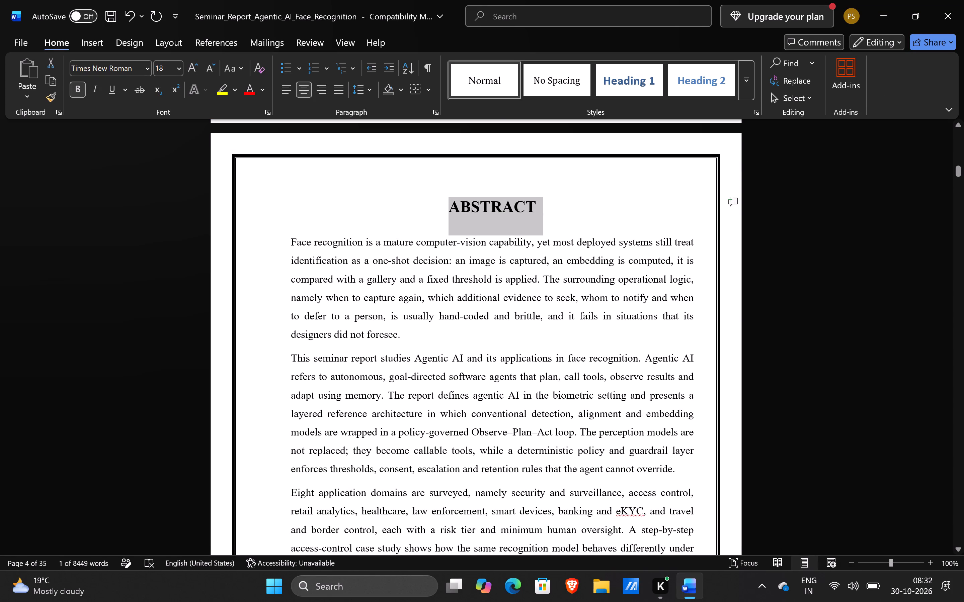
Select all the abstract's body paragraphs below the heading and set their font size to 14.
left_click_drag(286, 242, 481, 396)
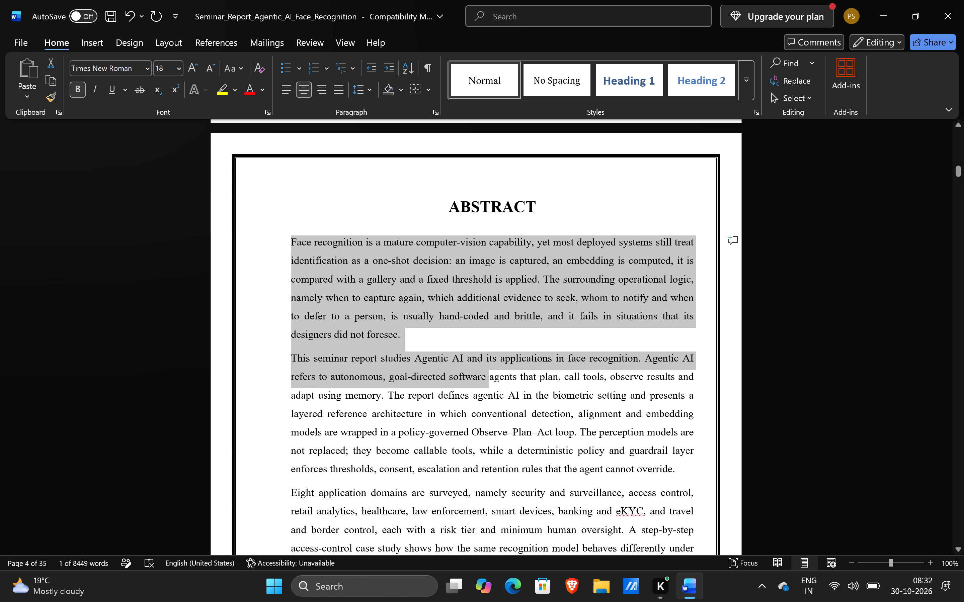
left_click_drag(481, 396, 617, 424)
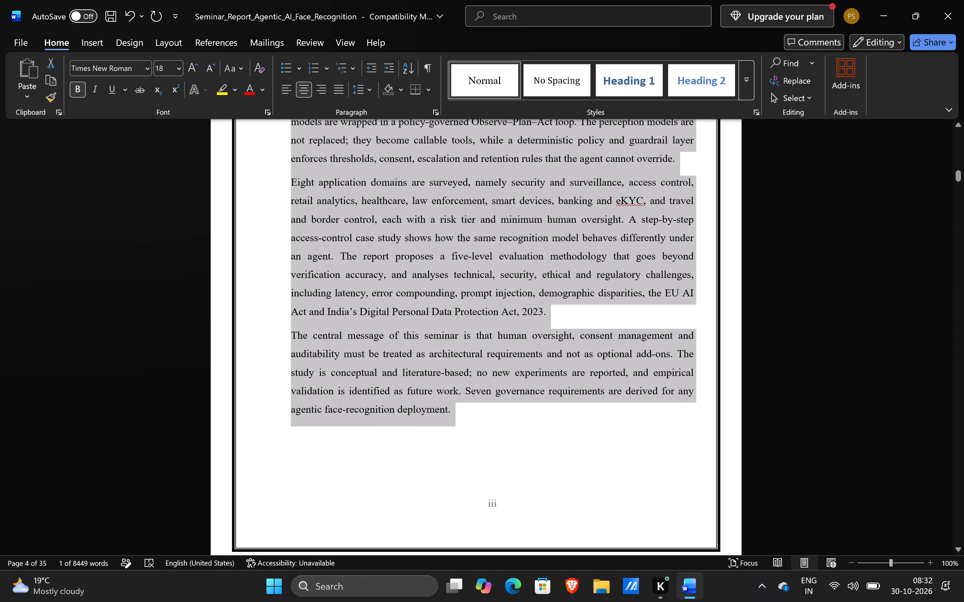
left_click_drag(617, 424, 602, 440)
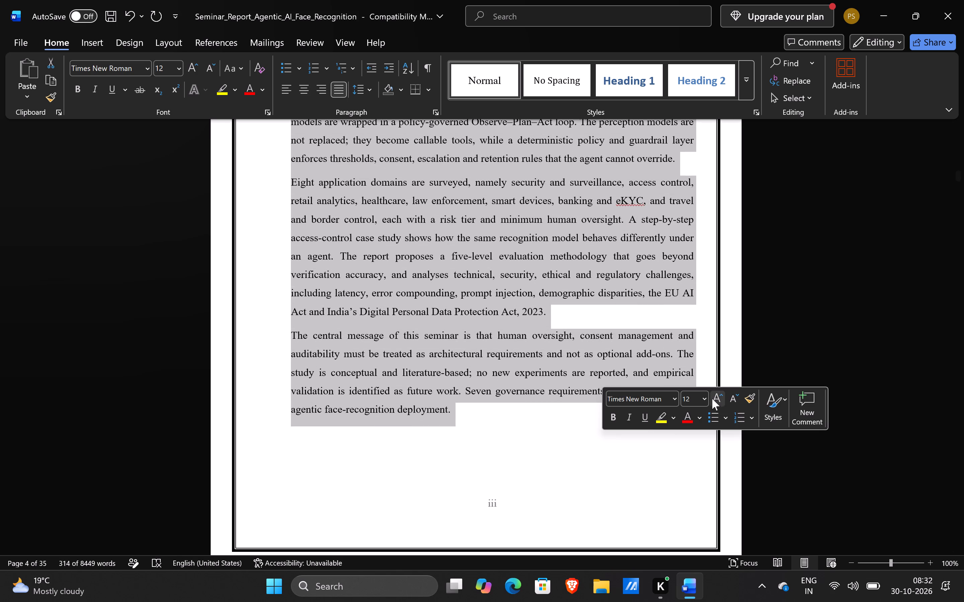
left_click(703, 401)
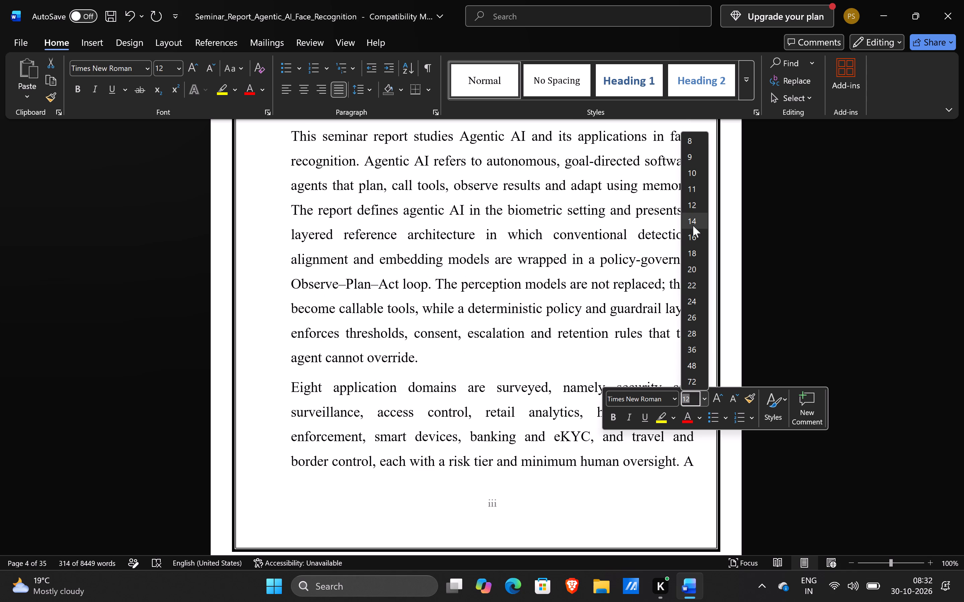
left_click(693, 222)
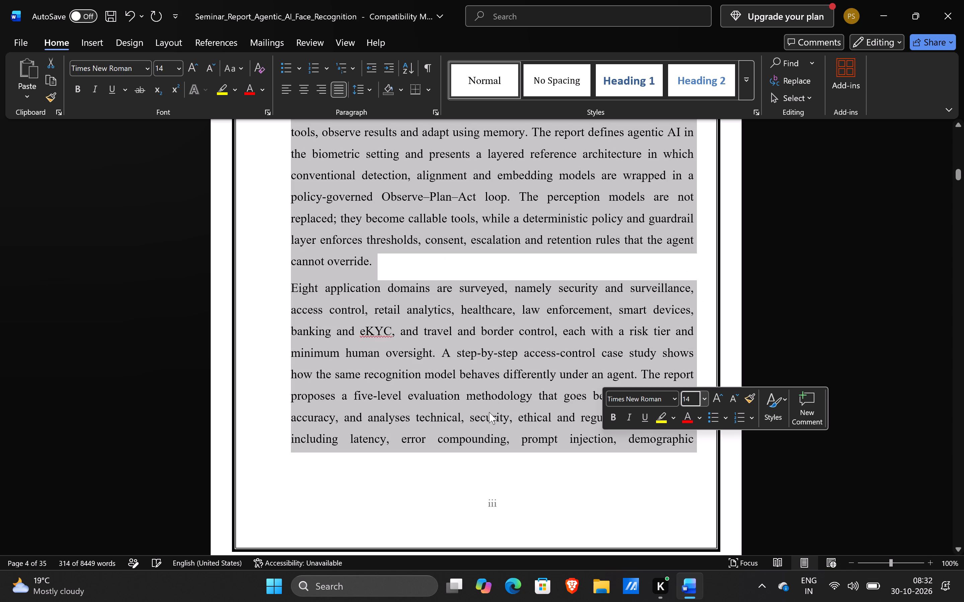
Set the font size of the selected abstract body paragraphs to 13.
scroll(489, 412, "down", 4)
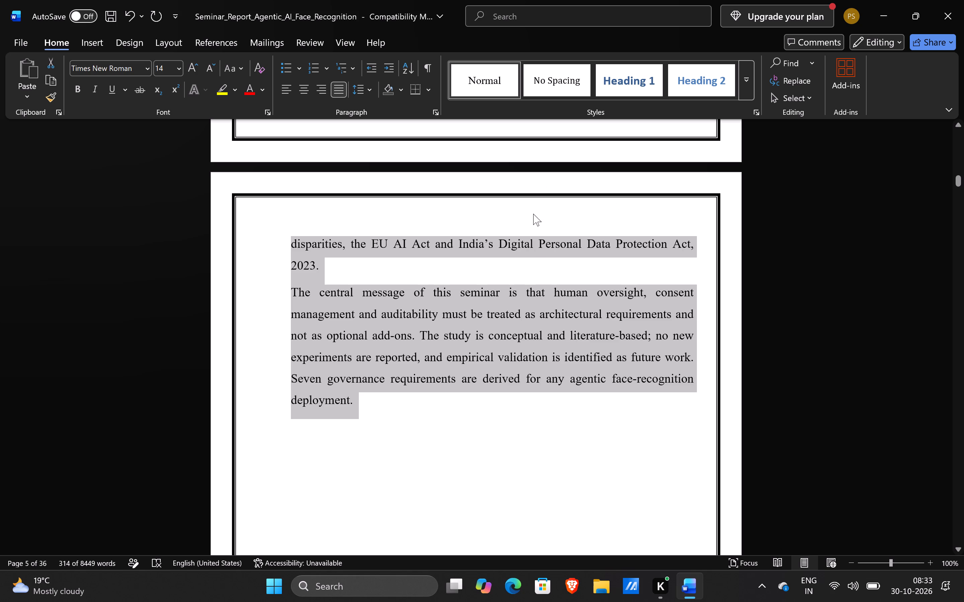
right_click(588, 412)
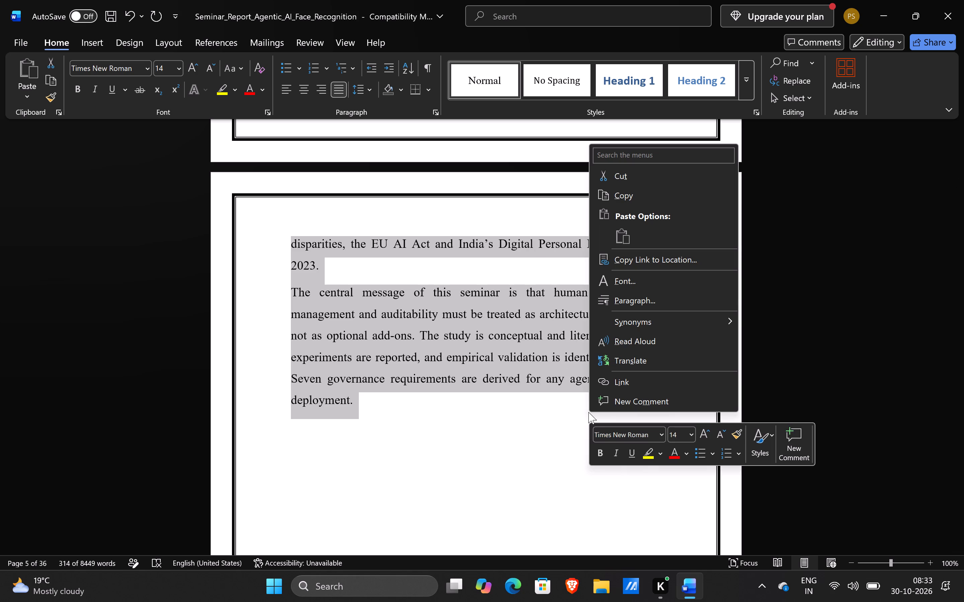
left_click(692, 436)
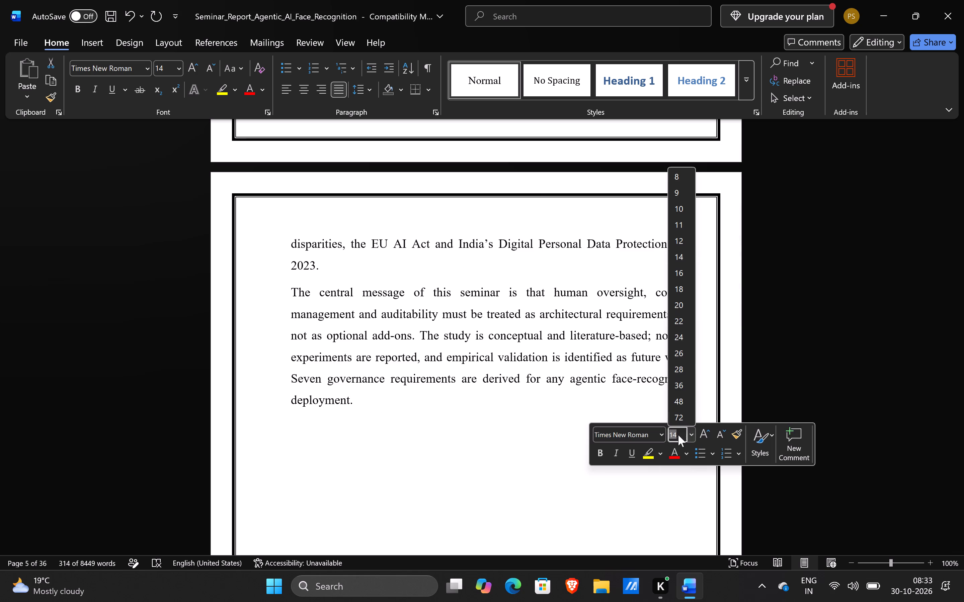
left_click(680, 434)
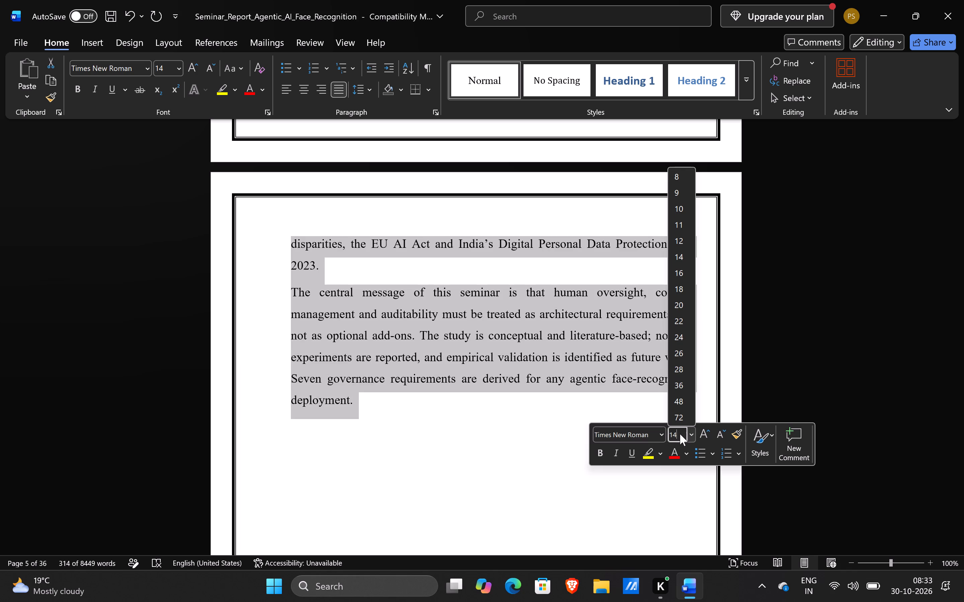
key("BackSpace")
key("3")
key("Return")
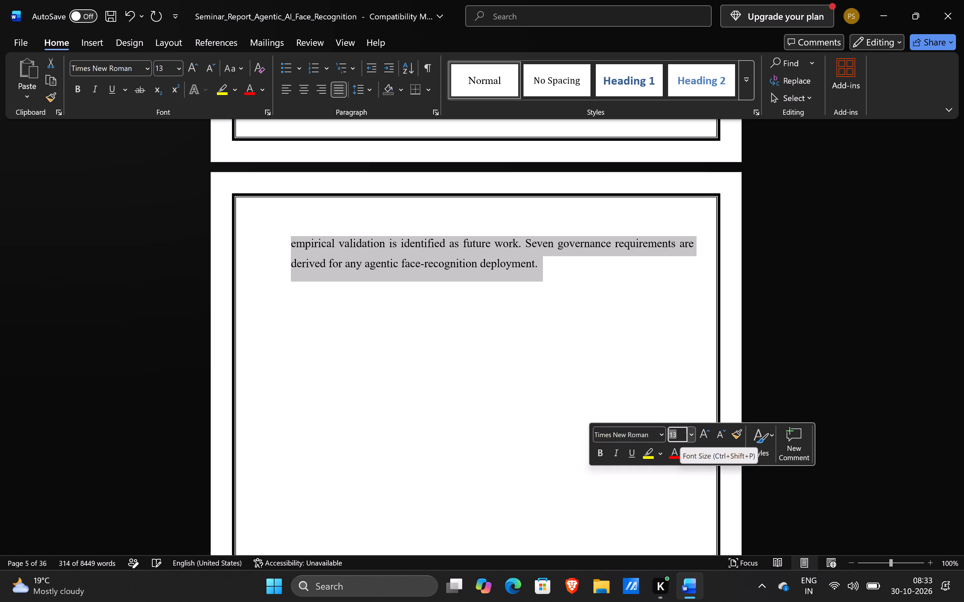
Delete the abstract's ending from ", and empirical validation" onward, including the lines spilling onto the following page, and end the sentence at "reported.".
scroll(571, 328, "up", 1)
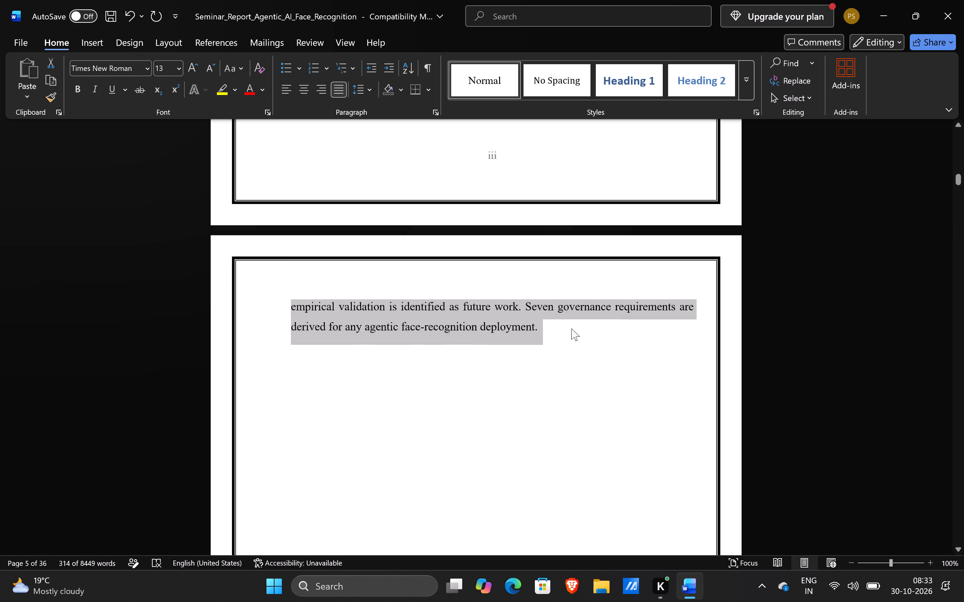
scroll(571, 328, "up", 2)
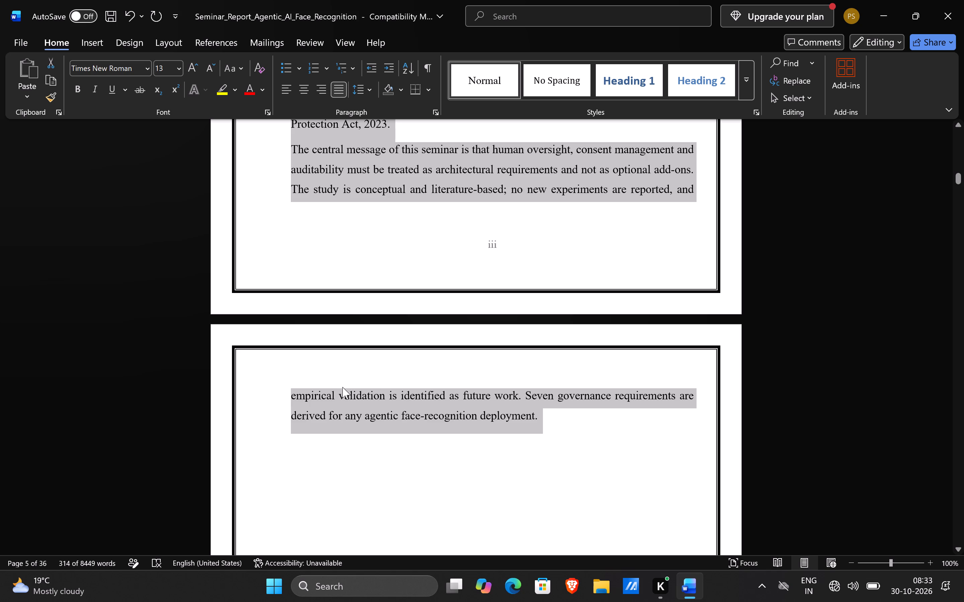
left_click(342, 387)
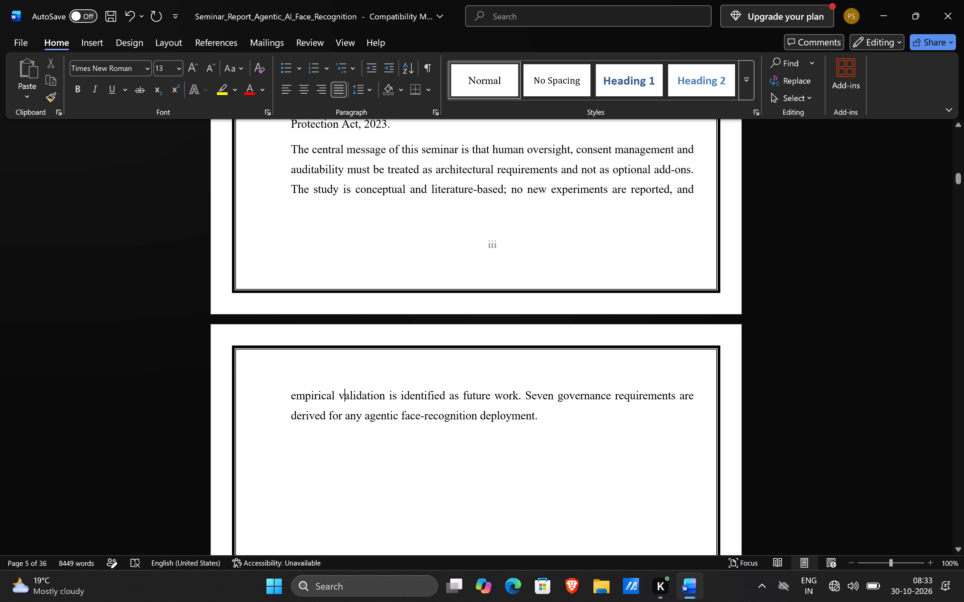
left_click_drag(289, 397, 541, 418)
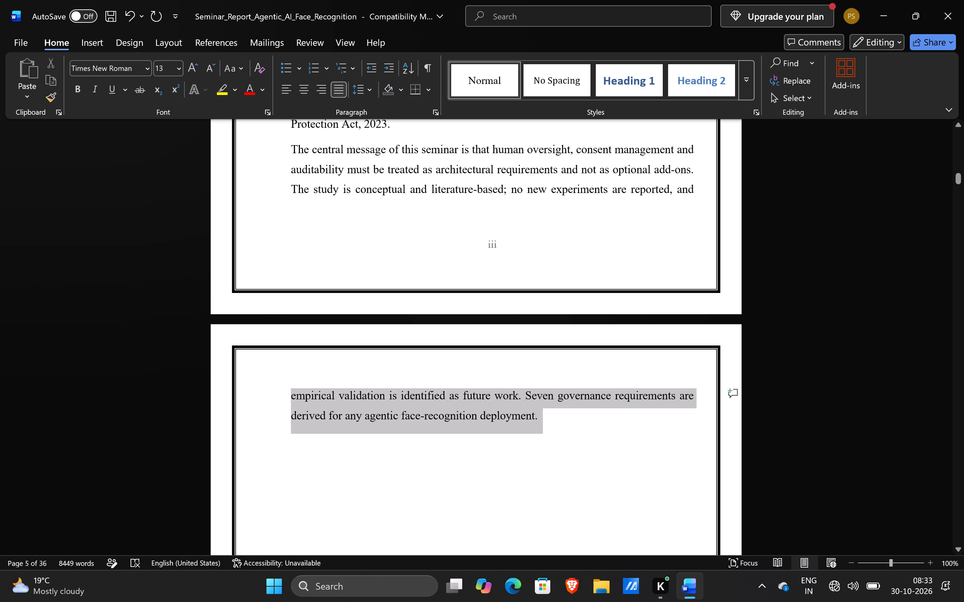
key("BackSpace")
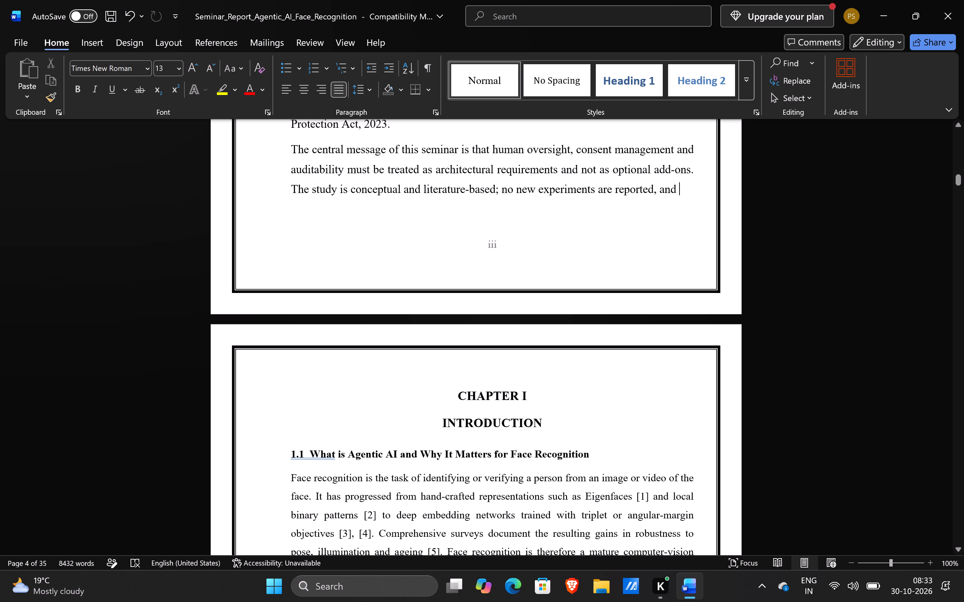
key("BackSpace")
key("BackSpace")
key("BackSpace")
key("BackSpace")
key("BackSpace")
key("BackSpace")
key("period")
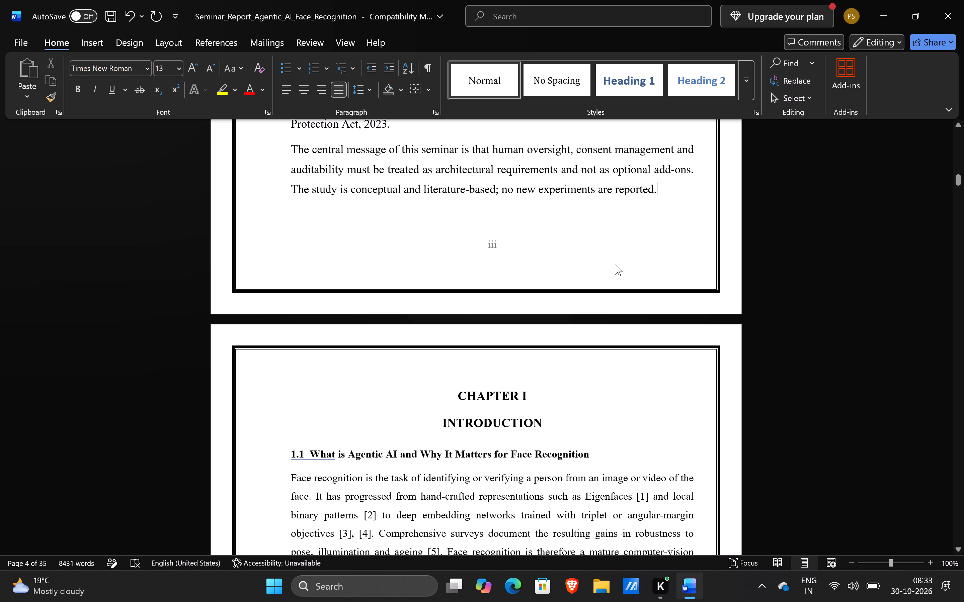
Look through the Chapter I pages from section 1.1 through section 1.5 to review their headings and body text.
scroll(614, 269, "down", 2)
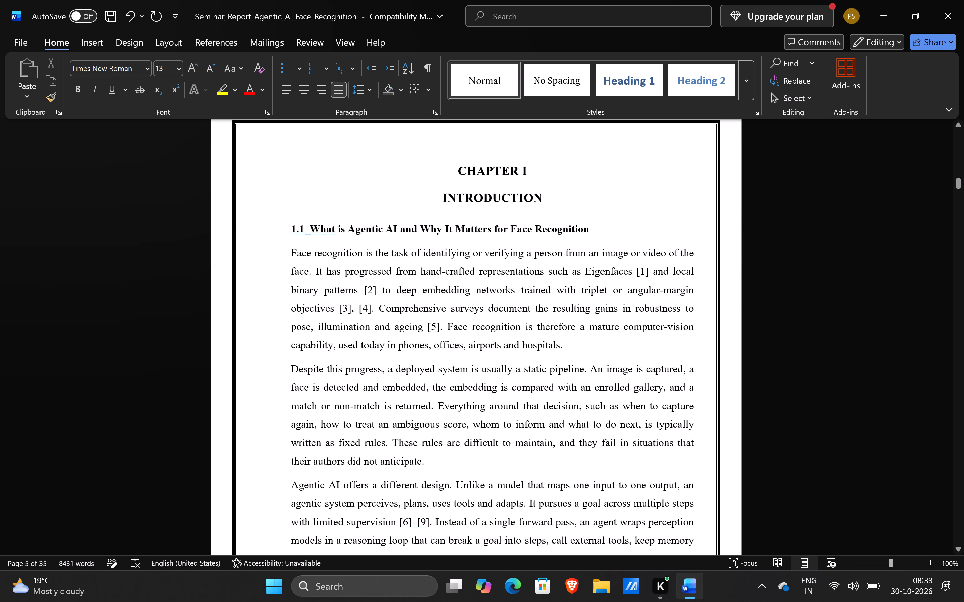
scroll(614, 269, "down", 1)
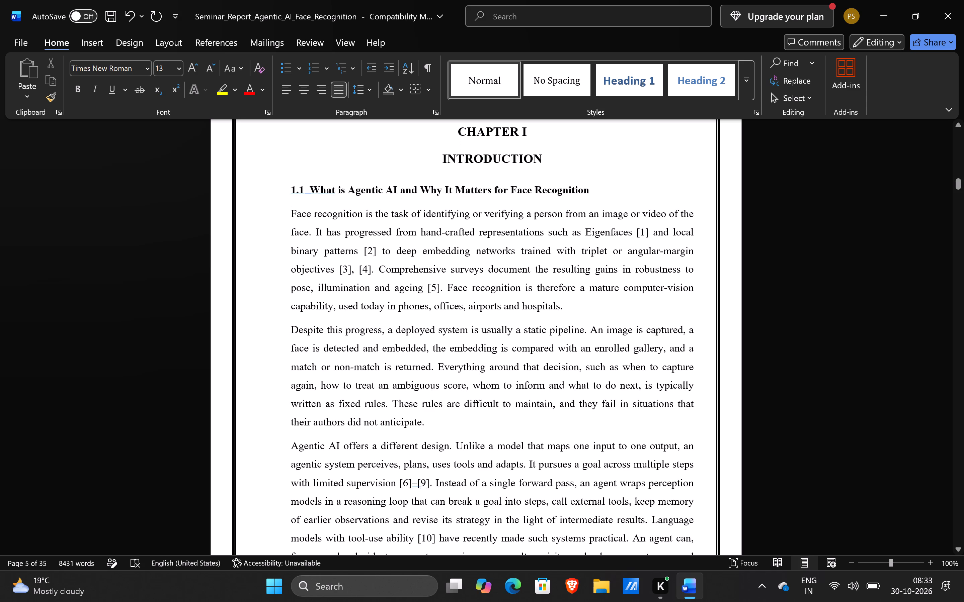
scroll(614, 269, "down", 2)
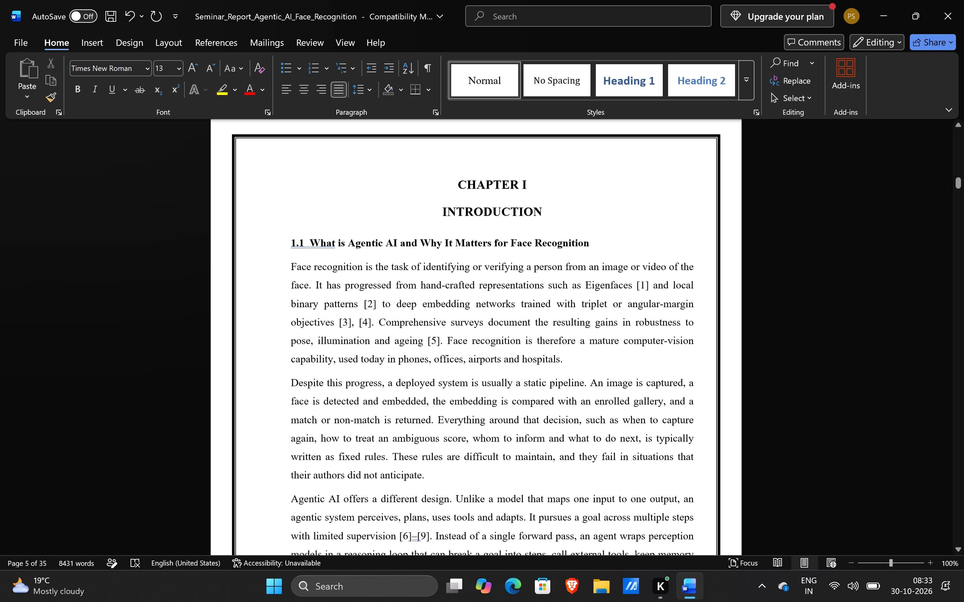
scroll(614, 269, "down", 6)
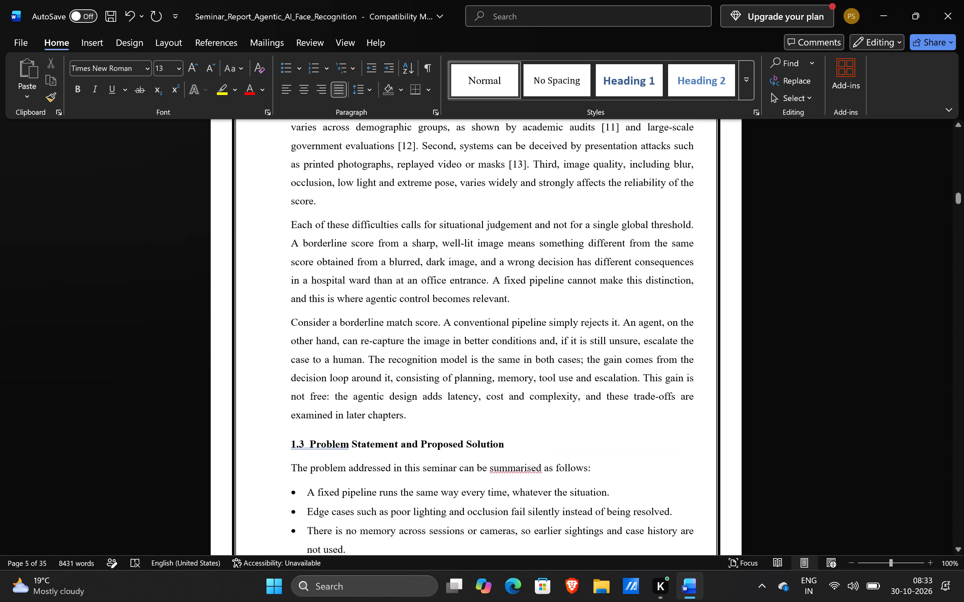
scroll(614, 269, "down", 3)
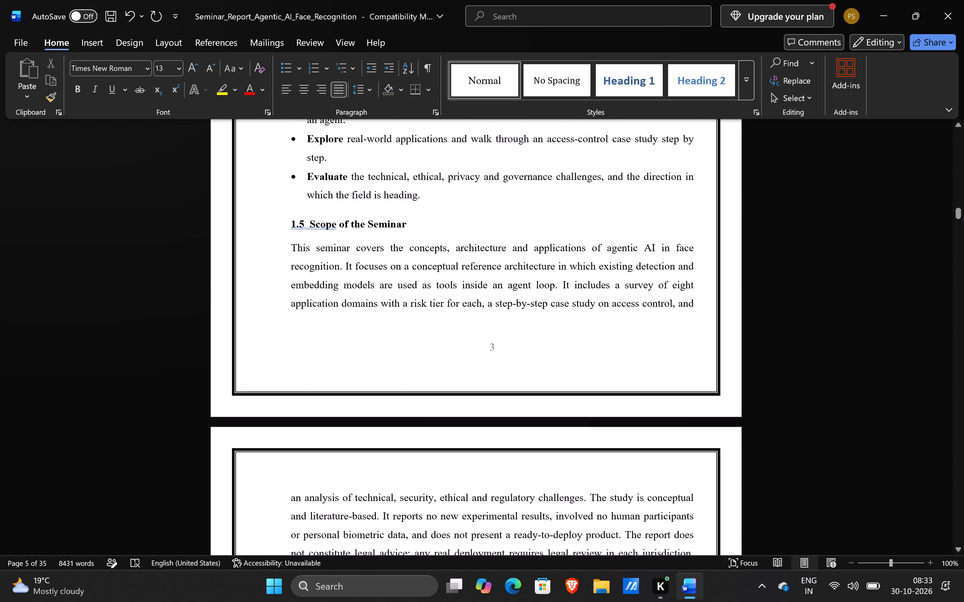
scroll(614, 269, "up", 9)
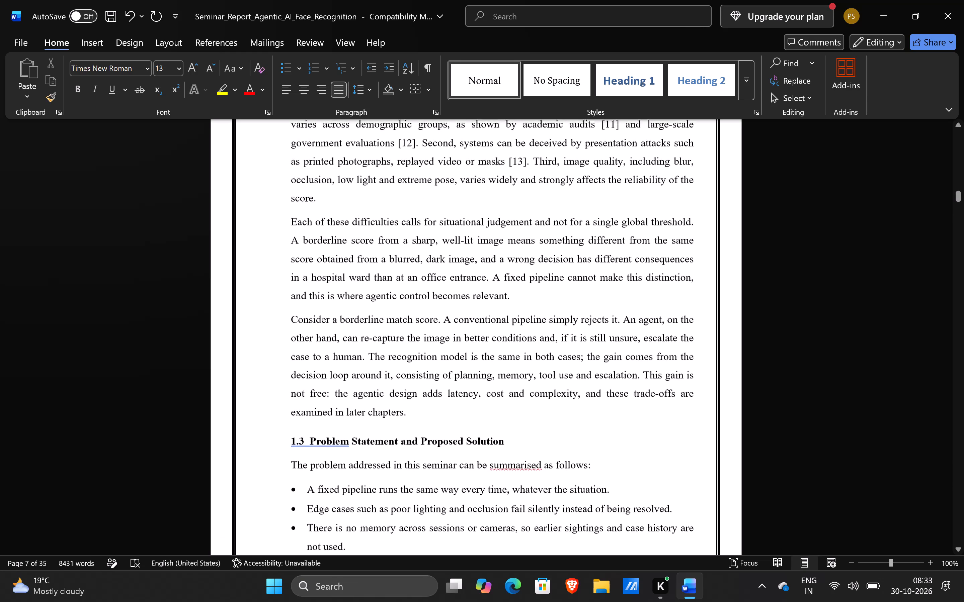
scroll(614, 269, "up", 5)
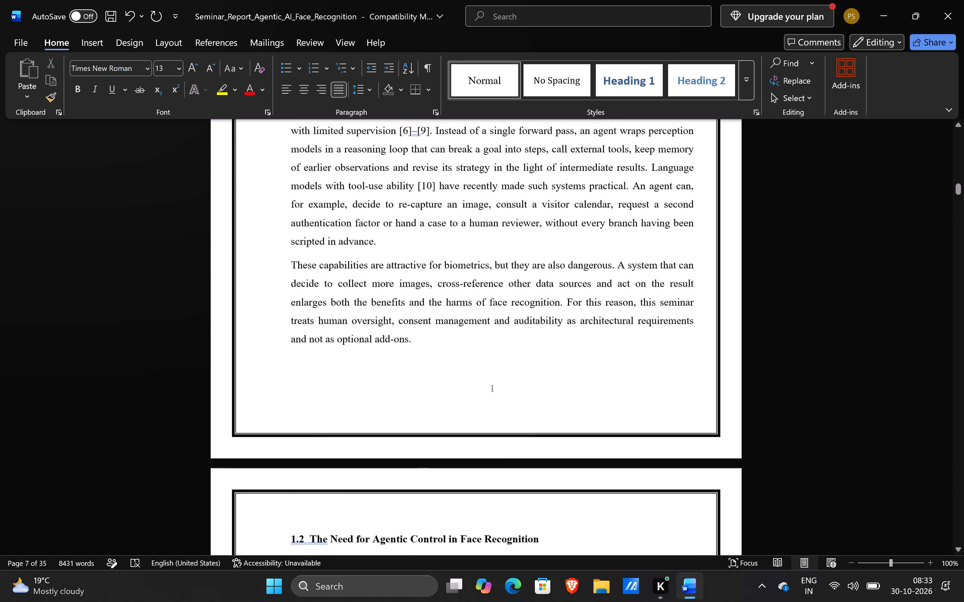
scroll(614, 269, "up", 4)
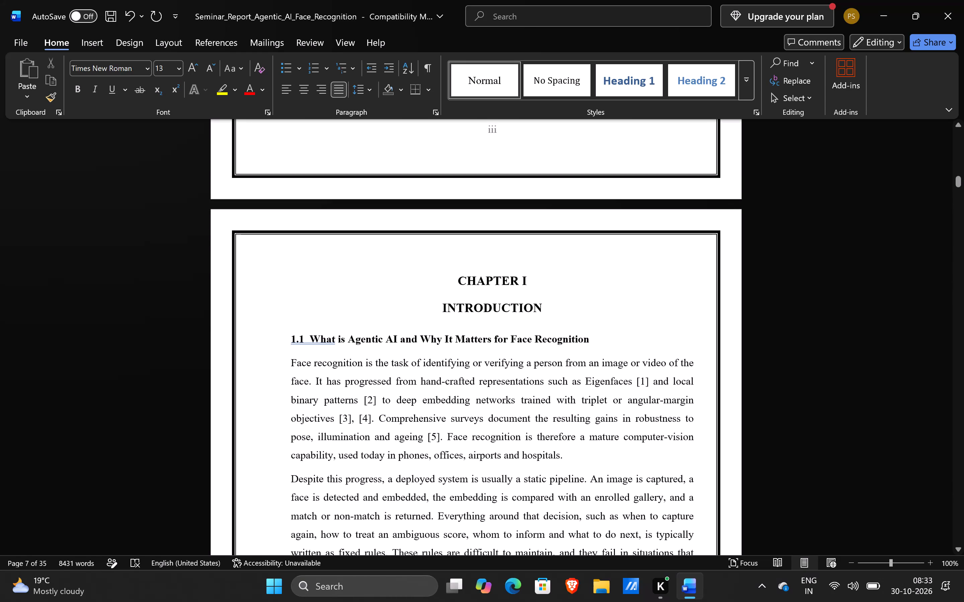
Set the font size of the "CHAPTER I" and "INTRODUCTION" heading lines to 18.
left_click_drag(454, 279, 522, 279)
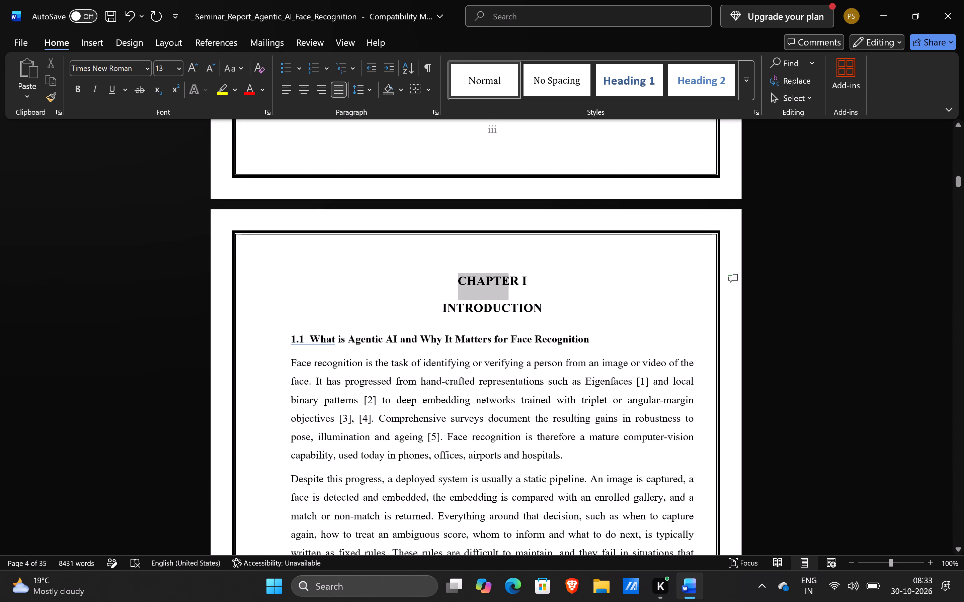
left_click_drag(522, 279, 558, 313)
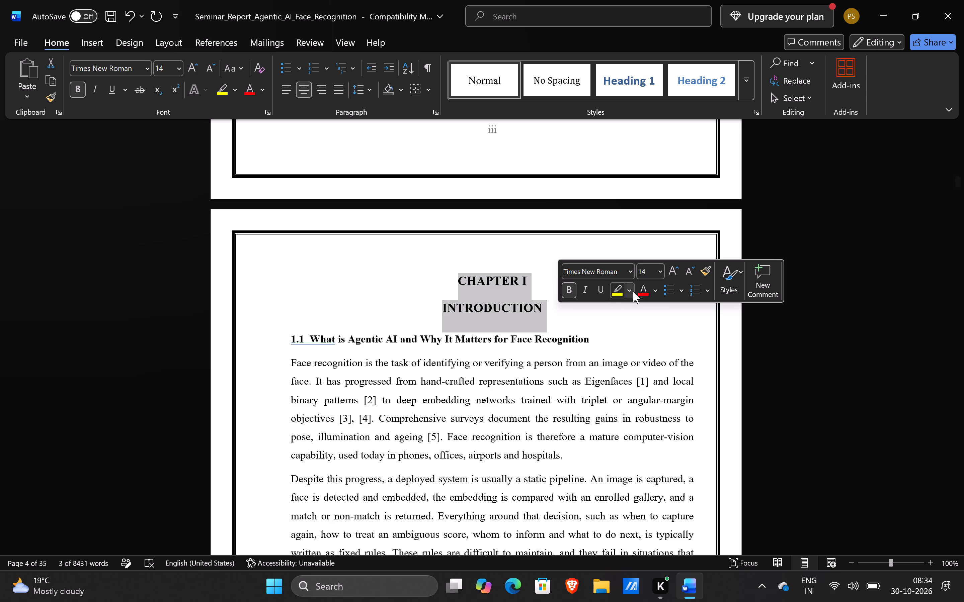
left_click(659, 270)
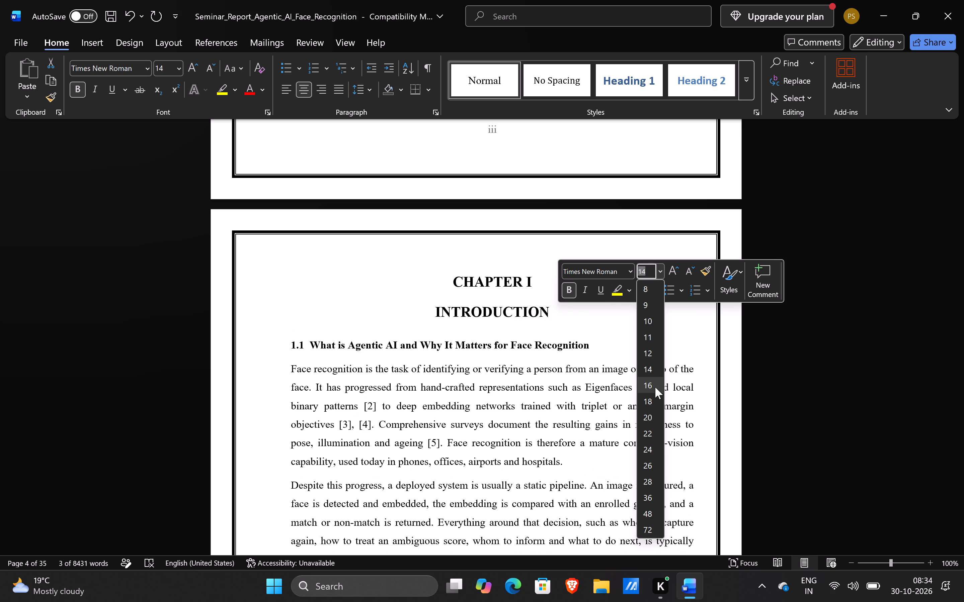
left_click(653, 397)
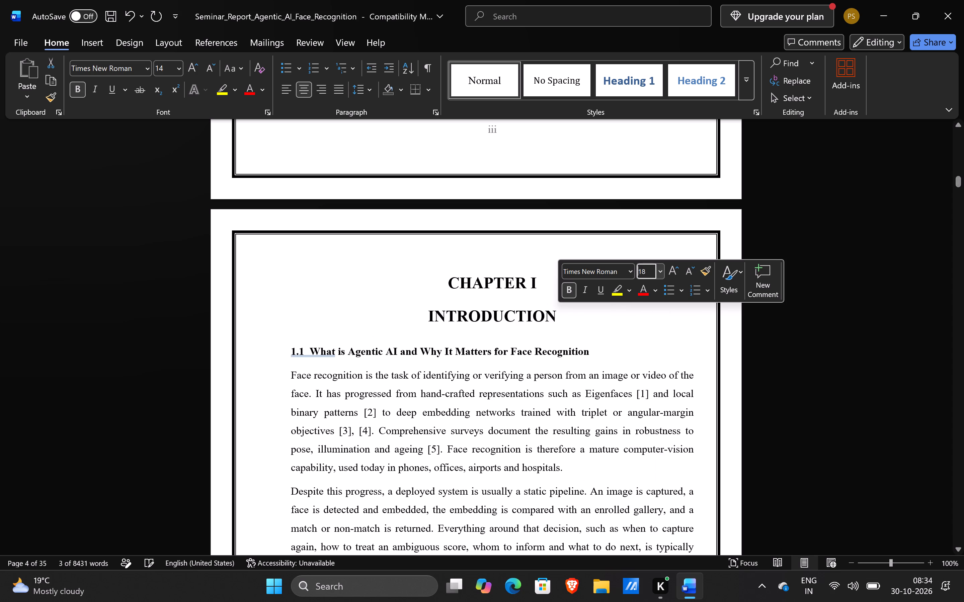
Set the font size to 14 for everything from the section 1.1 heading through the closing caption paragraph on the seminar photograph page.
left_click_drag(291, 353, 569, 601)
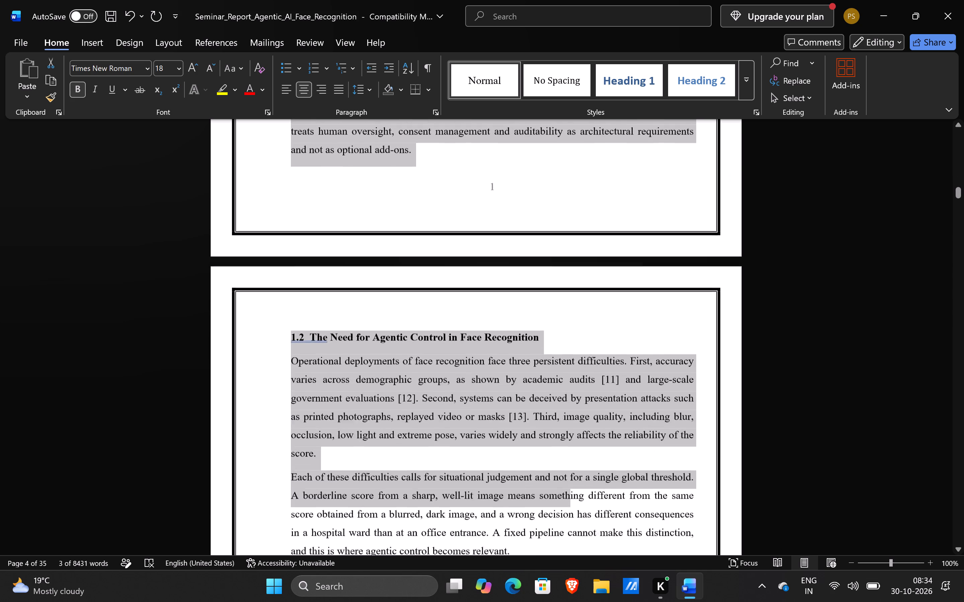
left_click_drag(569, 601, 572, 601)
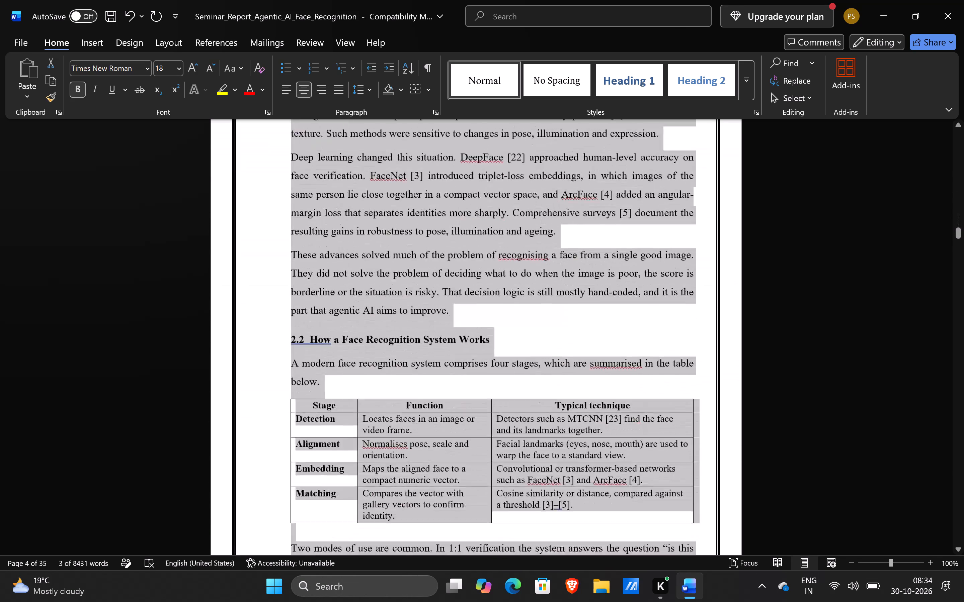
left_click_drag(572, 601, 514, 109)
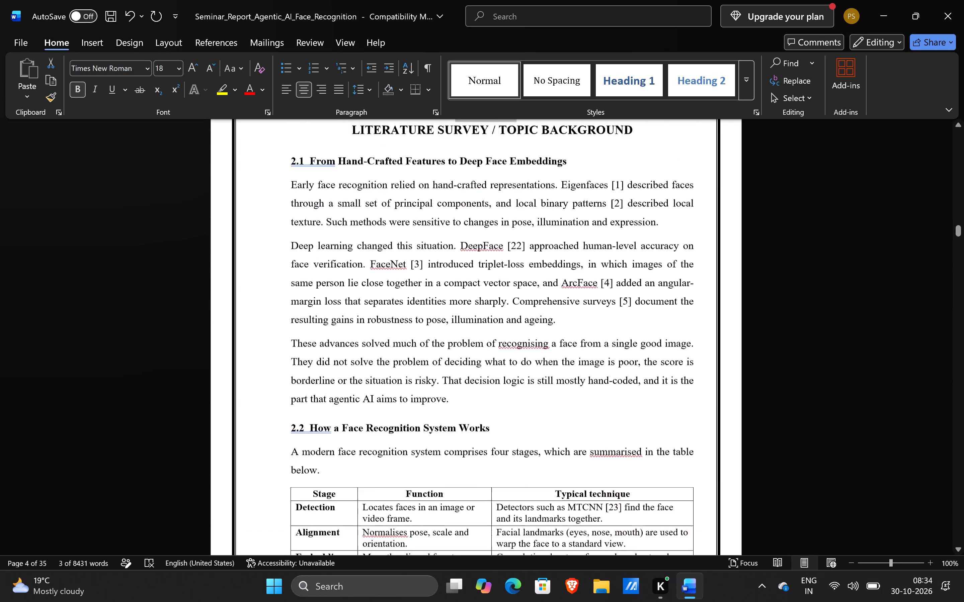
left_click_drag(514, 109, 514, 192)
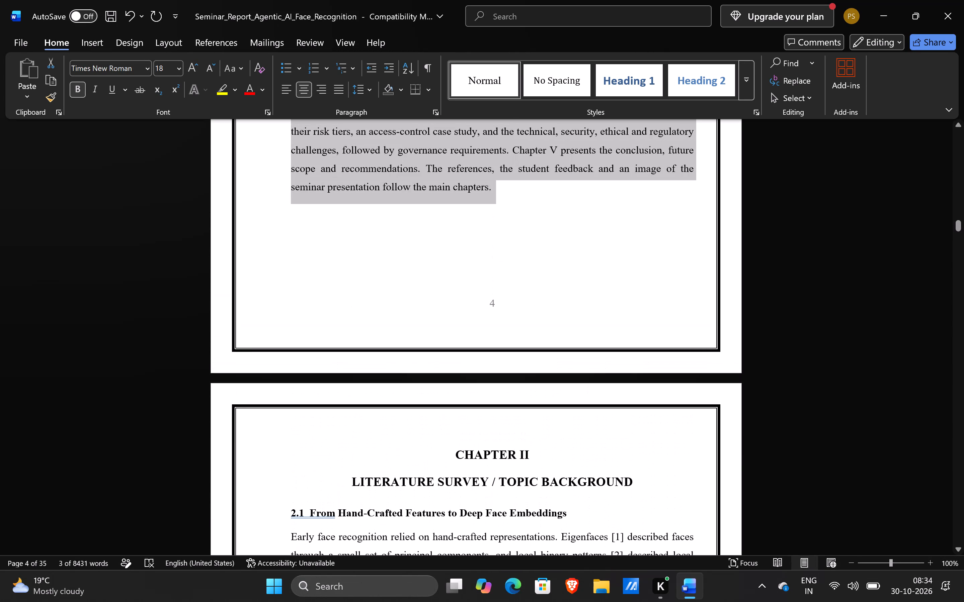
left_click_drag(514, 192, 562, 601)
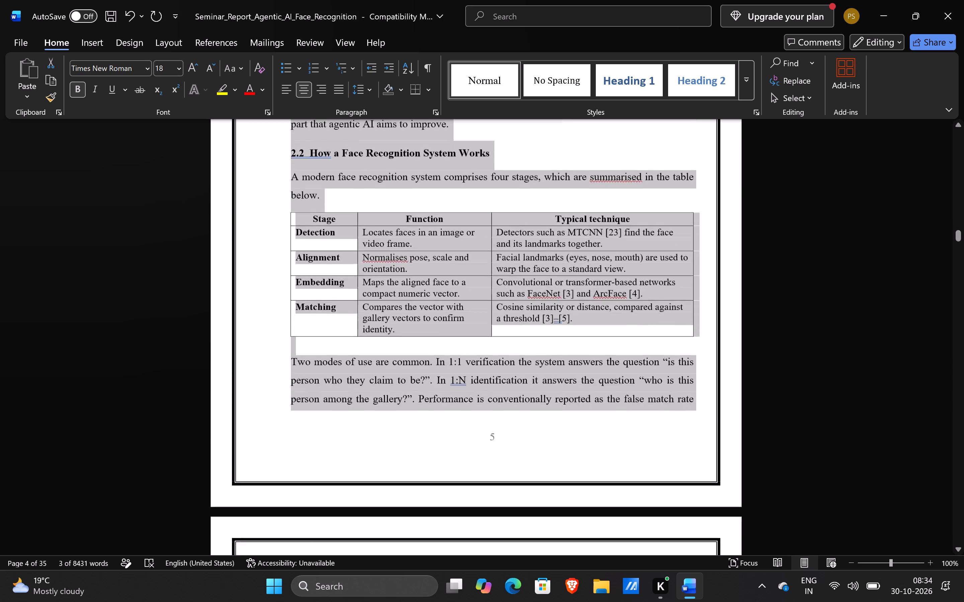
left_click_drag(562, 601, 563, 601)
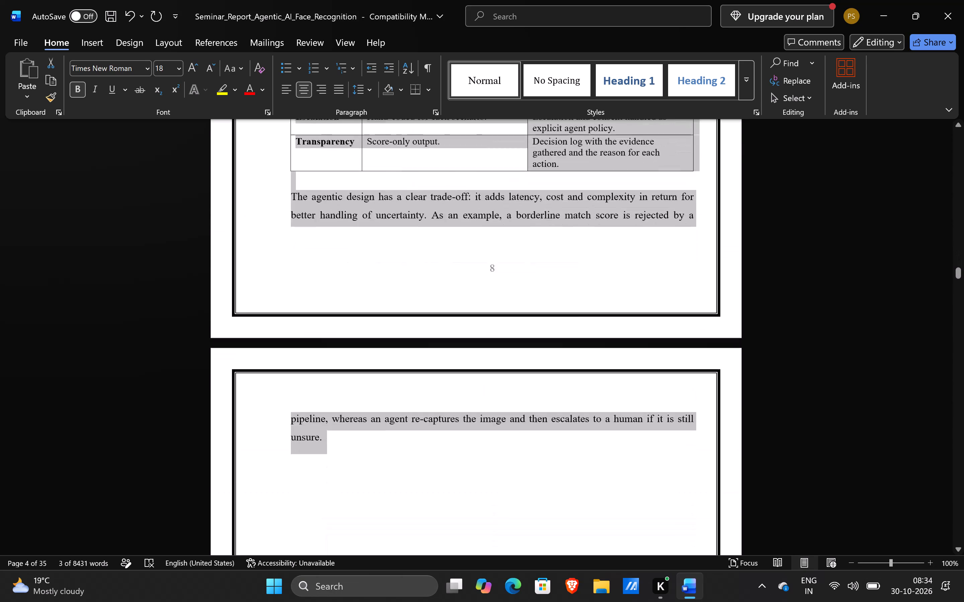
left_click_drag(563, 601, 564, 601)
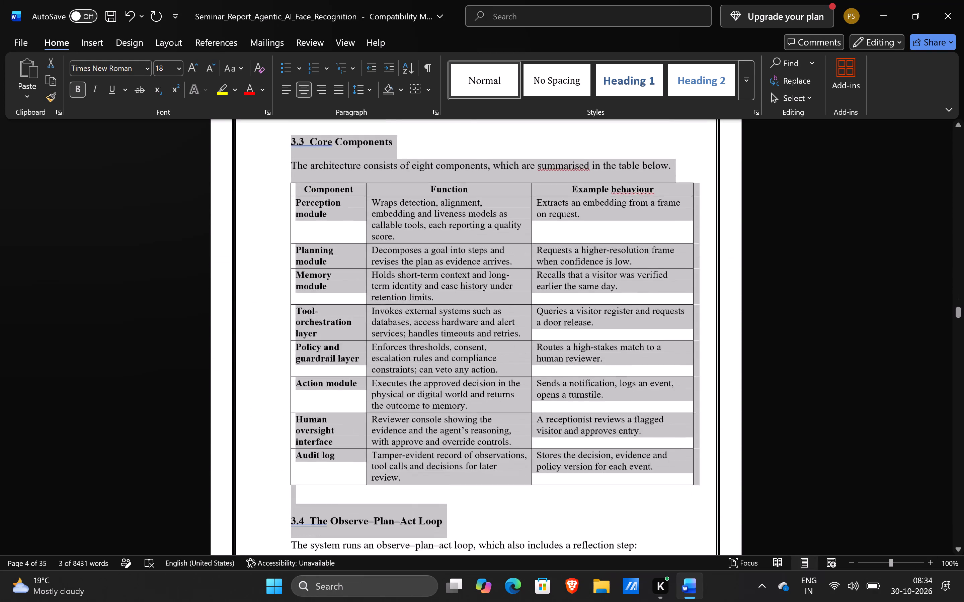
left_click_drag(564, 601, 564, 601)
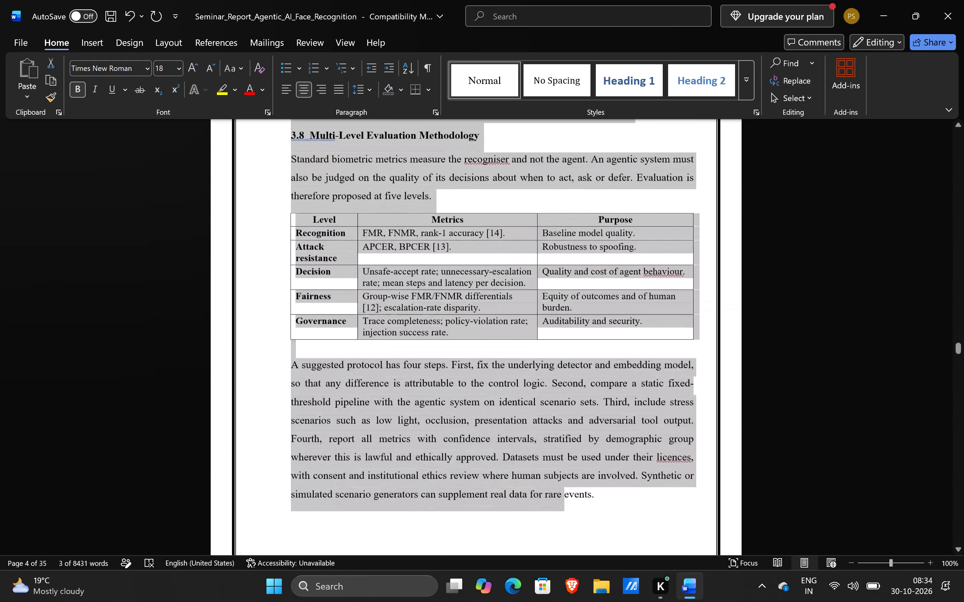
left_click_drag(564, 601, 565, 601)
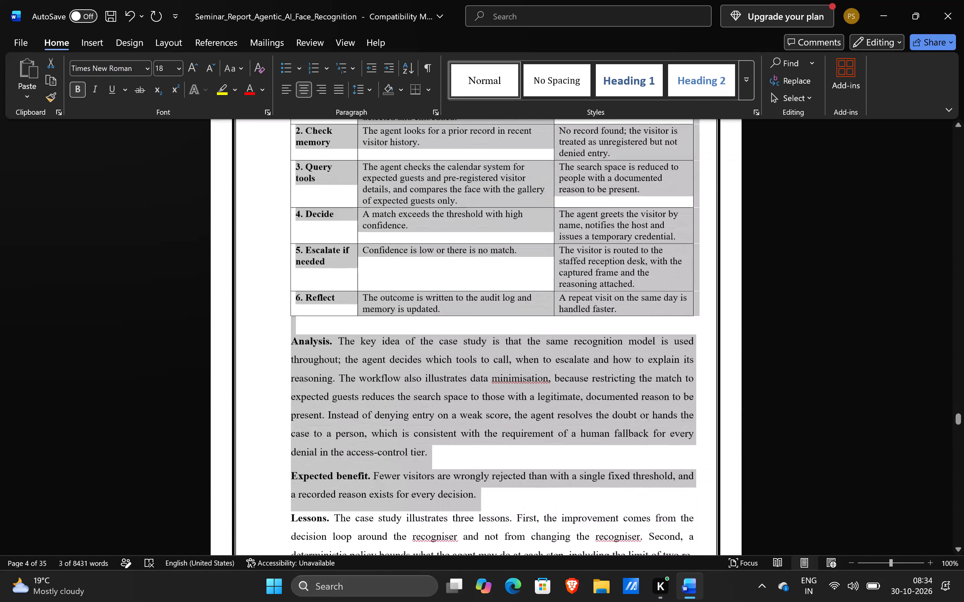
left_click_drag(565, 601, 565, 601)
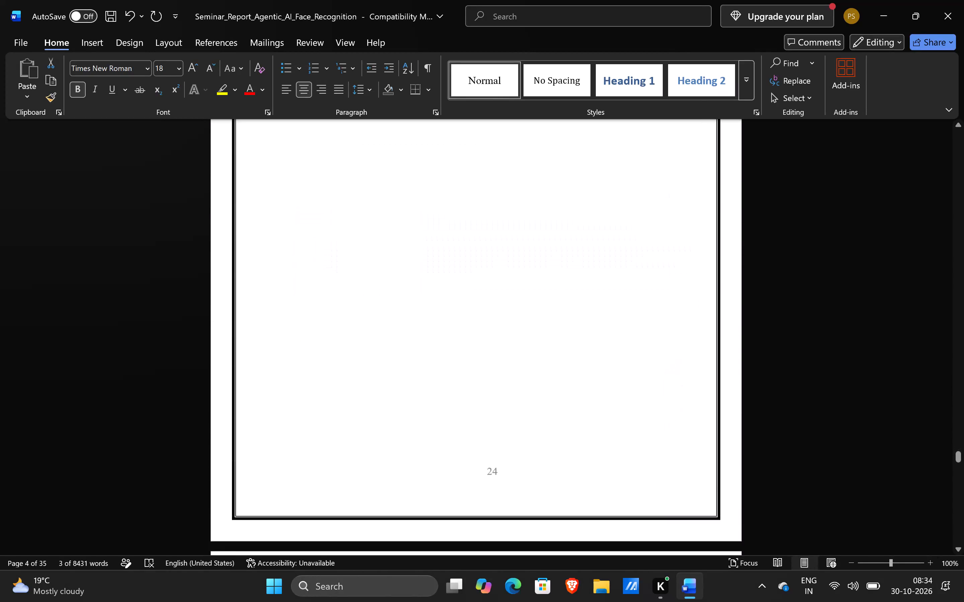
left_click_drag(565, 601, 566, 601)
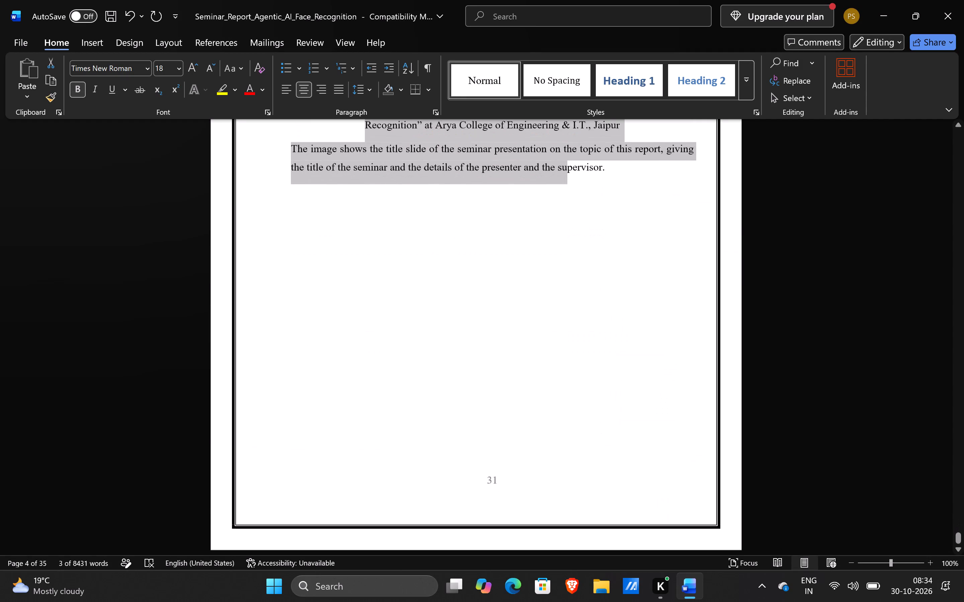
left_click_drag(566, 601, 553, 479)
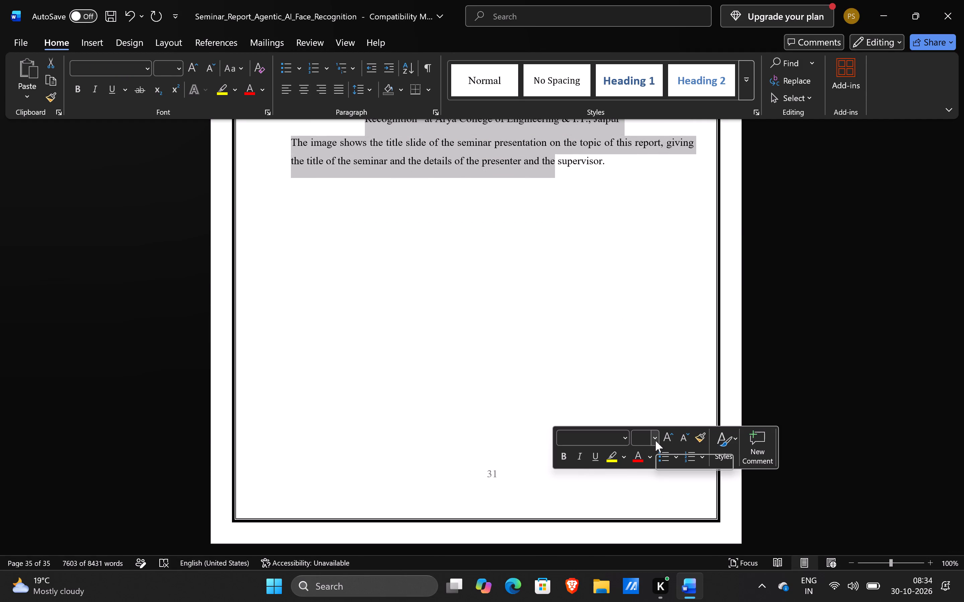
left_click(643, 436)
type("14")
key("Return")
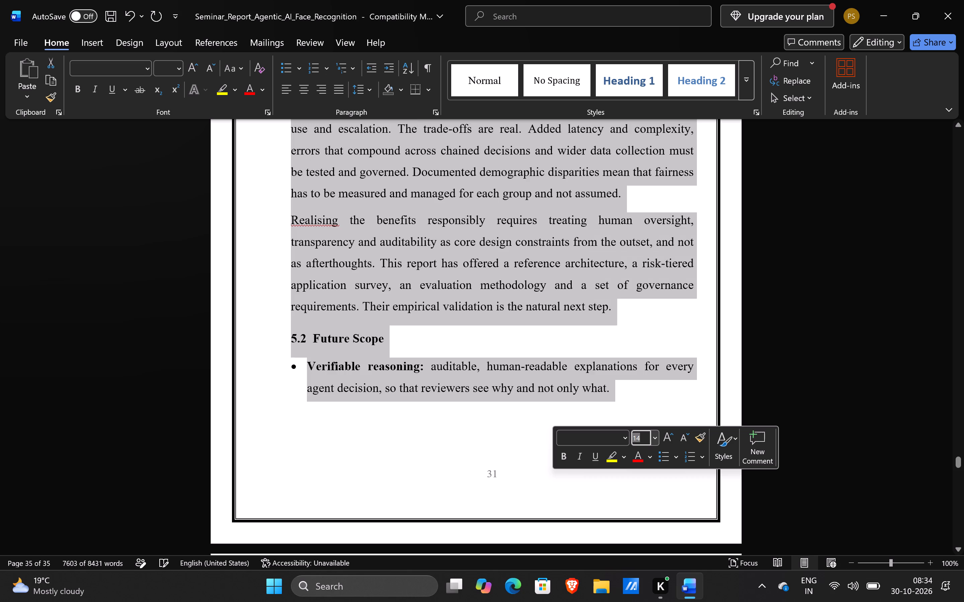
Set the font size of the "STUDENT FEEDBACK OF SEMINAR" heading to 16.
scroll(478, 305, "up", 2)
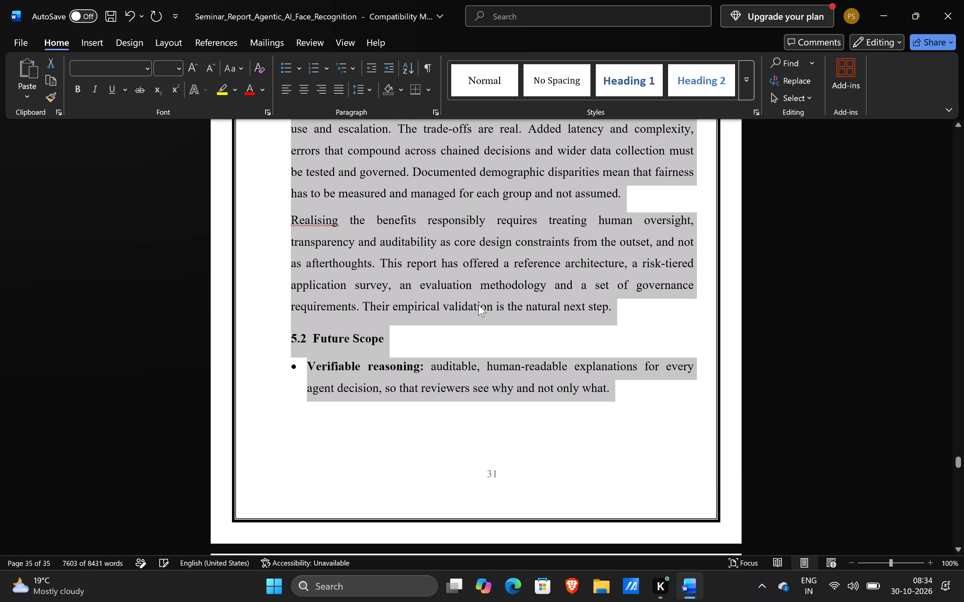
scroll(478, 305, "up", 5)
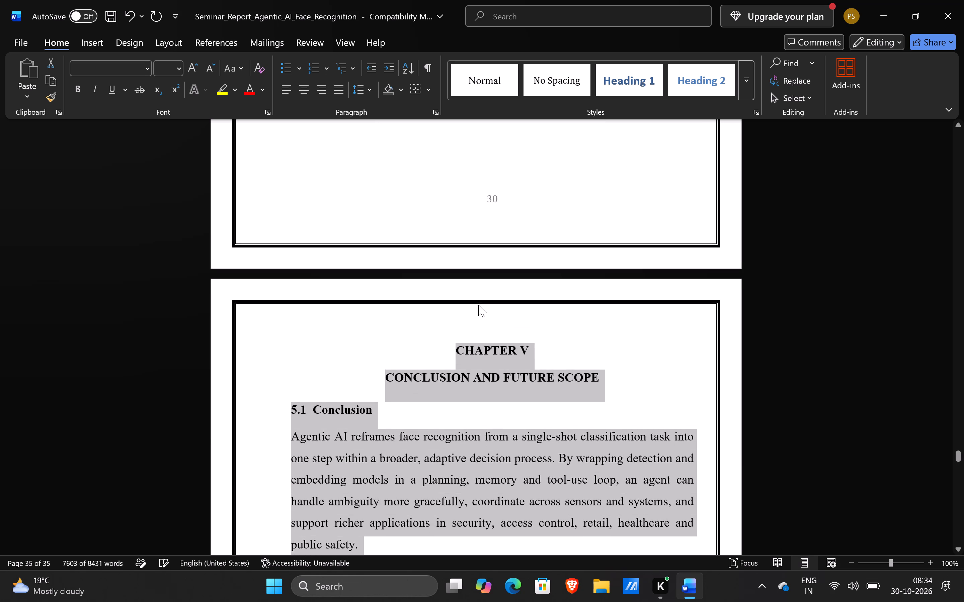
scroll(478, 305, "down", 9)
scroll(478, 305, "down", 15)
scroll(478, 305, "down", 9)
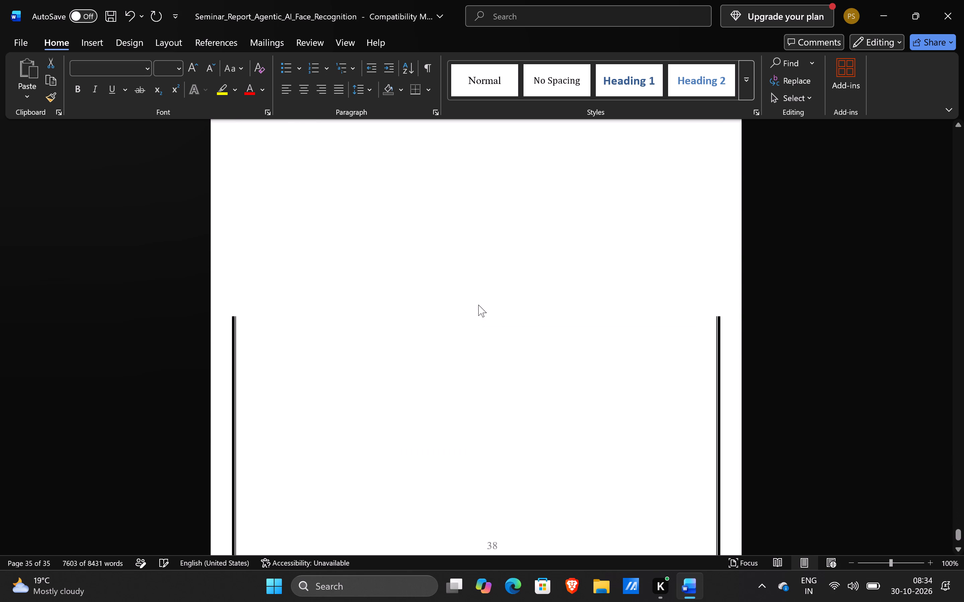
scroll(478, 305, "down", 1)
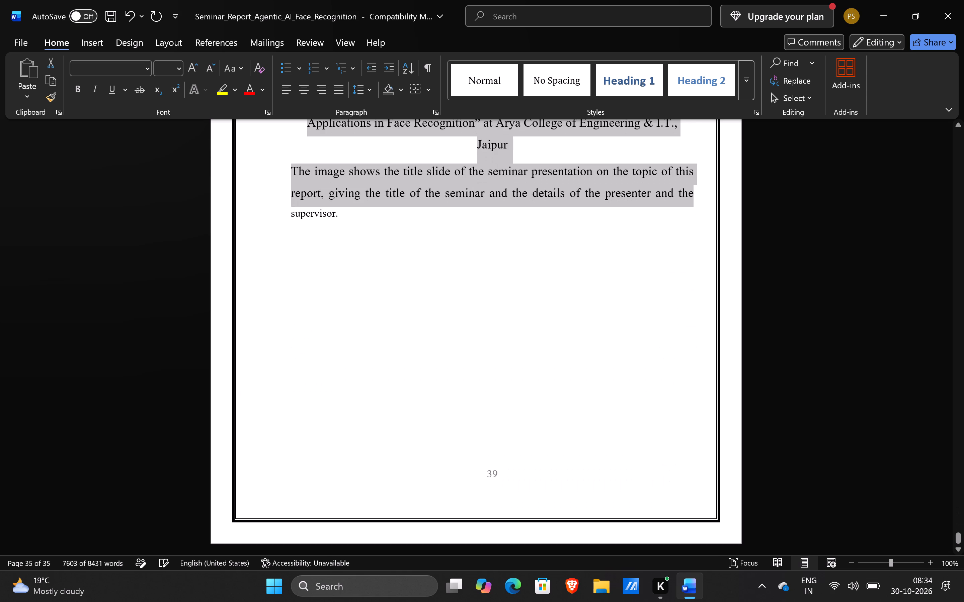
scroll(478, 305, "up", 6)
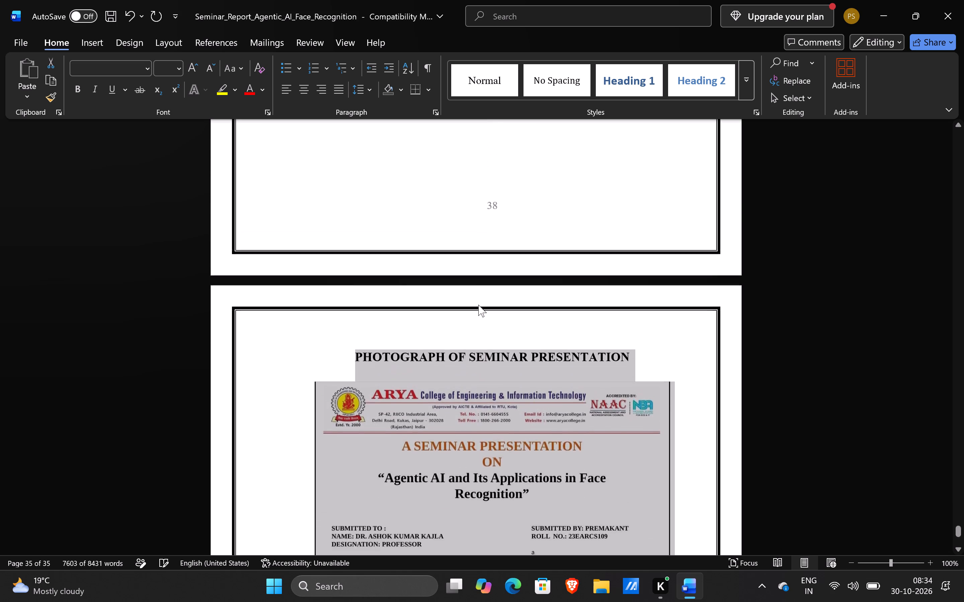
scroll(478, 305, "up", 8)
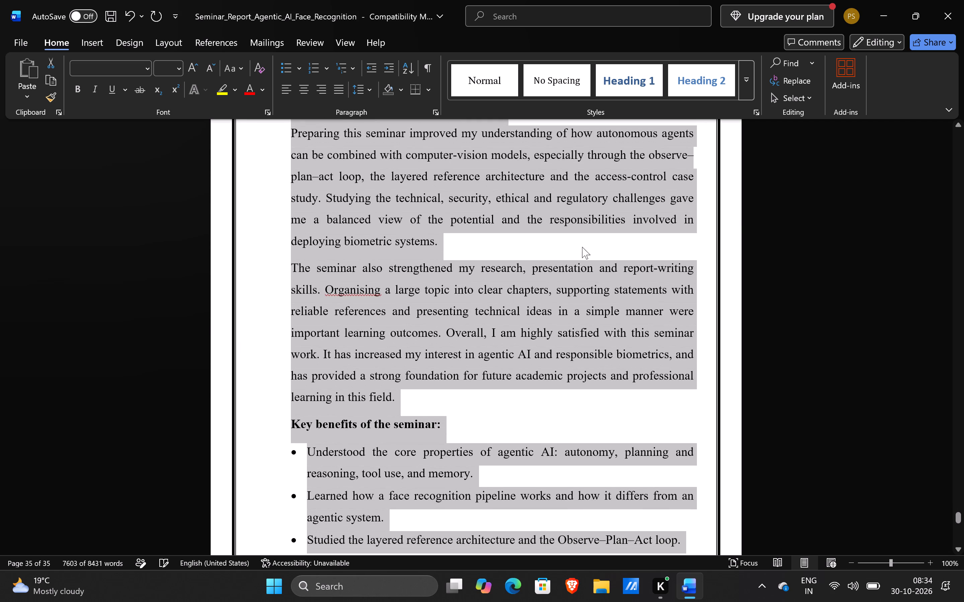
left_click(585, 241)
scroll(552, 203, "up", 1)
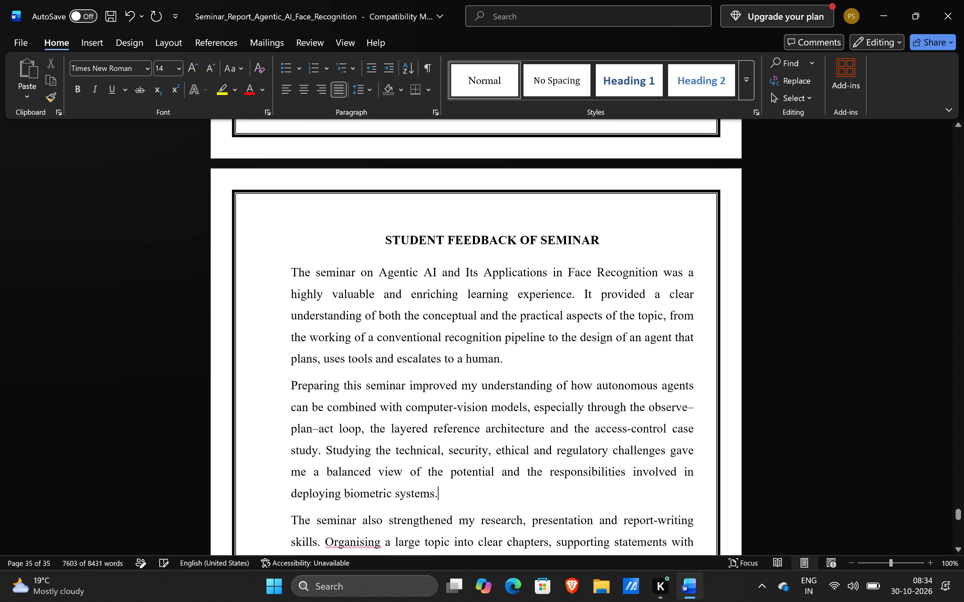
scroll(552, 203, "up", 1)
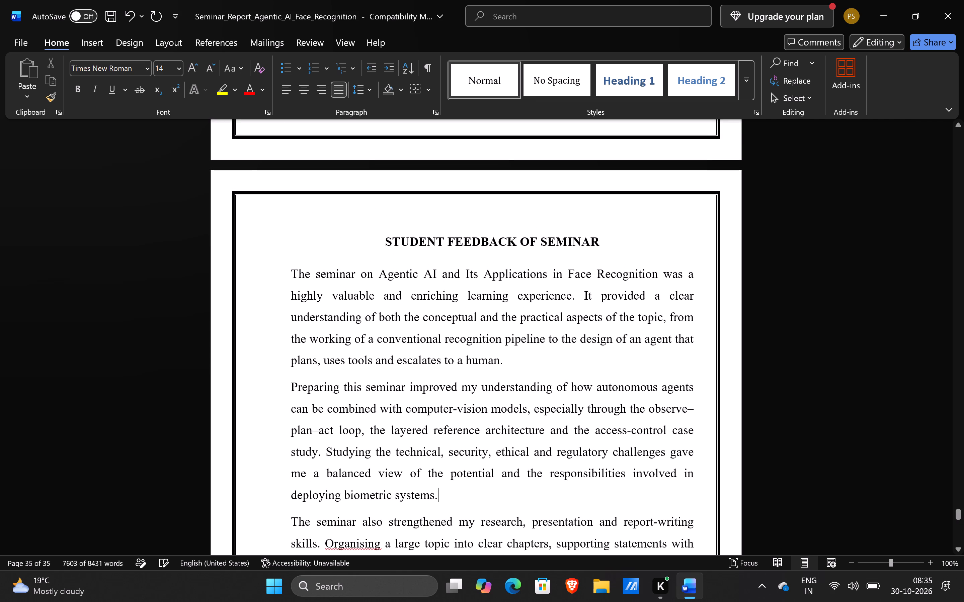
left_click_drag(381, 241, 625, 253)
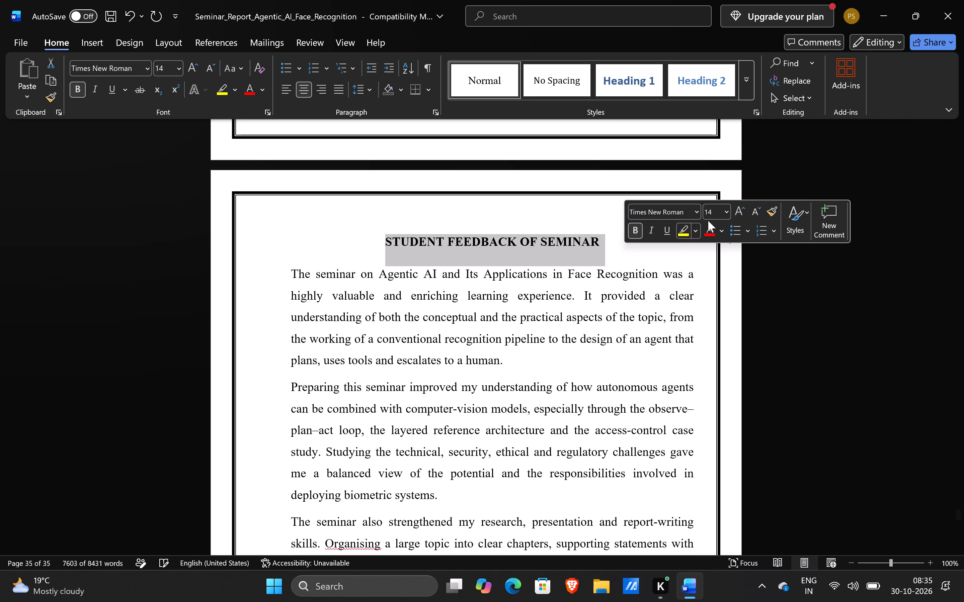
left_click(728, 212)
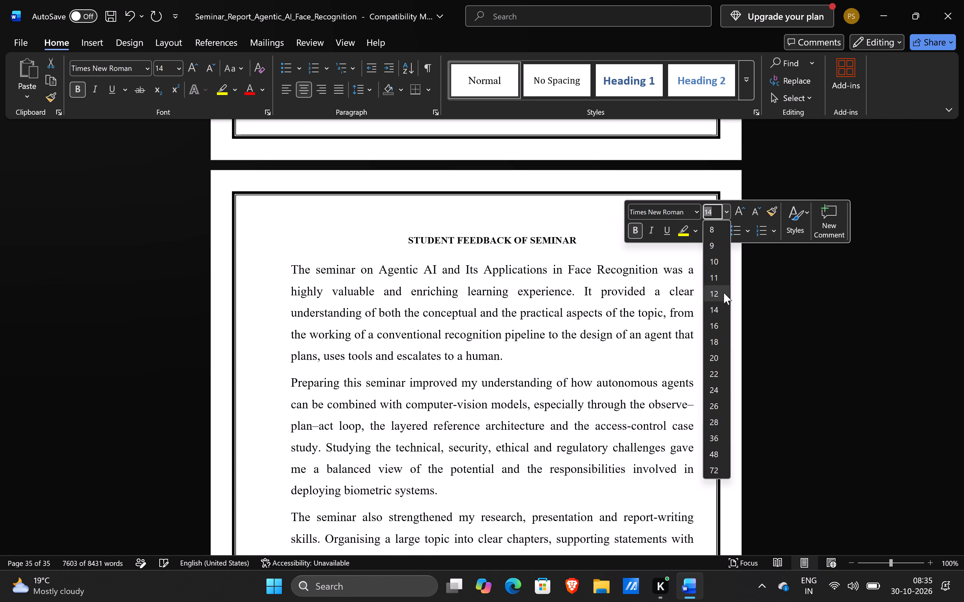
left_click(724, 323)
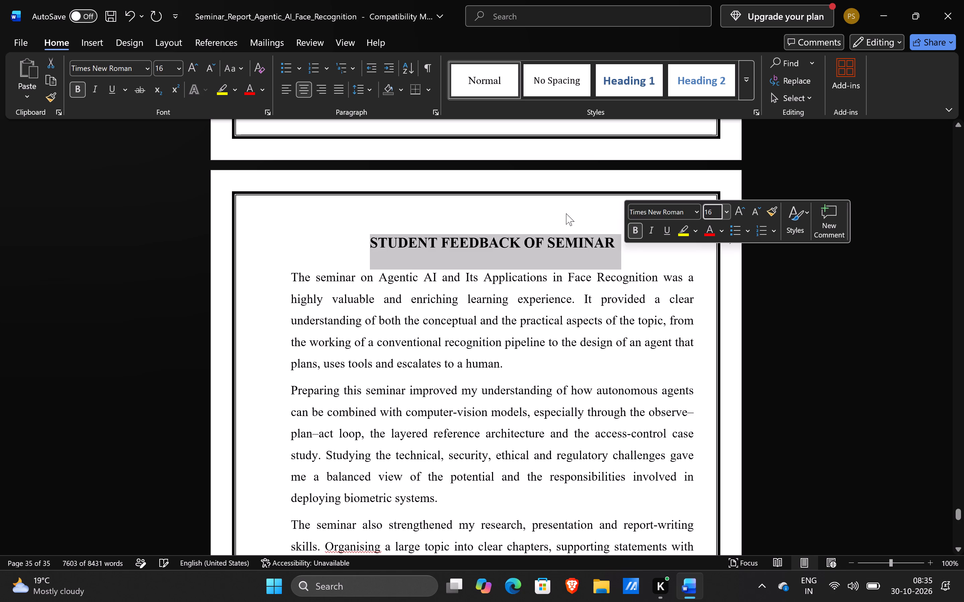
Set the font size of the "REFERENCES" heading to 16.
scroll(566, 213, "up", 16)
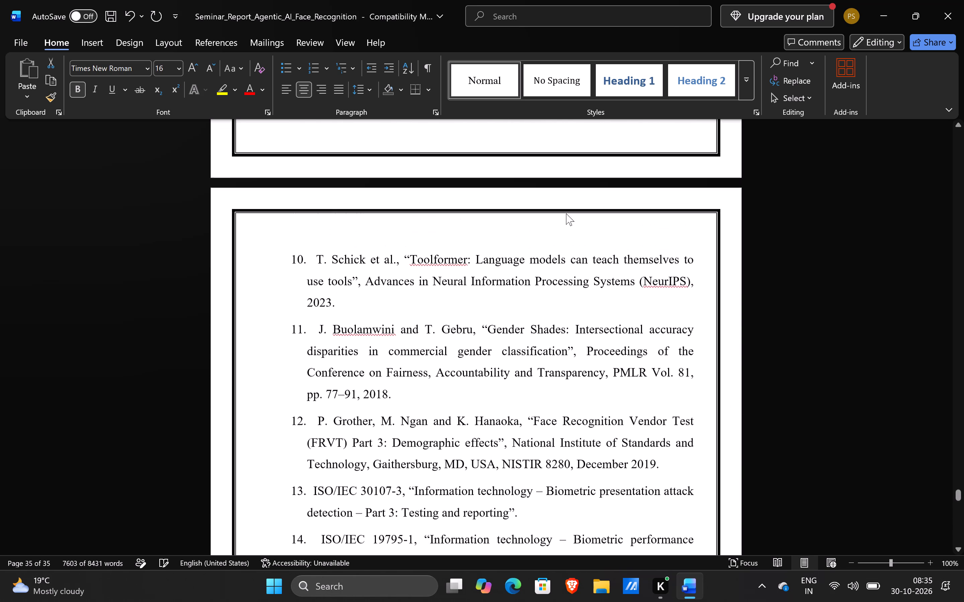
scroll(566, 213, "up", 6)
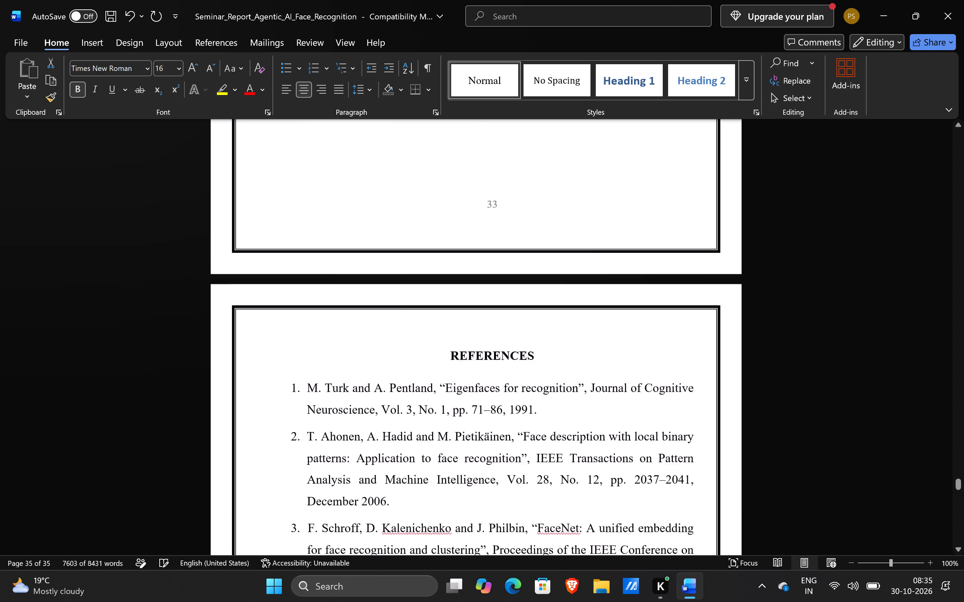
scroll(566, 213, "up", 1)
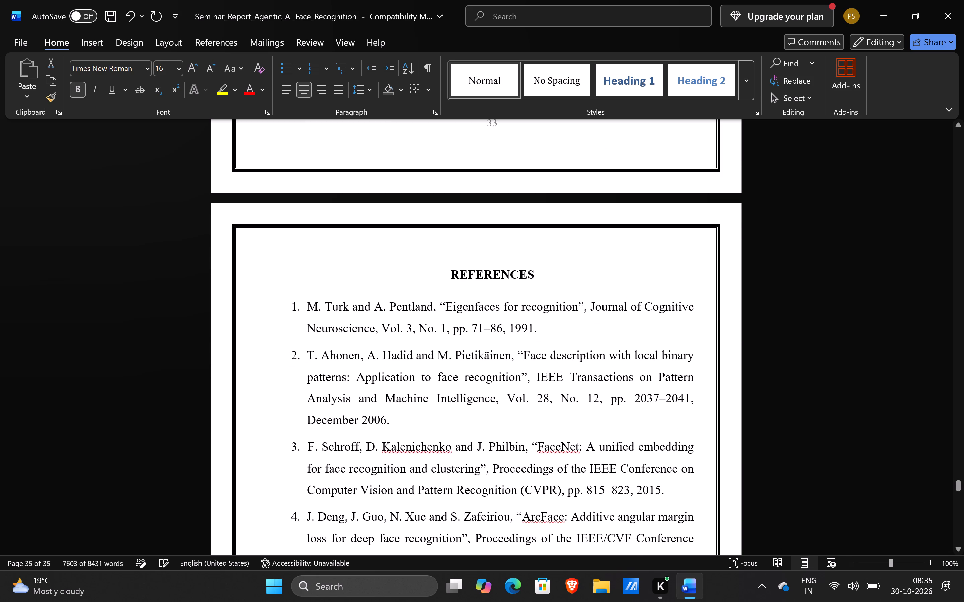
left_click_drag(444, 274, 551, 274)
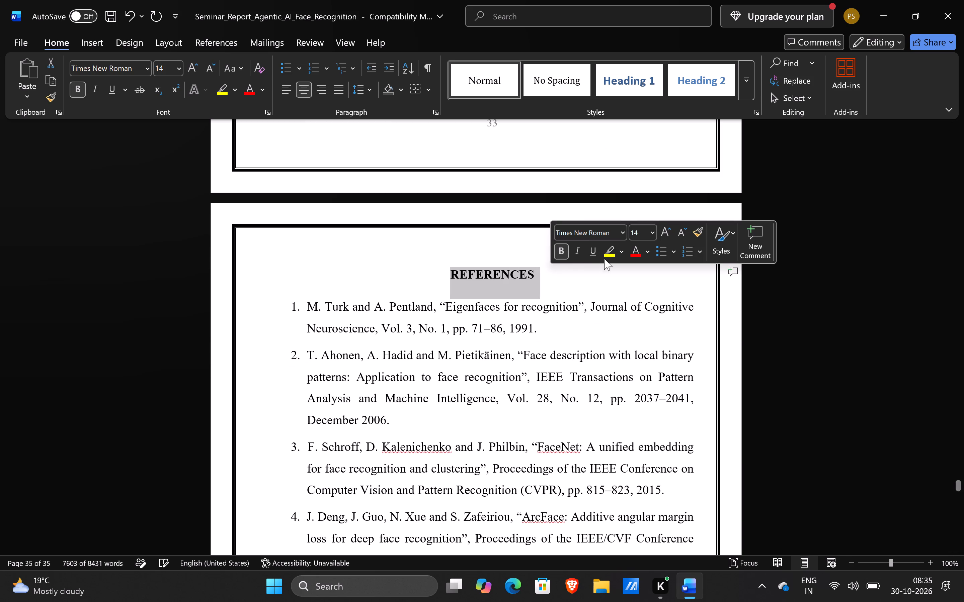
left_click(651, 235)
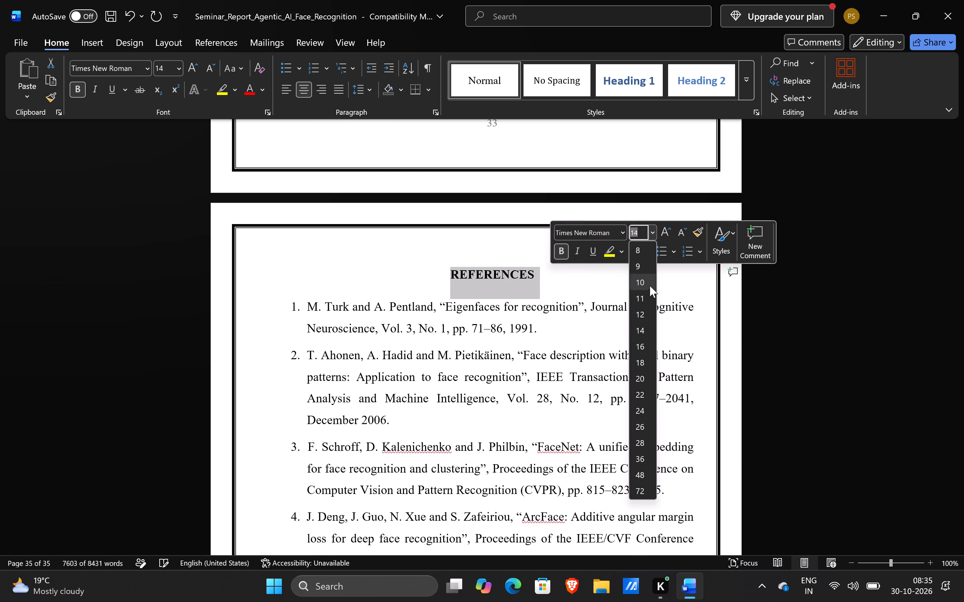
left_click(645, 346)
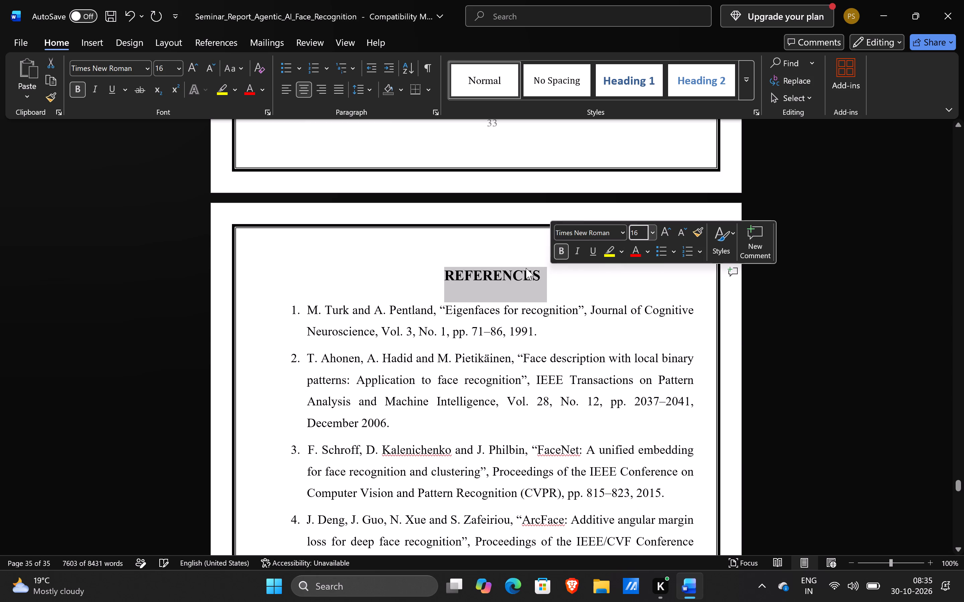
Set the font size of the "CHAPTER V" and "CONCLUSION AND FUTURE SCOPE" heading lines to 16.
scroll(508, 244, "up", 8)
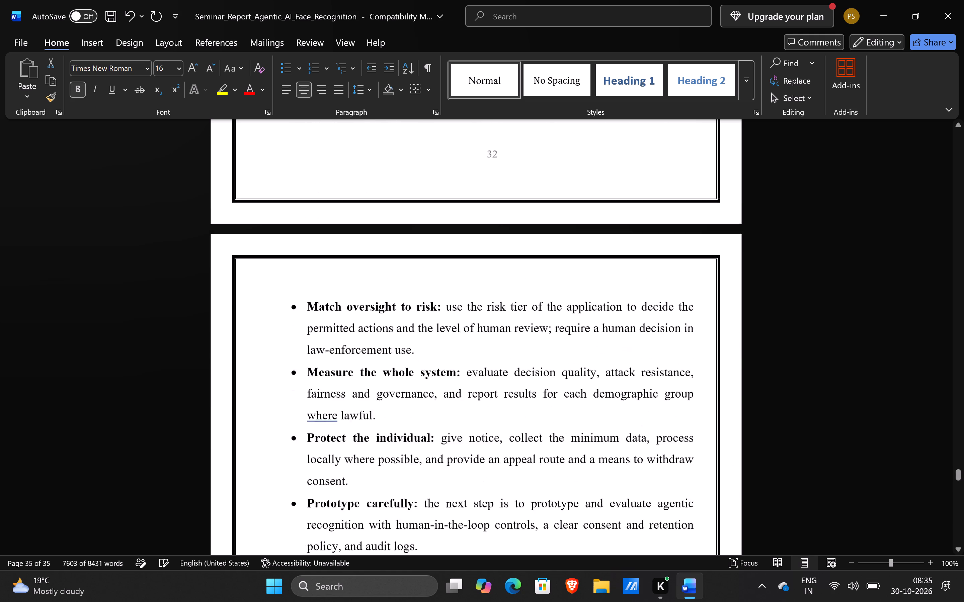
scroll(508, 244, "up", 6)
scroll(508, 244, "down", 1)
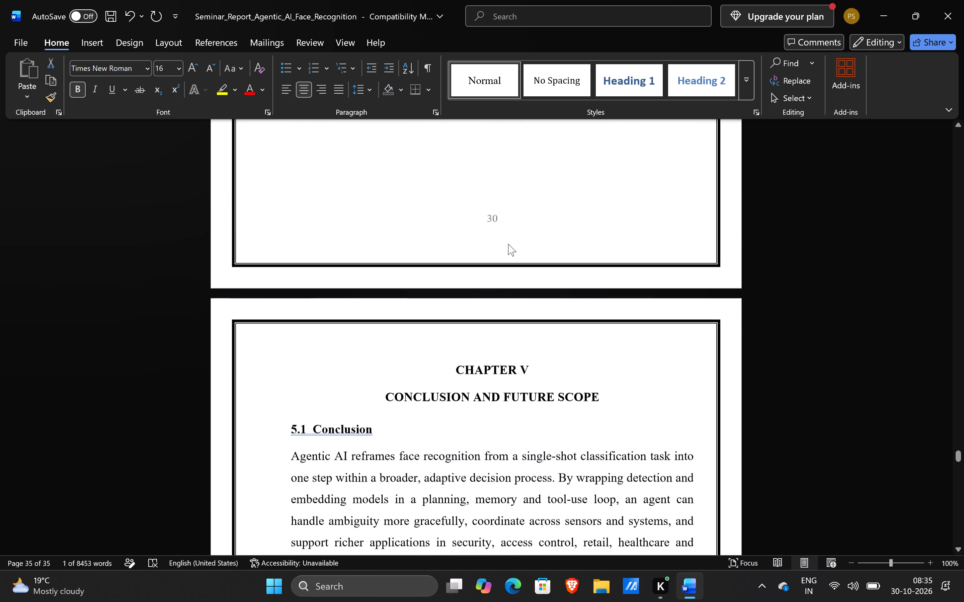
scroll(508, 244, "down", 1)
left_click_drag(453, 331, 524, 328)
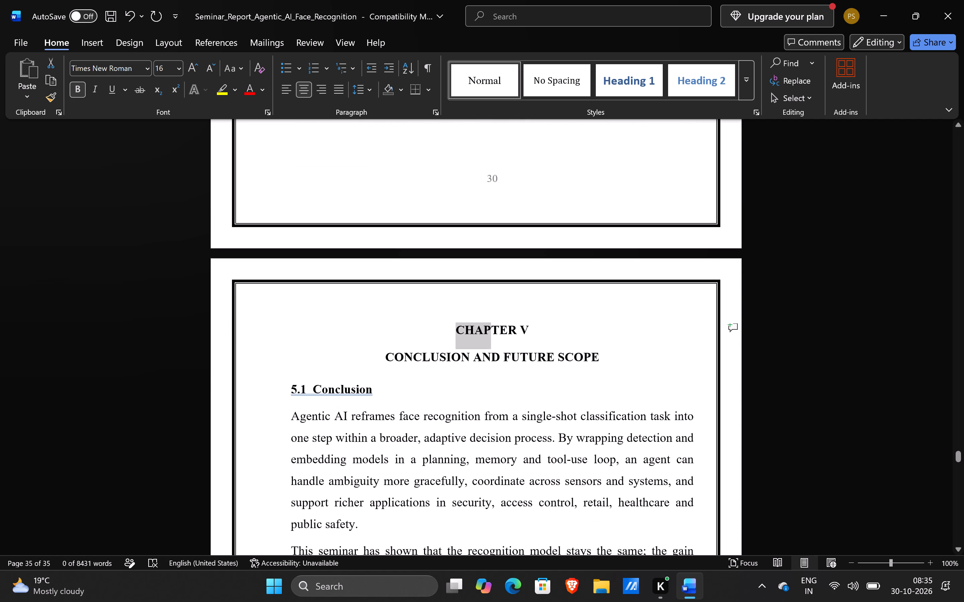
left_click_drag(524, 328, 615, 370)
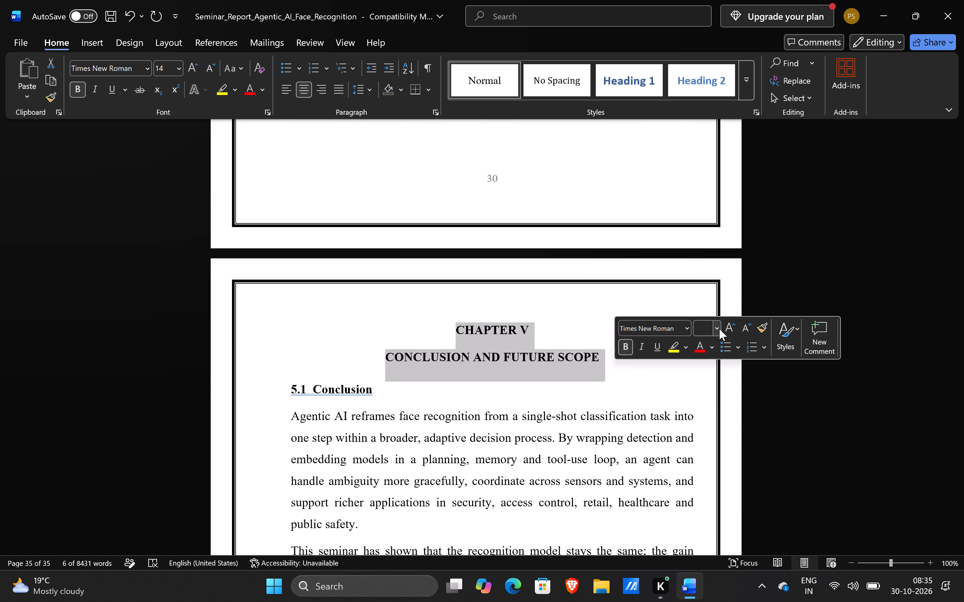
left_click(719, 329)
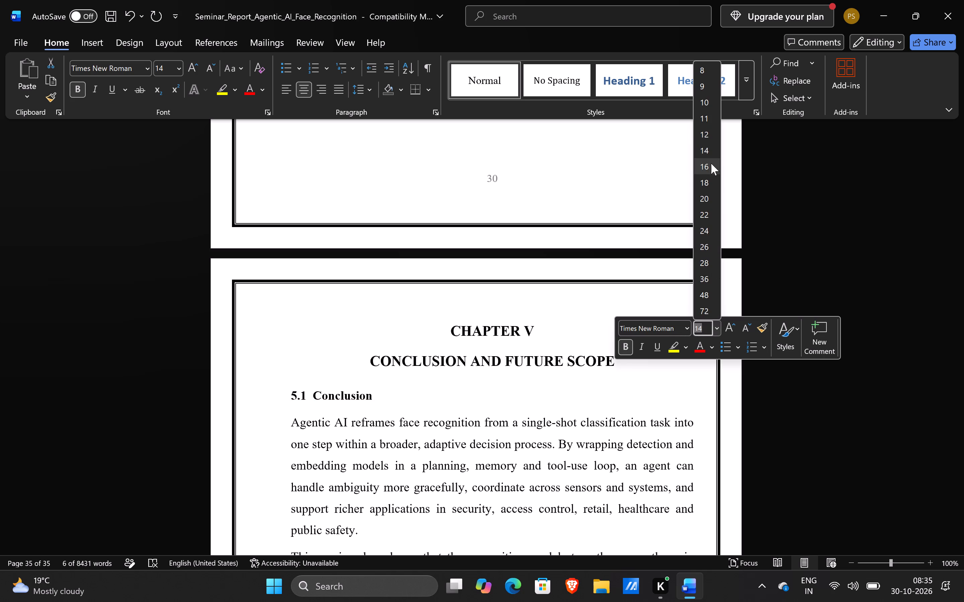
left_click(711, 163)
Set the font size of the "CHAPTER IV" and "DETAILED STUDY / ANALYSIS / CASE STUDY" heading lines to 16.
scroll(535, 180, "up", 4)
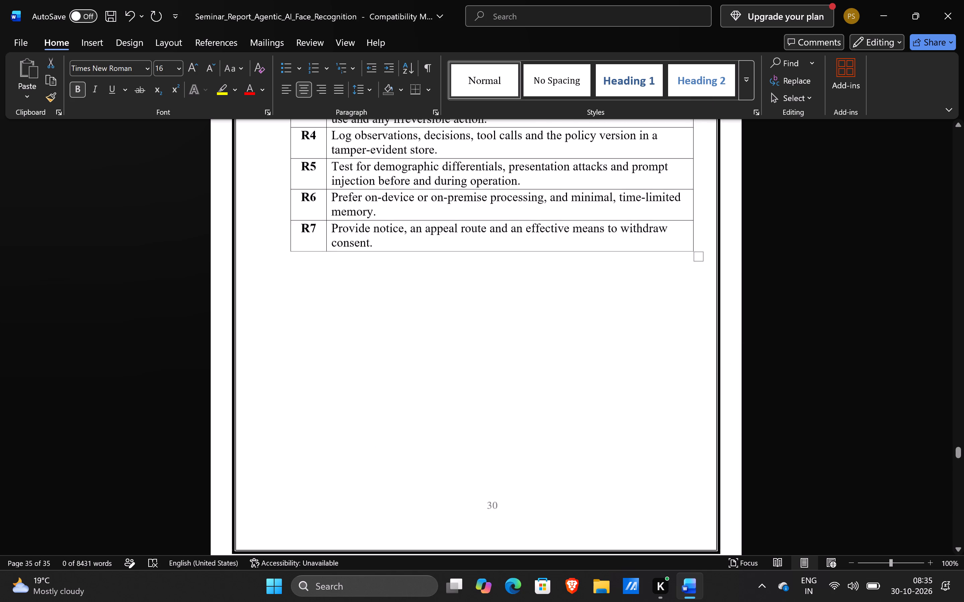
scroll(535, 180, "up", 17)
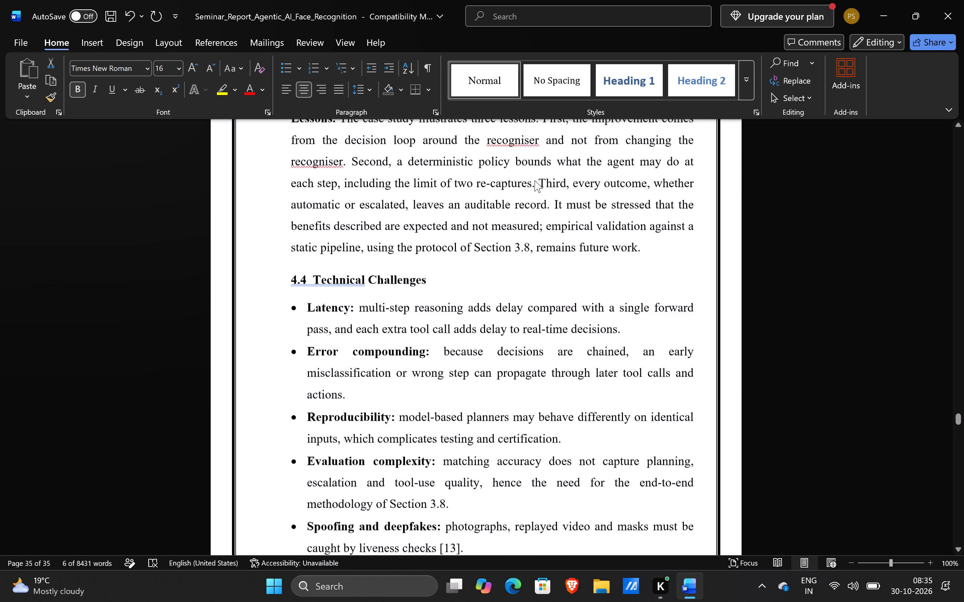
scroll(535, 180, "up", 8)
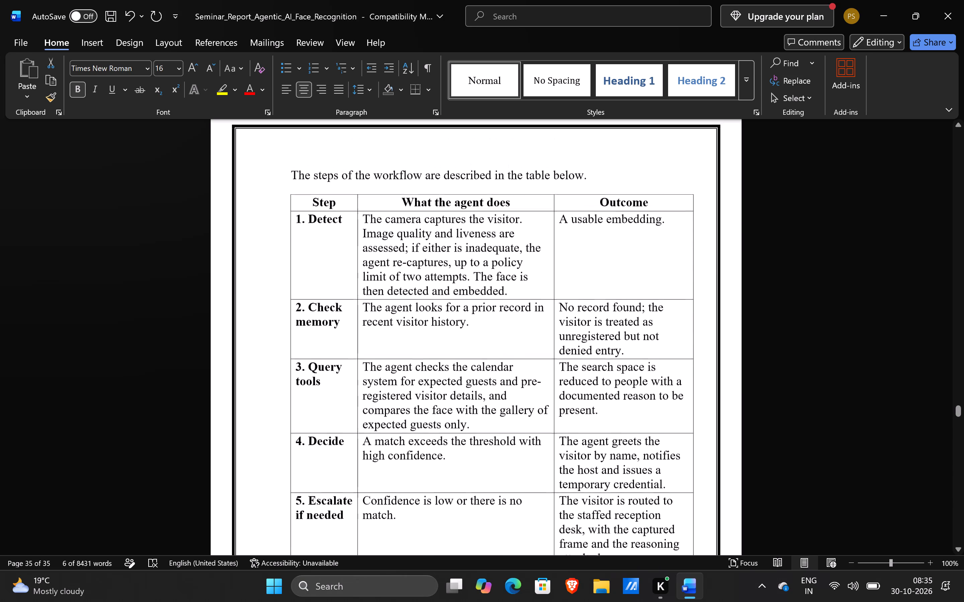
scroll(535, 180, "up", 10)
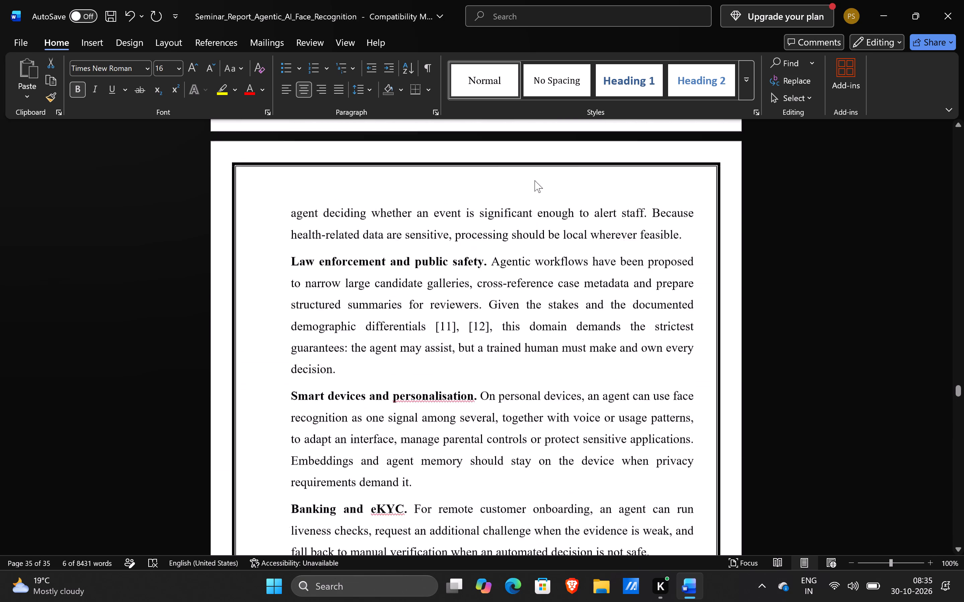
scroll(535, 180, "up", 6)
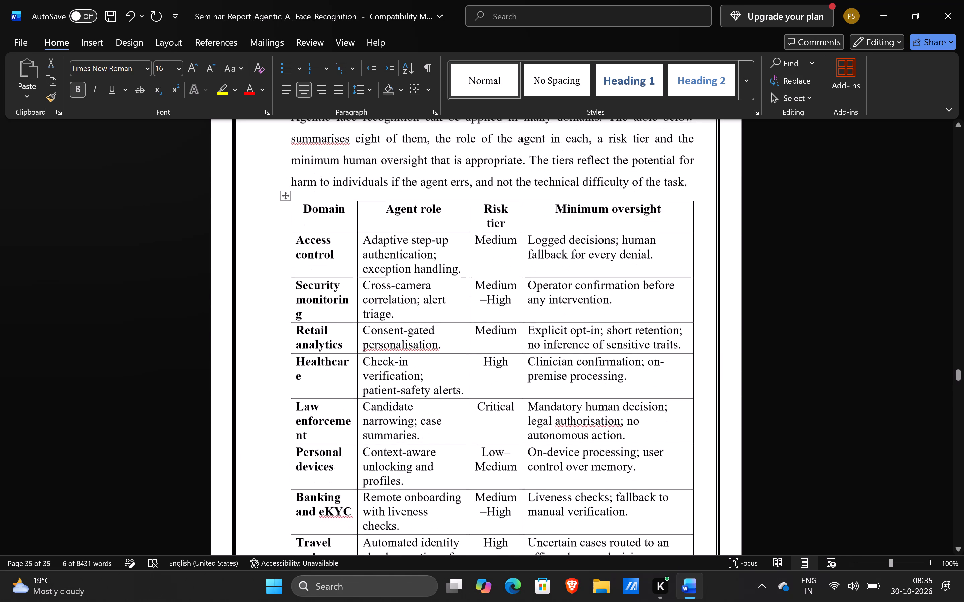
scroll(535, 180, "up", 2)
scroll(535, 180, "down", 2)
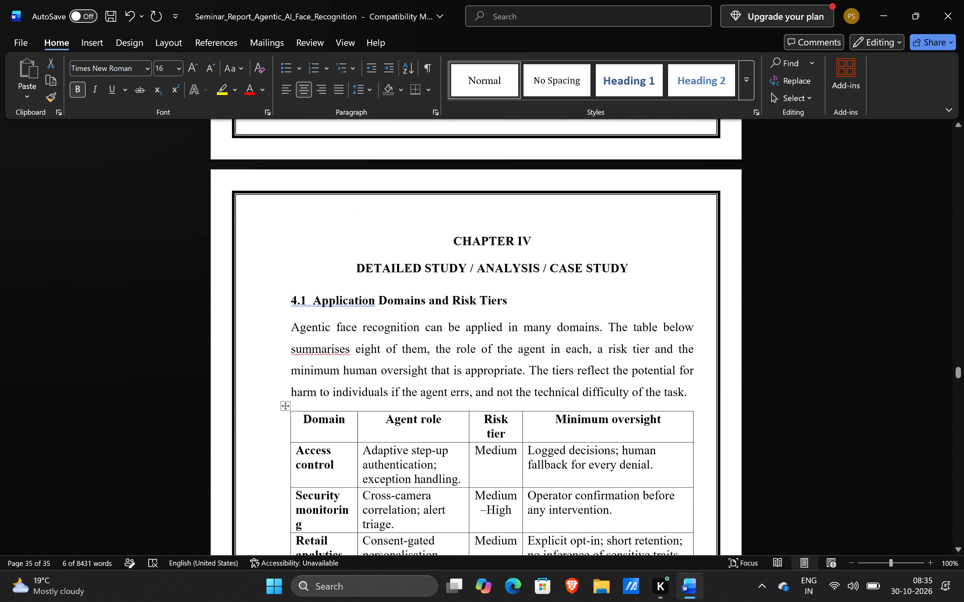
left_click_drag(453, 244, 615, 262)
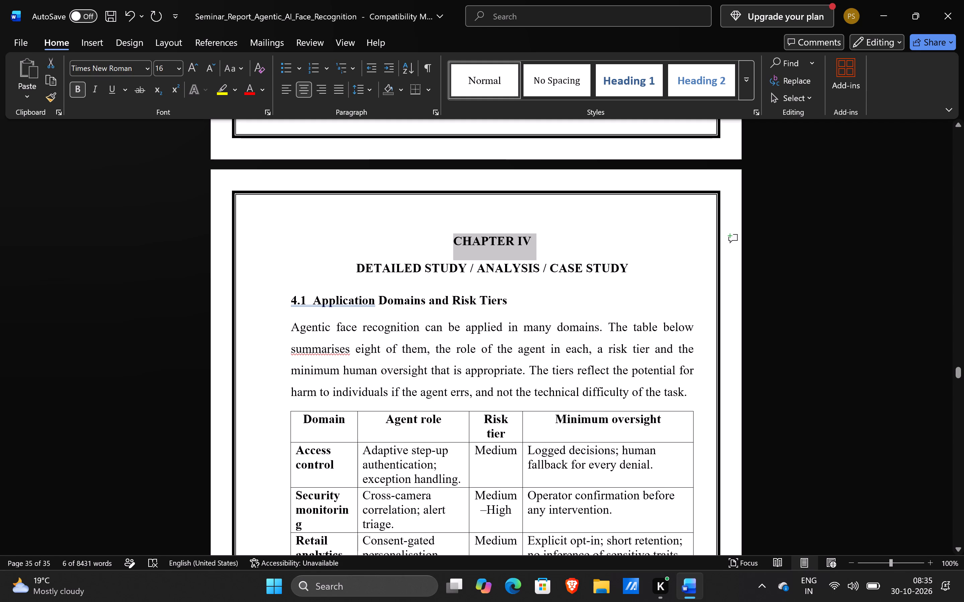
left_click_drag(615, 262, 629, 268)
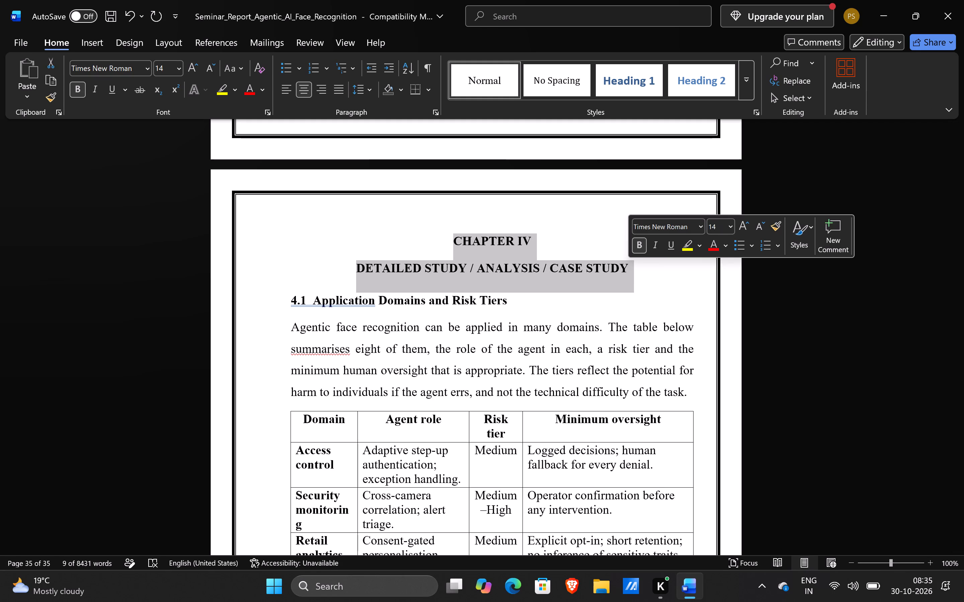
left_click(732, 227)
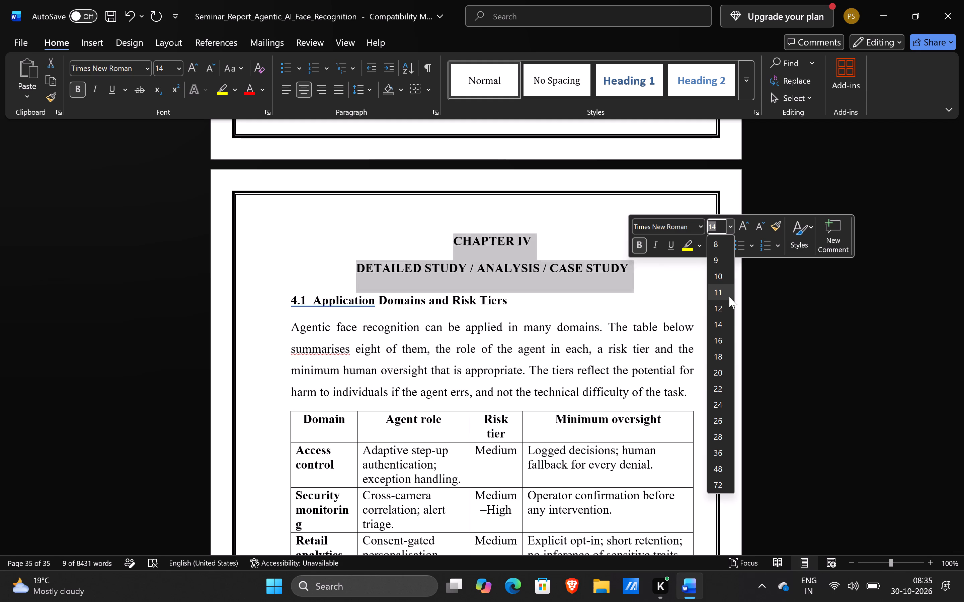
left_click(721, 340)
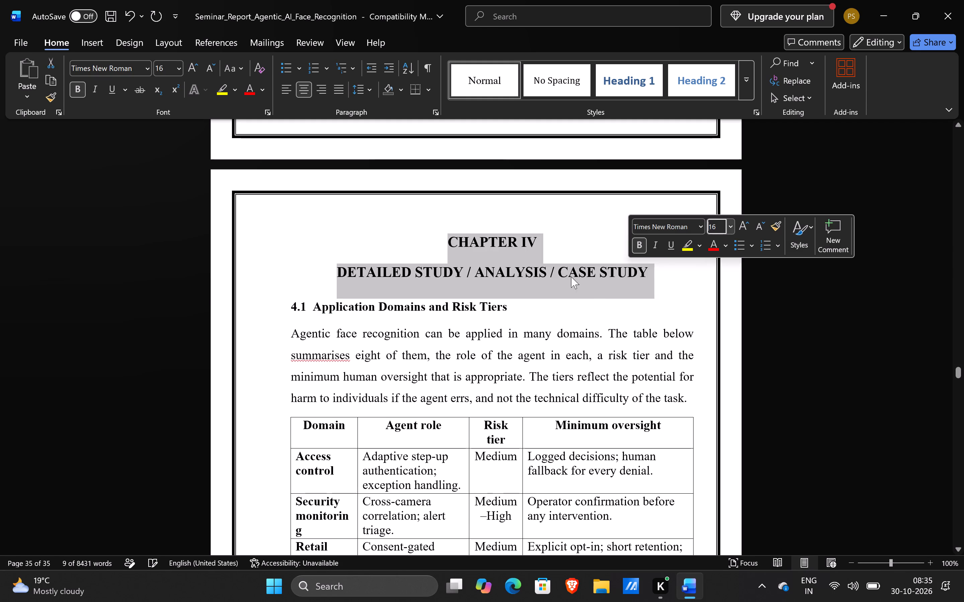
Set the font size of the "CHAPTER II" and "LITERATURE SURVEY / TOPIC BACKGROUND" heading lines to 16.
scroll(553, 257, "up", 6)
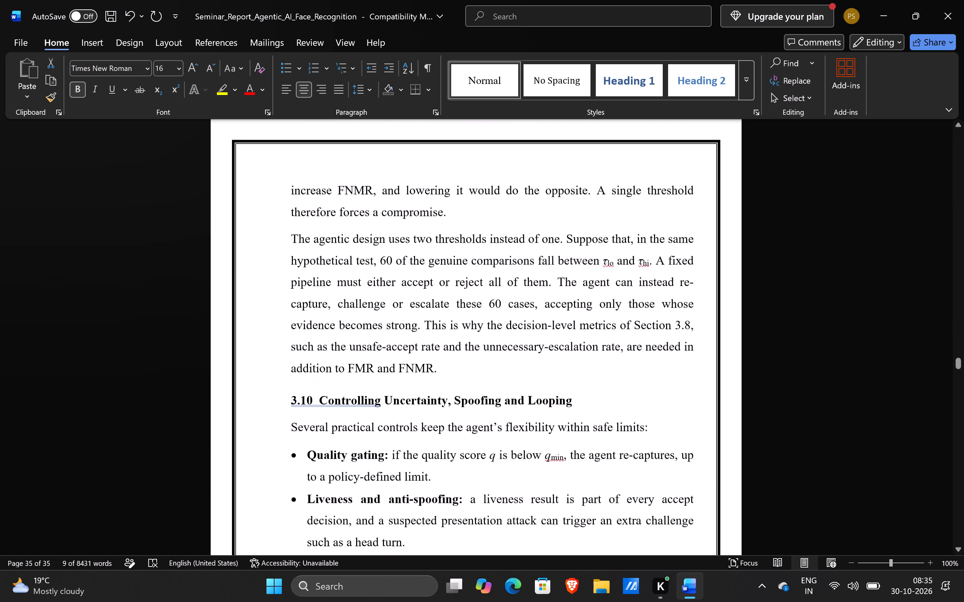
scroll(553, 257, "up", 7)
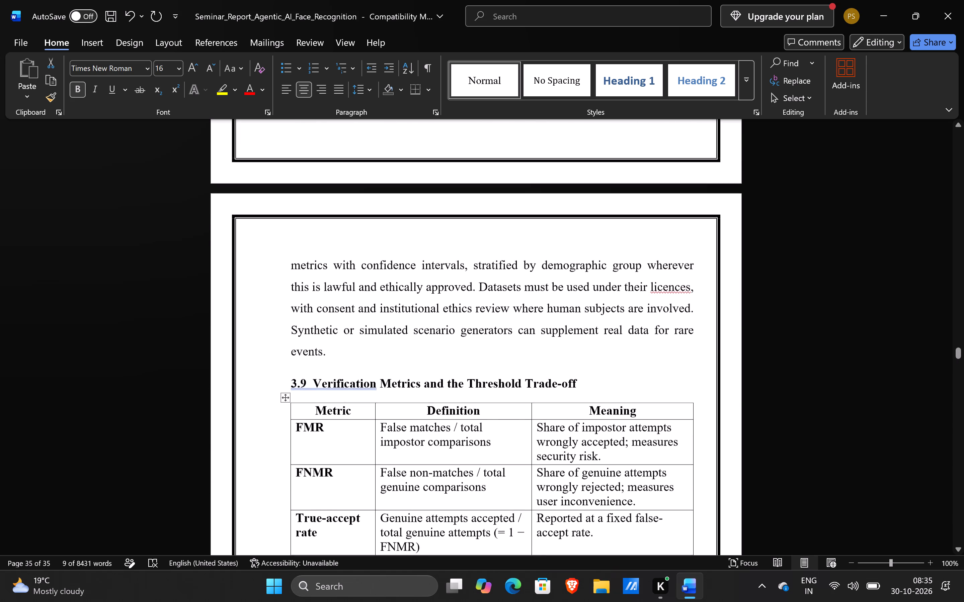
scroll(553, 257, "up", 9)
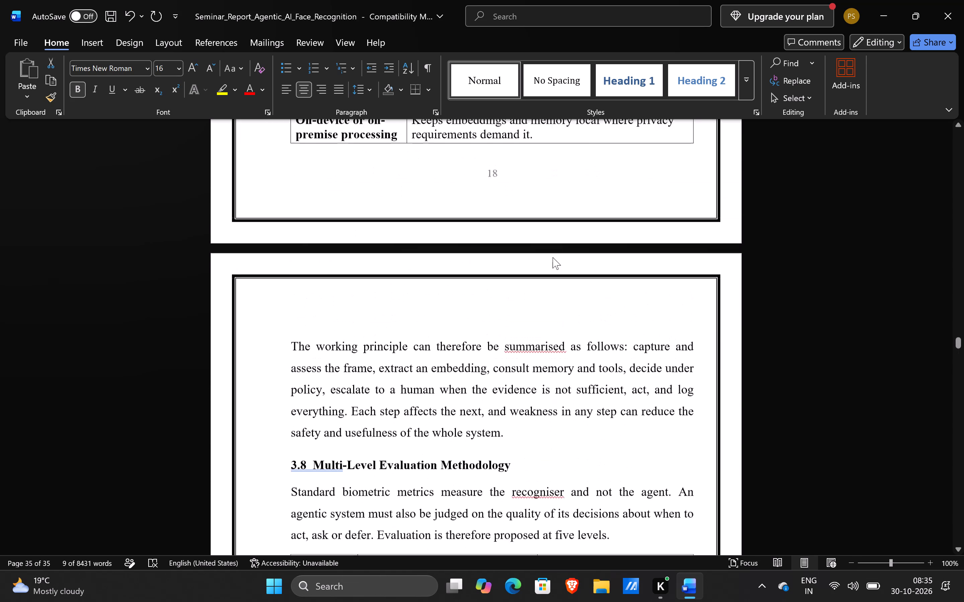
scroll(553, 257, "up", 11)
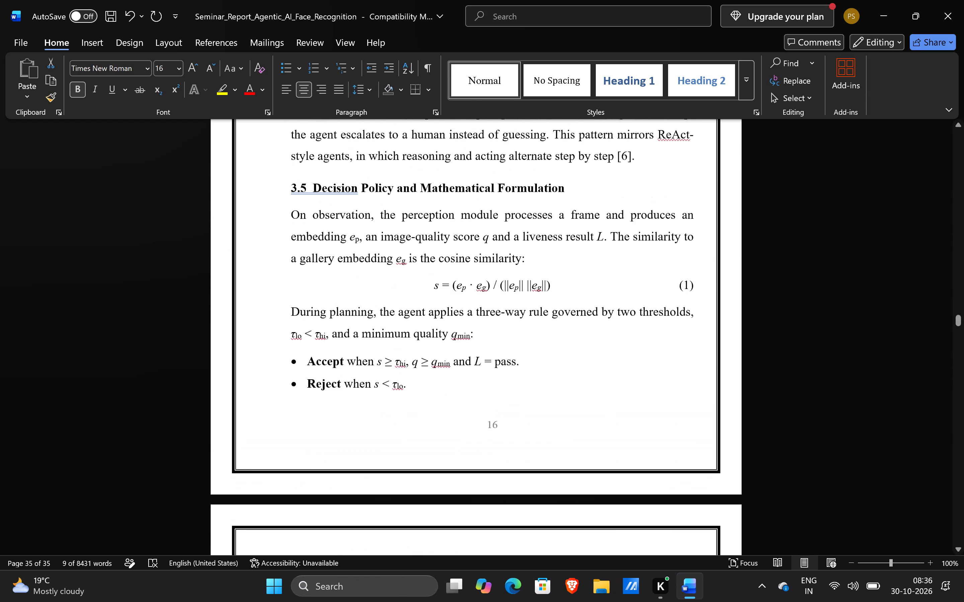
scroll(553, 257, "up", 9)
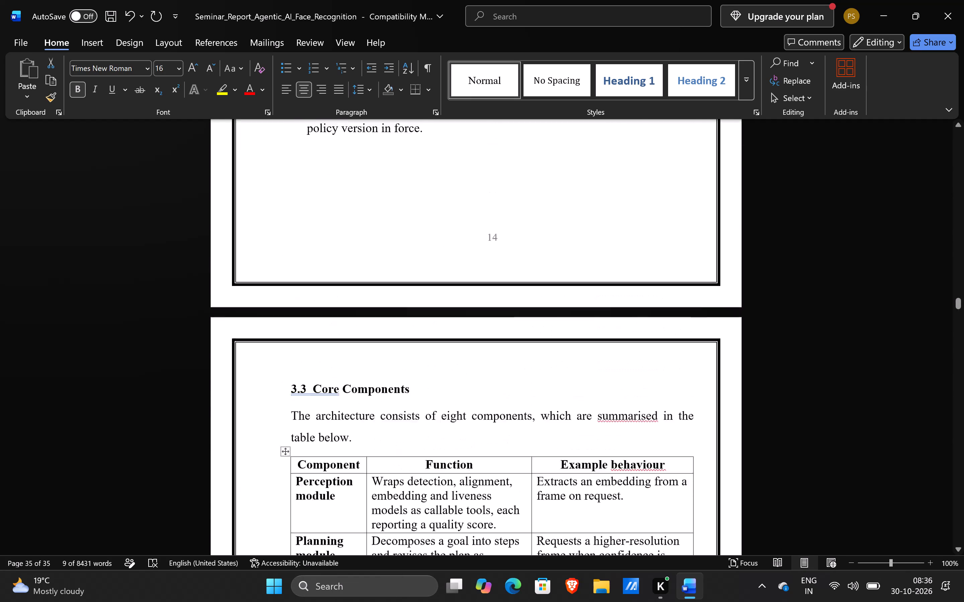
scroll(553, 257, "up", 9)
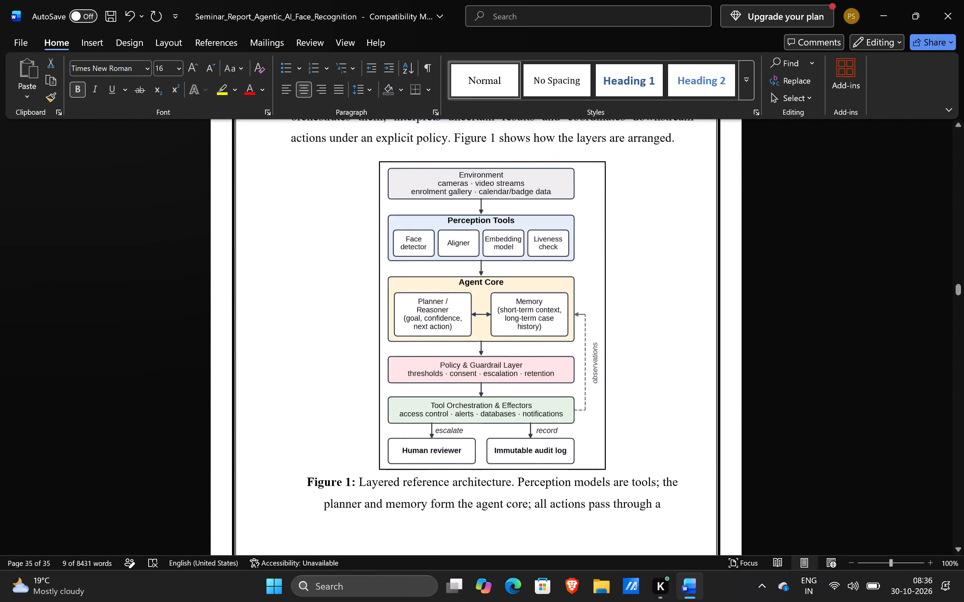
scroll(553, 257, "up", 8)
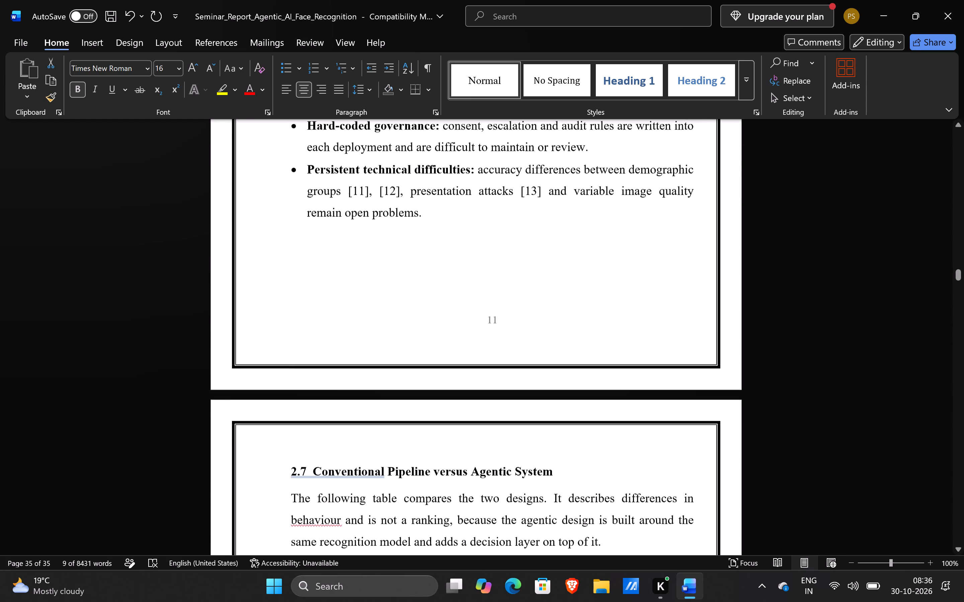
scroll(553, 257, "up", 8)
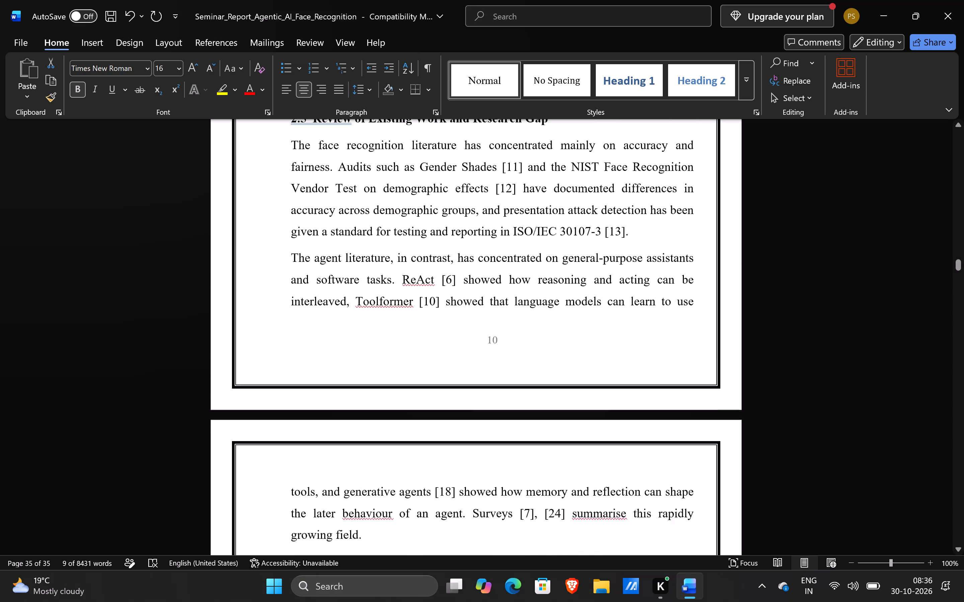
scroll(553, 257, "up", 10)
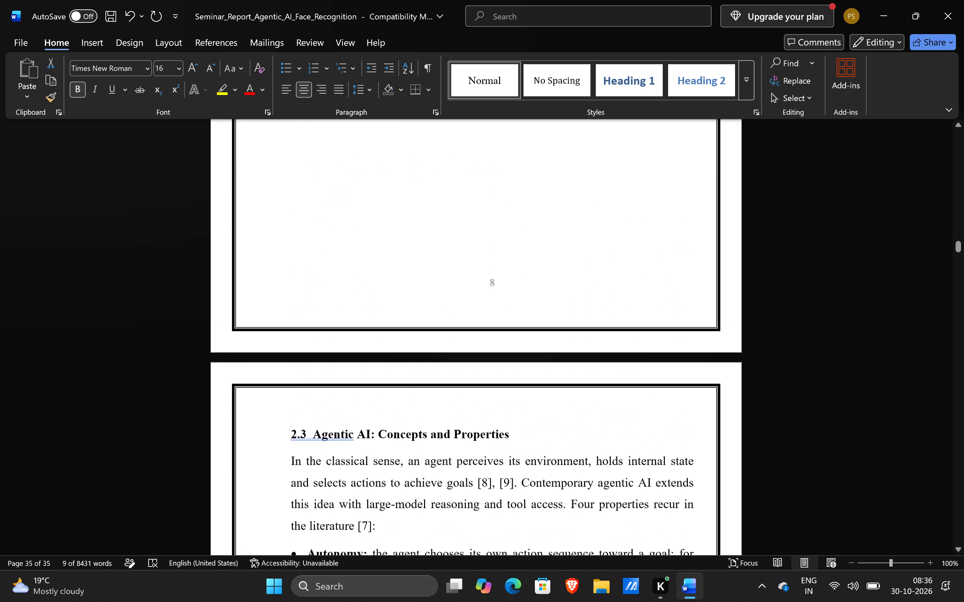
scroll(553, 257, "up", 8)
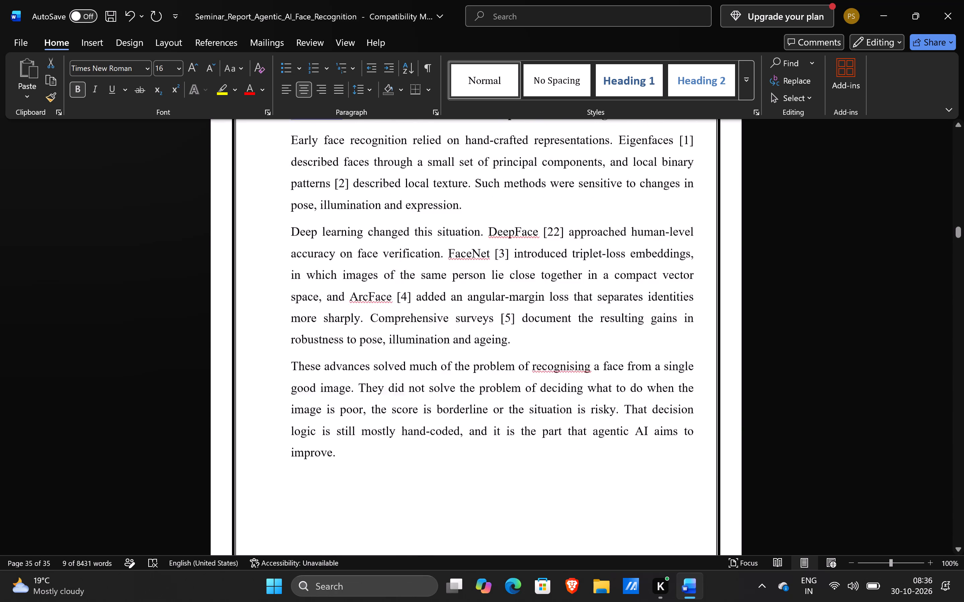
scroll(553, 257, "up", 2)
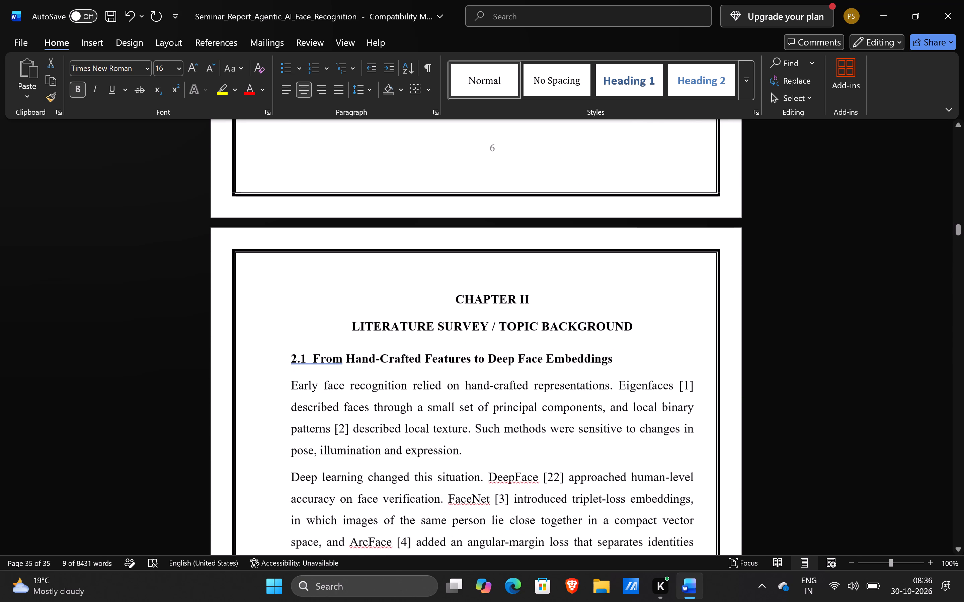
left_click_drag(454, 299, 640, 322)
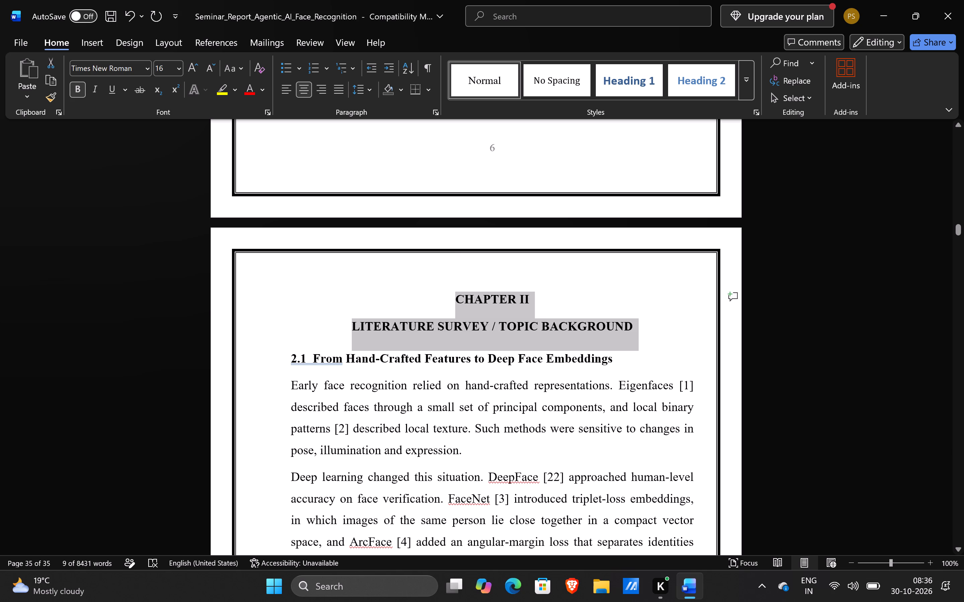
left_click_drag(640, 322, 639, 323)
left_click(742, 283)
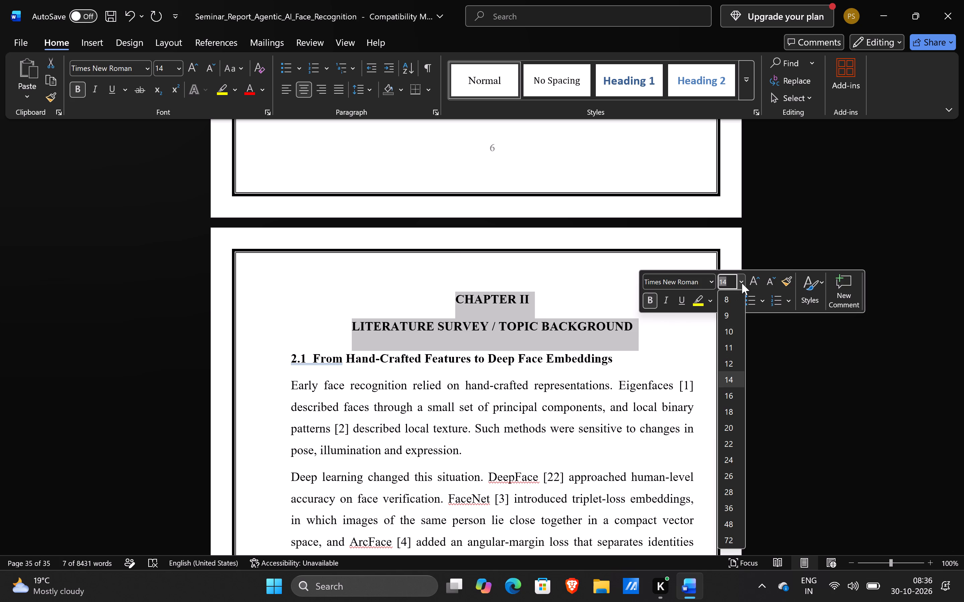
left_click(731, 395)
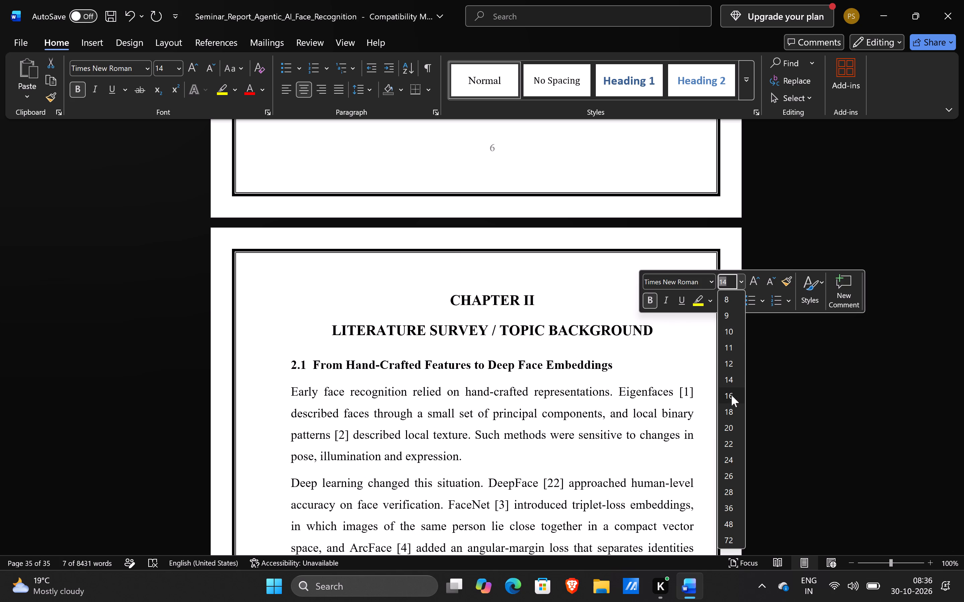
Set the font size of the "CHAPTER I" and "INTRODUCTION" heading lines to 16.
scroll(563, 227, "up", 5)
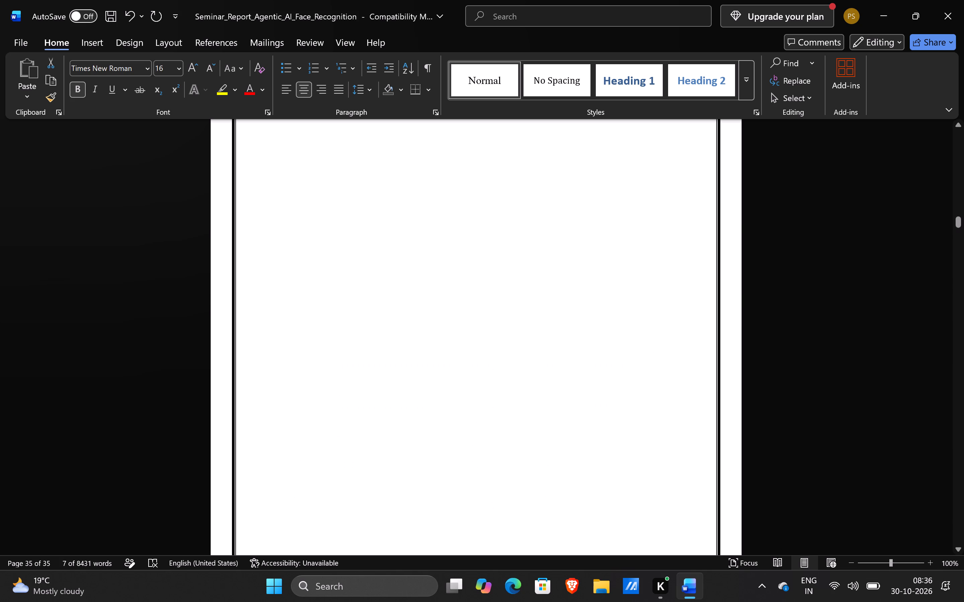
scroll(563, 227, "up", 5)
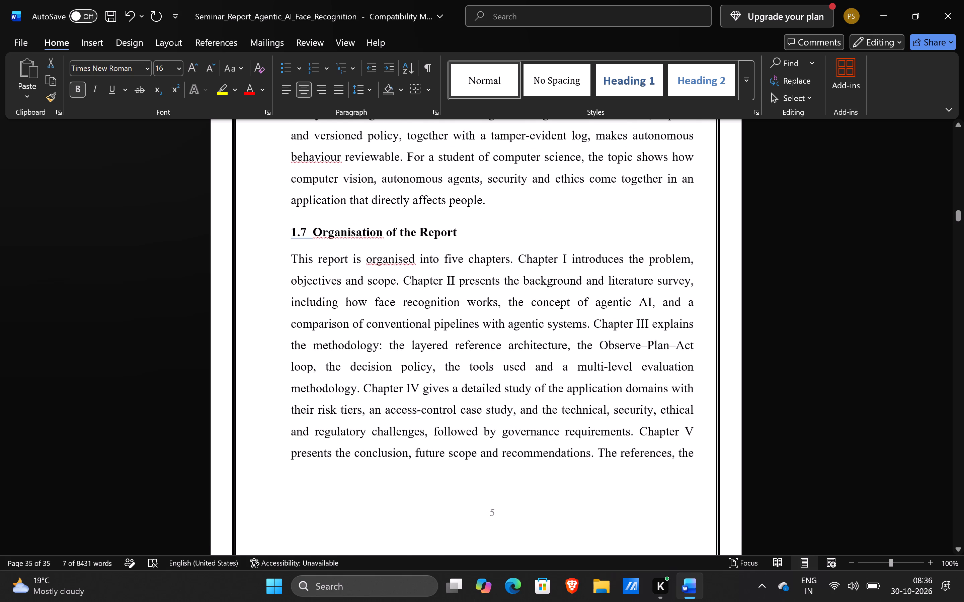
scroll(563, 227, "up", 13)
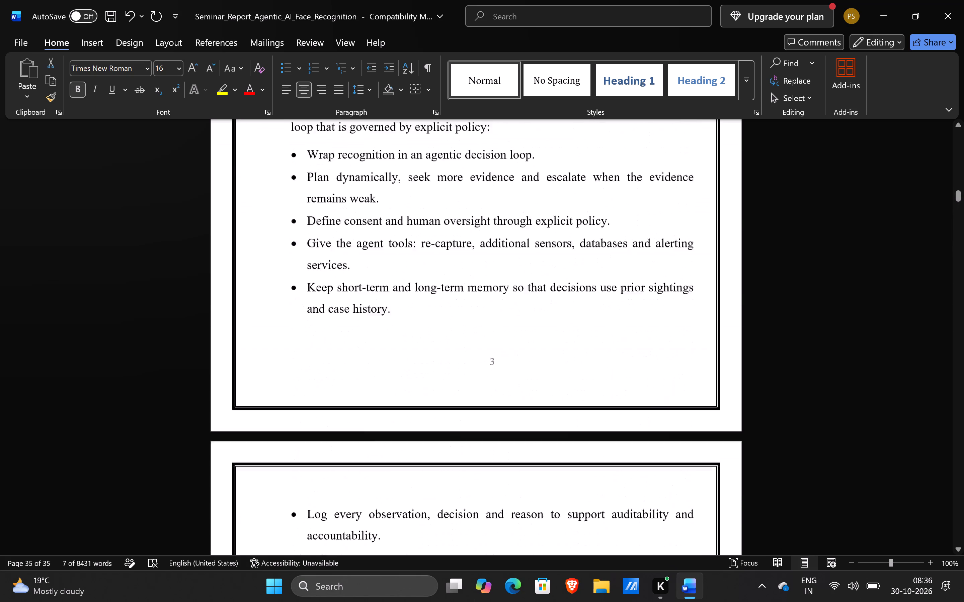
scroll(563, 227, "up", 12)
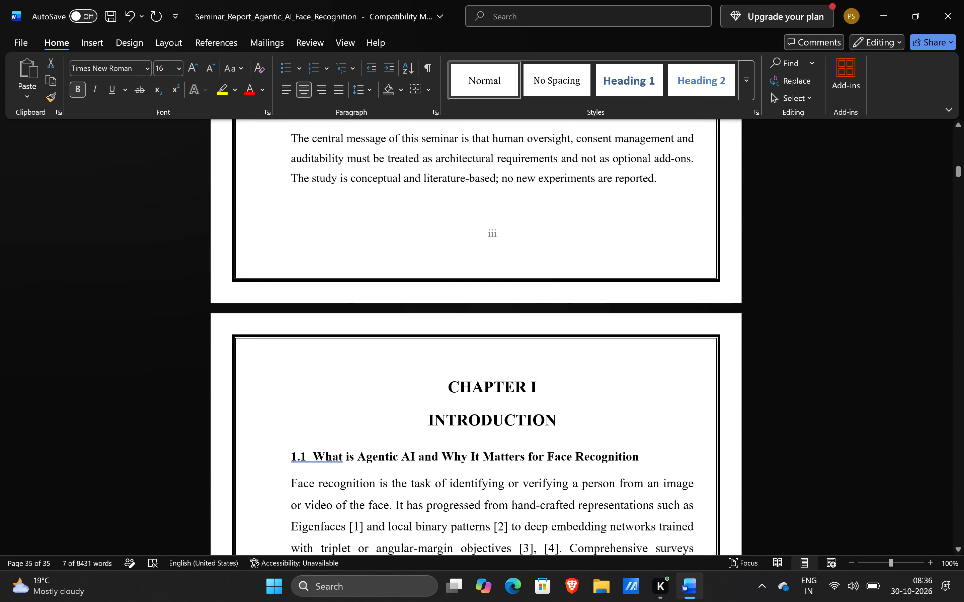
left_click_drag(447, 387, 561, 424)
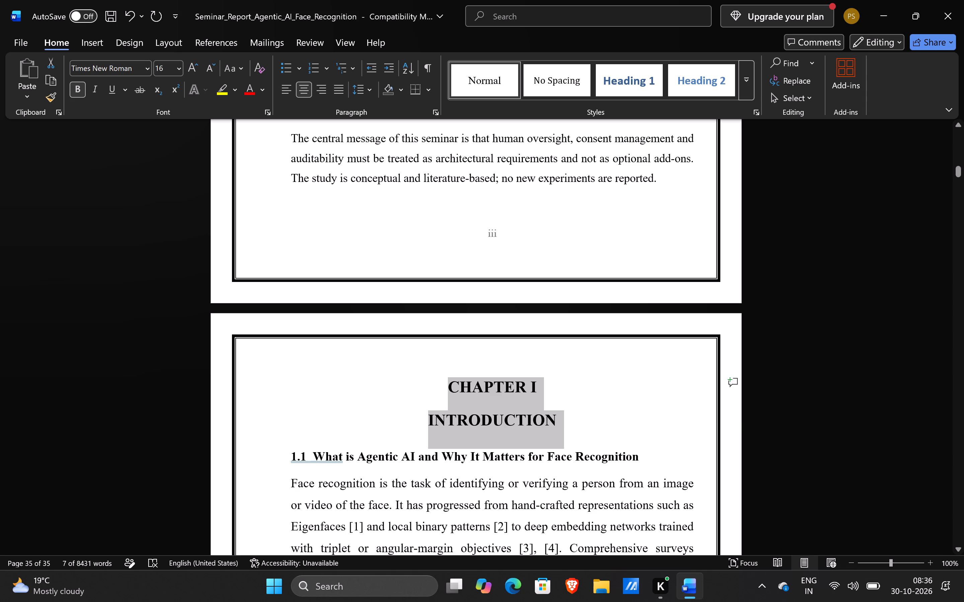
left_click_drag(561, 424, 562, 424)
left_click(665, 382)
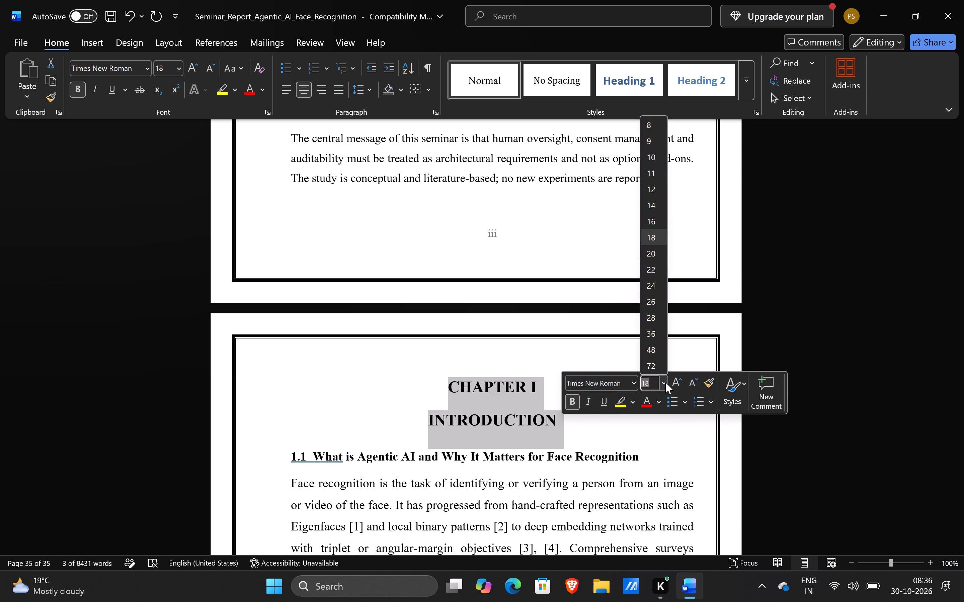
left_click(657, 226)
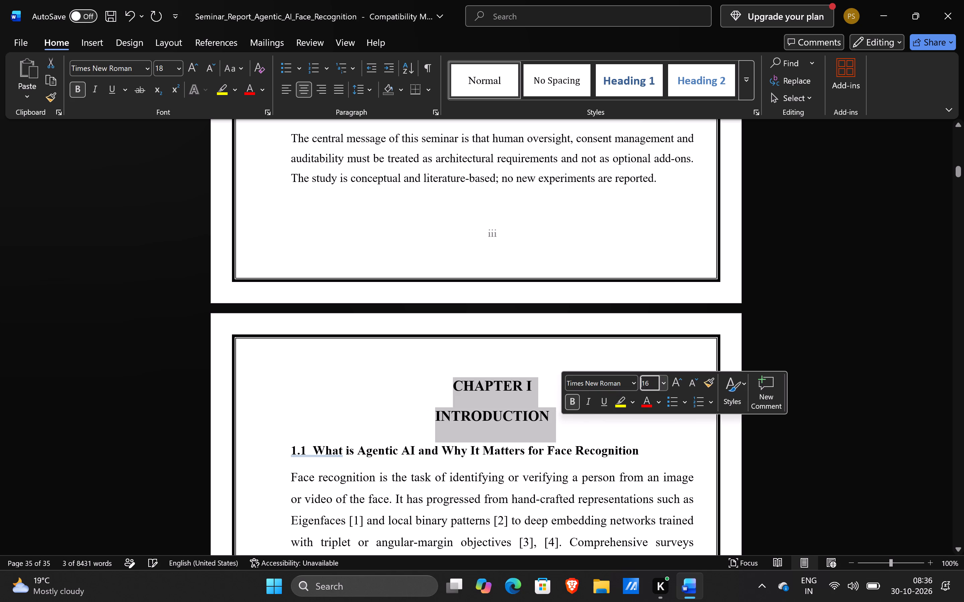
Delete the closing sentence of section 1.7, from "The references, the student feedback" through "follow the main chapters.".
scroll(499, 387, "down", 10)
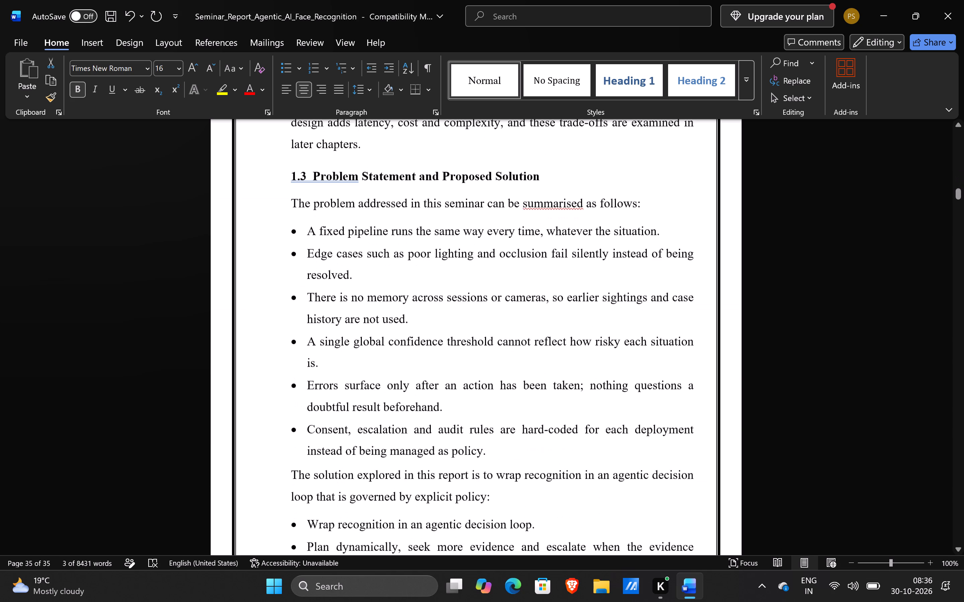
scroll(499, 387, "down", 8)
scroll(499, 387, "right", 1)
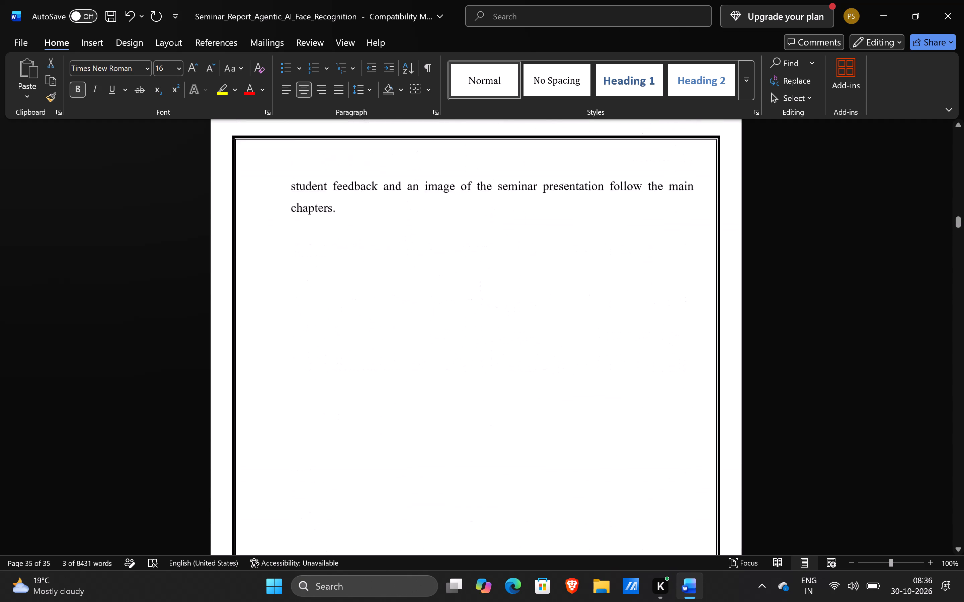
scroll(499, 387, "right", 1)
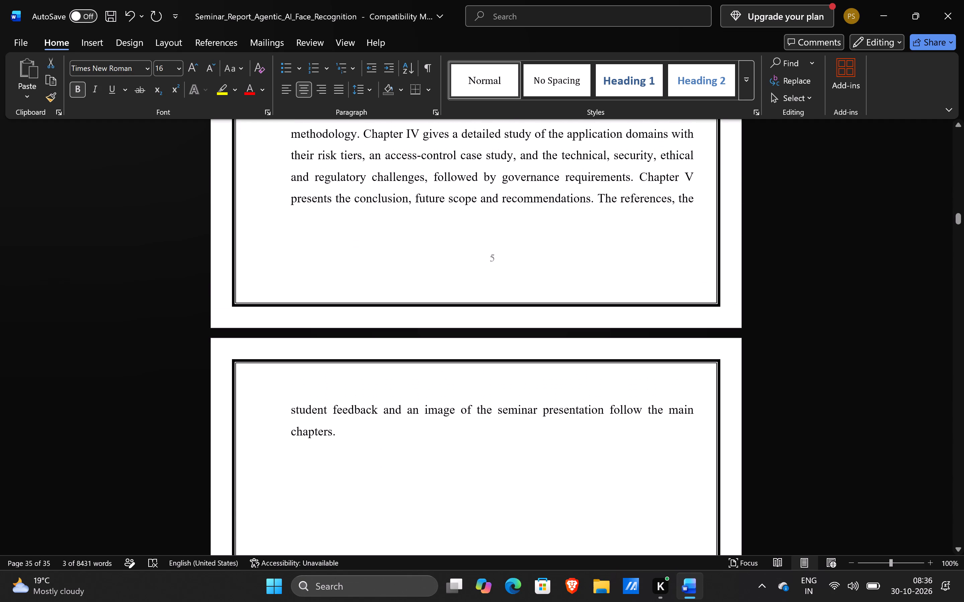
scroll(499, 387, "right", 1)
left_click_drag(290, 413, 295, 412)
left_click_drag(295, 412, 370, 437)
key("BackSpace")
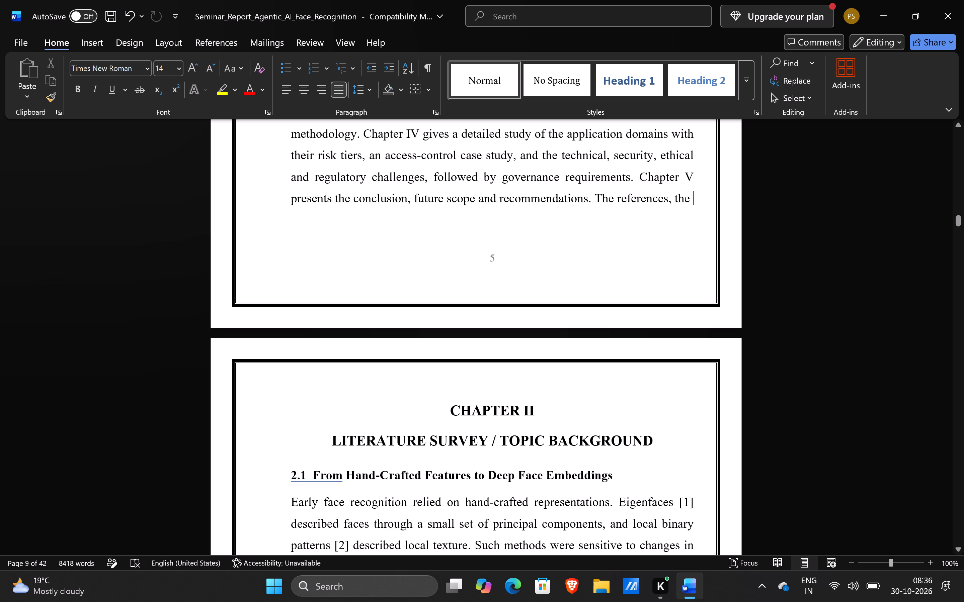
key("BackSpace")
key("BackSpace")
key("BackSpace")
key("BackSpace")
key("BackSpace")
key("BackSpace")
key("BackSpace")
key("BackSpace")
key("BackSpace")
key("BackSpace")
key("BackSpace")
key("BackSpace")
key("BackSpace")
key("BackSpace")
key("BackSpace")
key("BackSpace")
key("BackSpace")
key("BackSpace")
key("BackSpace")
key("BackSpace")
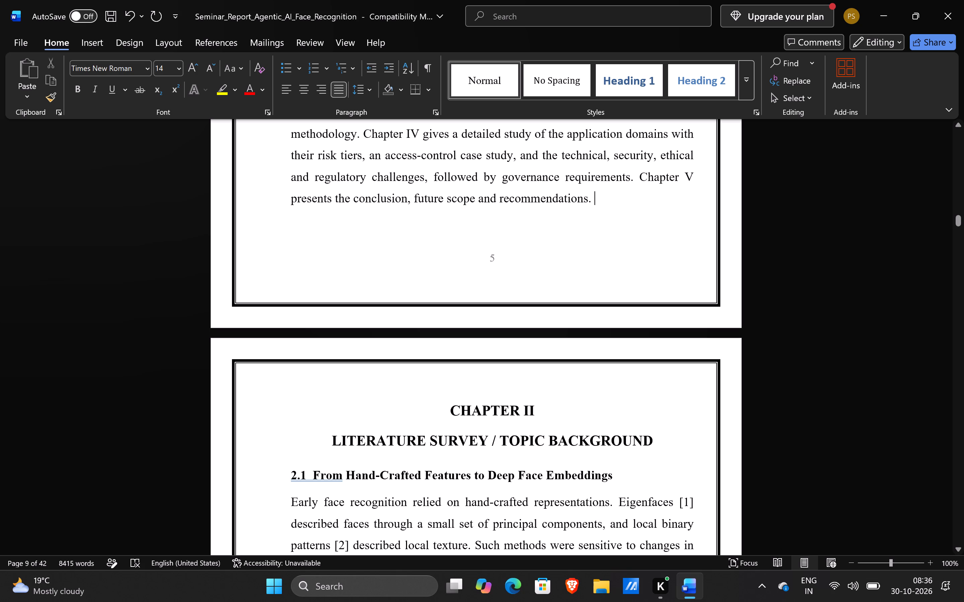
Set the font size of the "ABSTRACT" heading to 16.
scroll(598, 198, "up", 7)
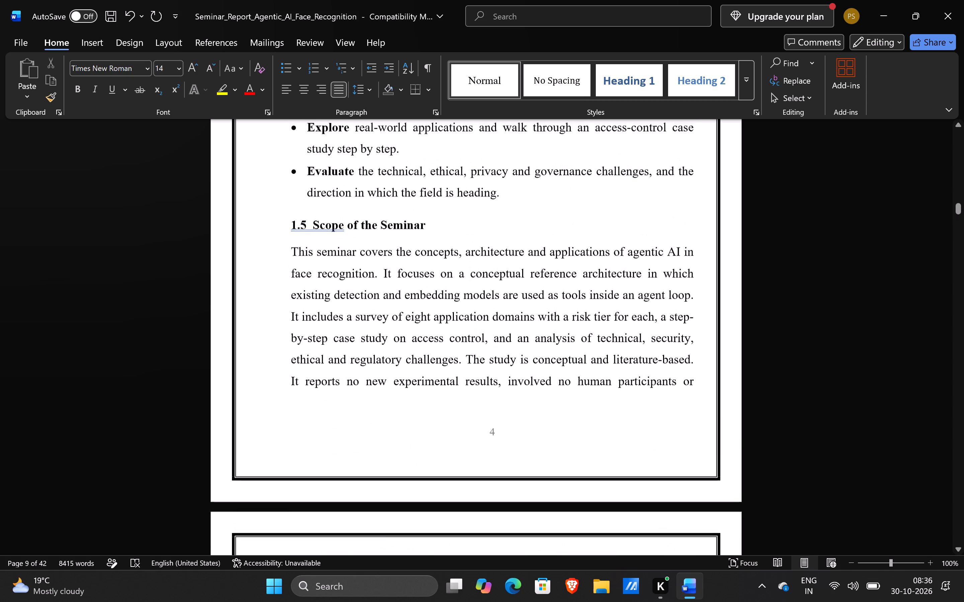
scroll(598, 198, "up", 10)
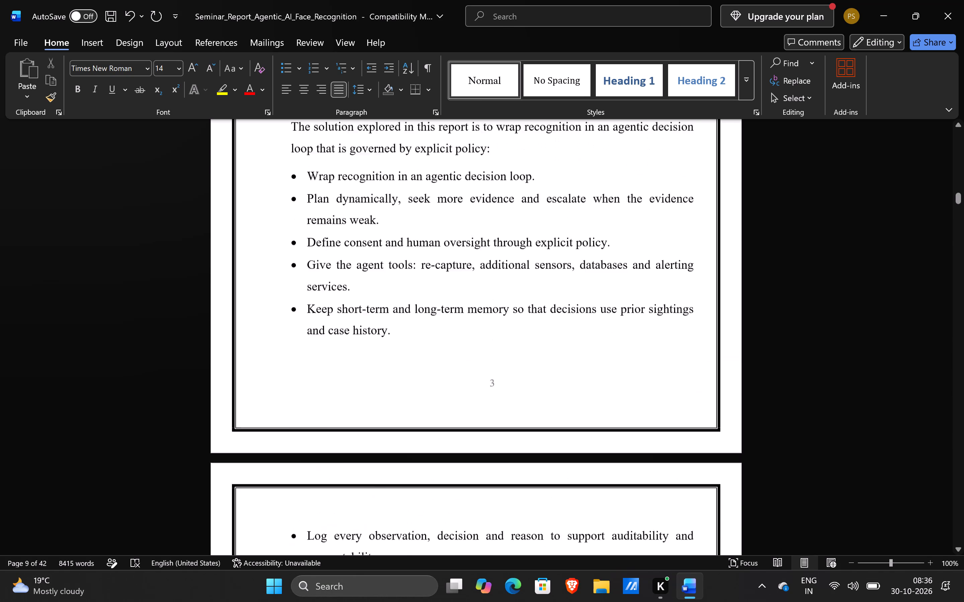
scroll(598, 198, "up", 9)
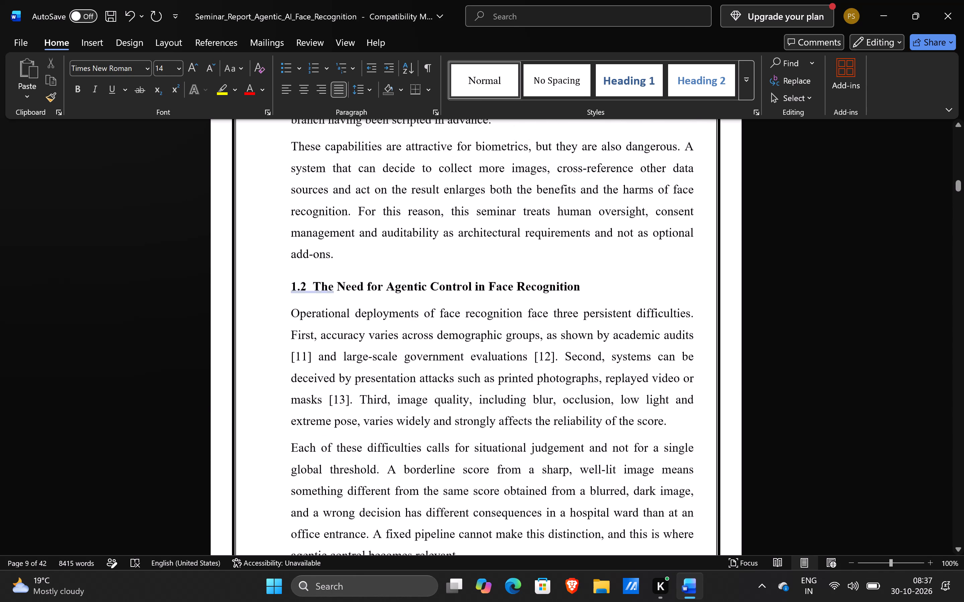
scroll(598, 198, "up", 9)
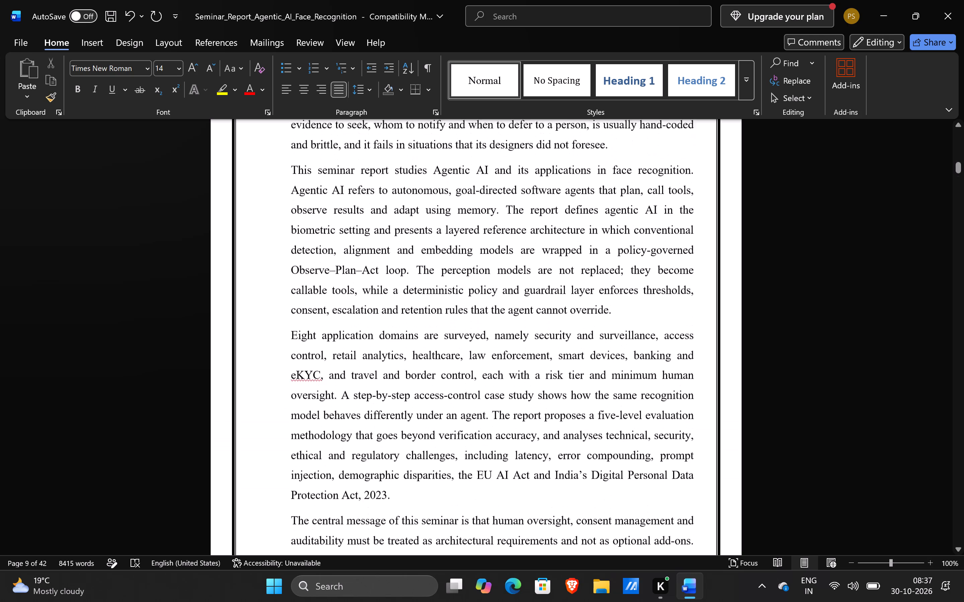
scroll(598, 198, "up", 4)
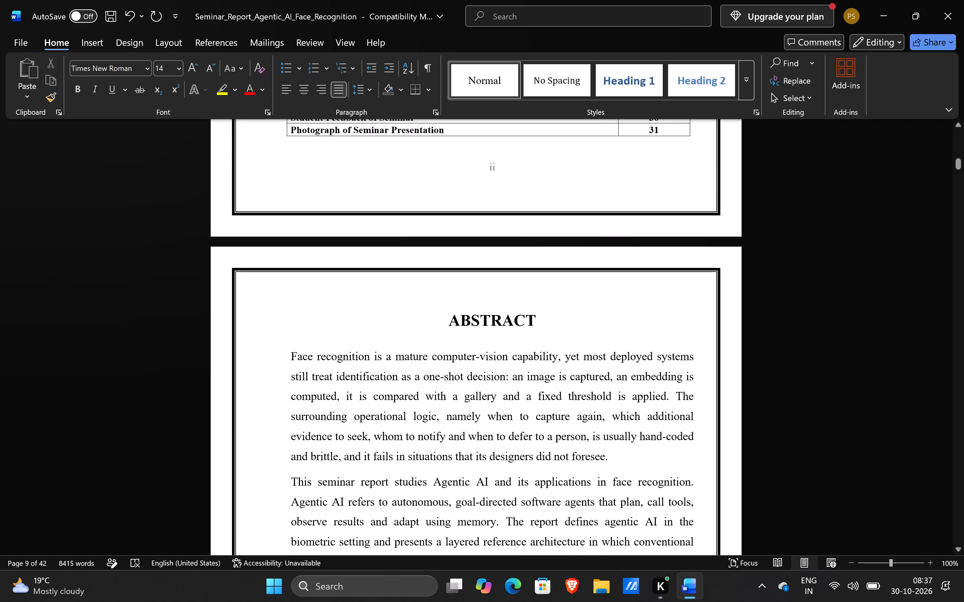
left_click_drag(444, 324, 545, 322)
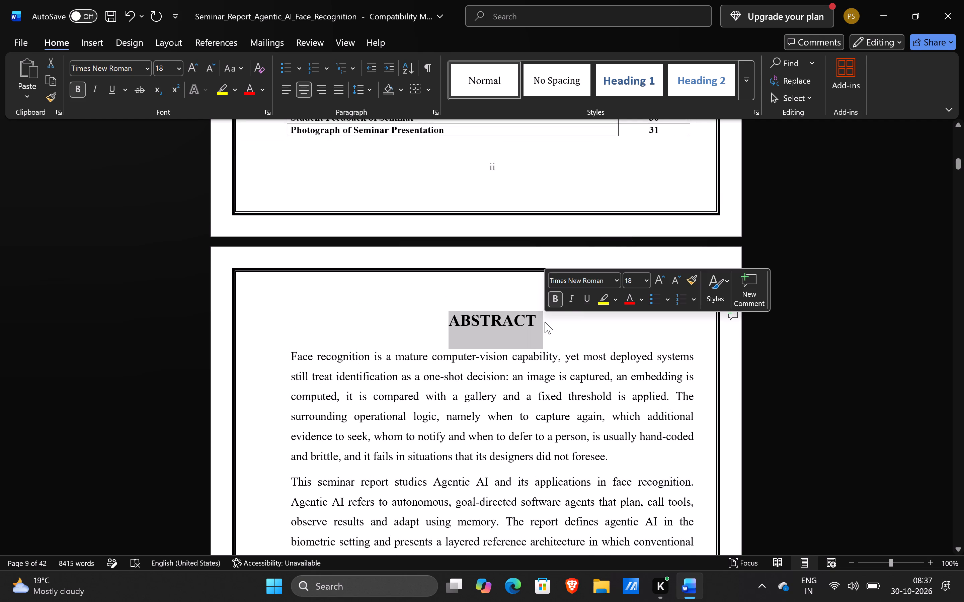
left_click(648, 281)
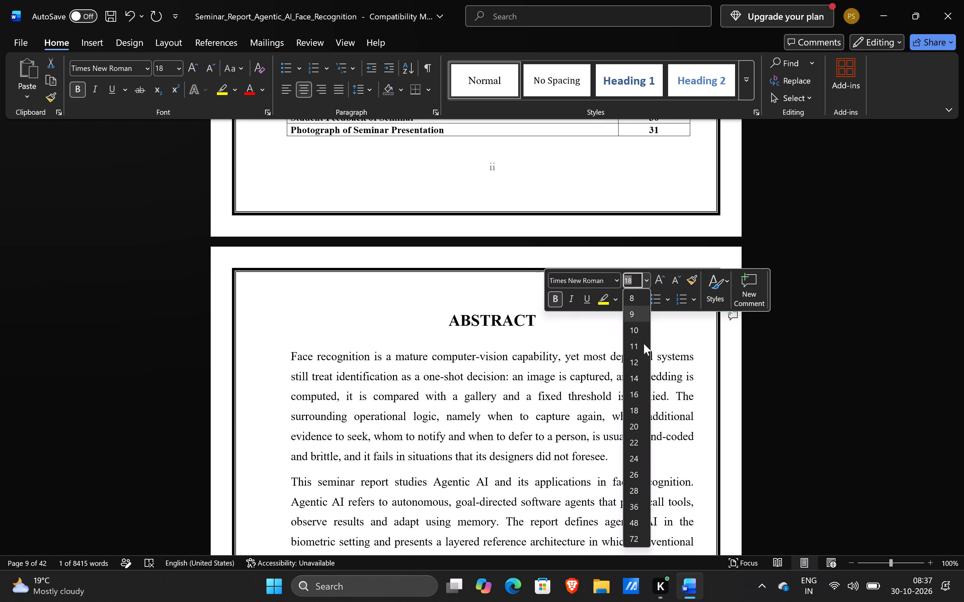
left_click(638, 395)
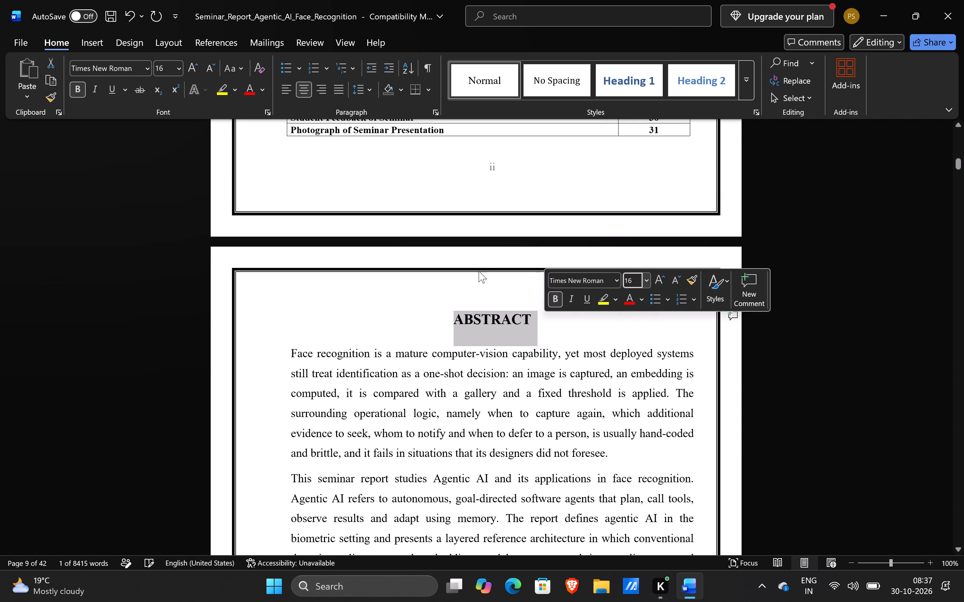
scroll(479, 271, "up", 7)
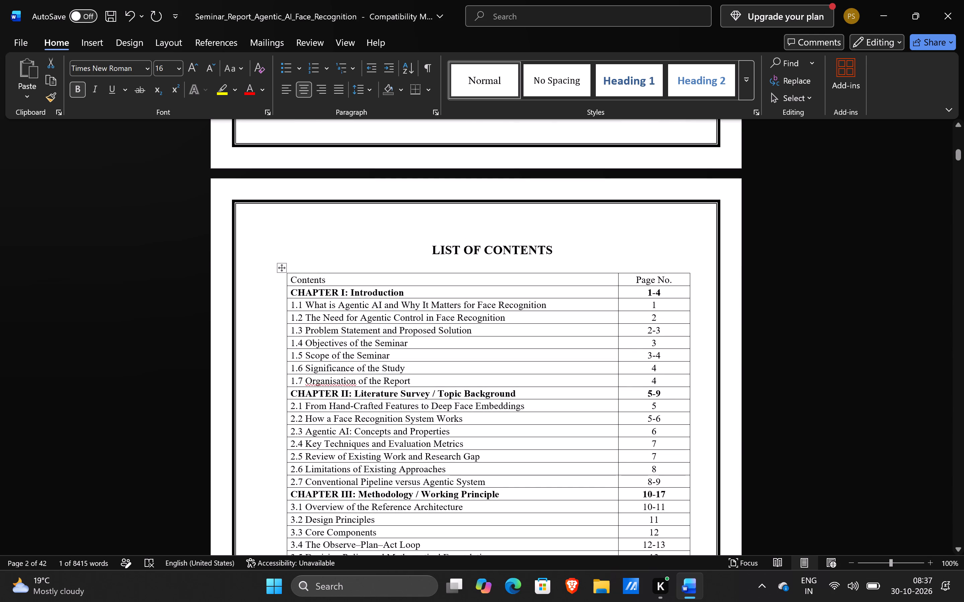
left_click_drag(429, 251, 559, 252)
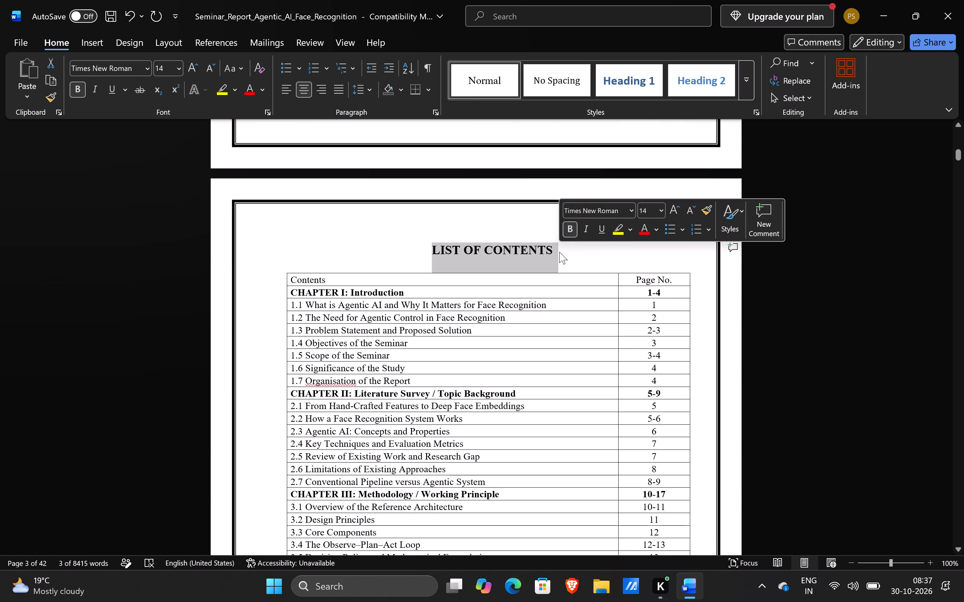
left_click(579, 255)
Set the font size of the "Department of Computer Science & Engineering" and "ACKNOWLEDGEMENT" heading lines on the acknowledgement page to 16.
scroll(522, 201, "up", 1)
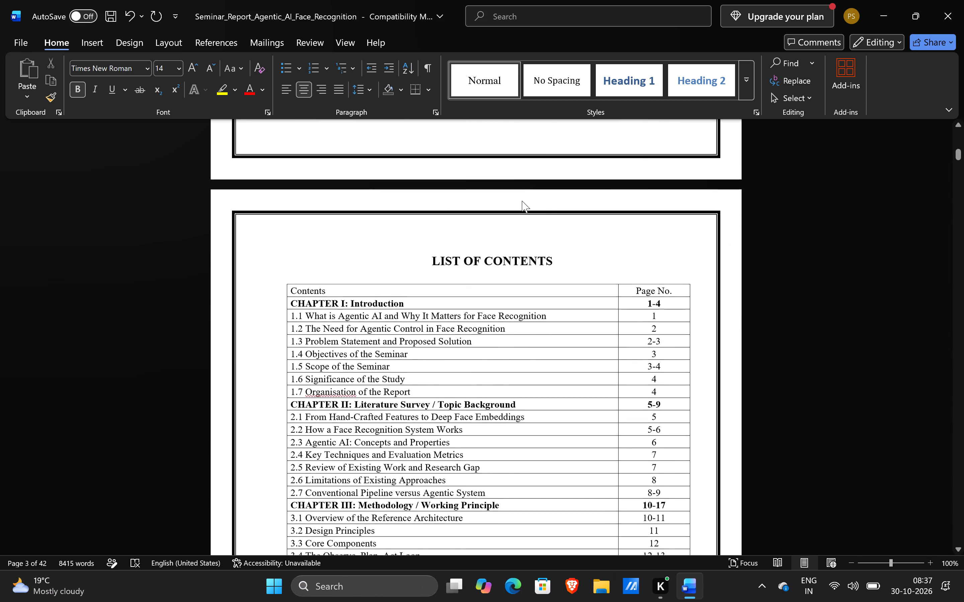
scroll(522, 201, "up", 7)
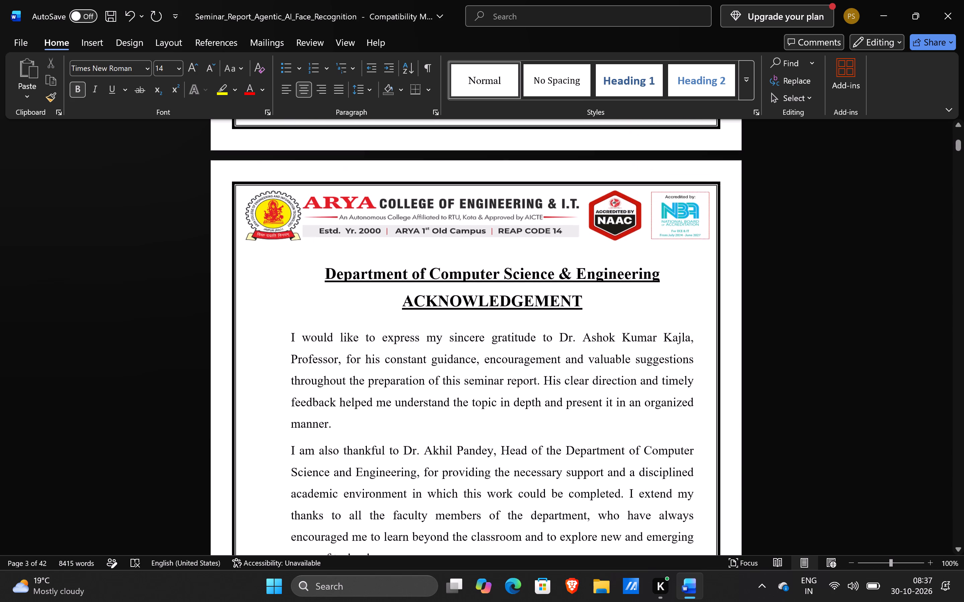
scroll(522, 201, "up", 1)
left_click_drag(321, 291, 524, 312)
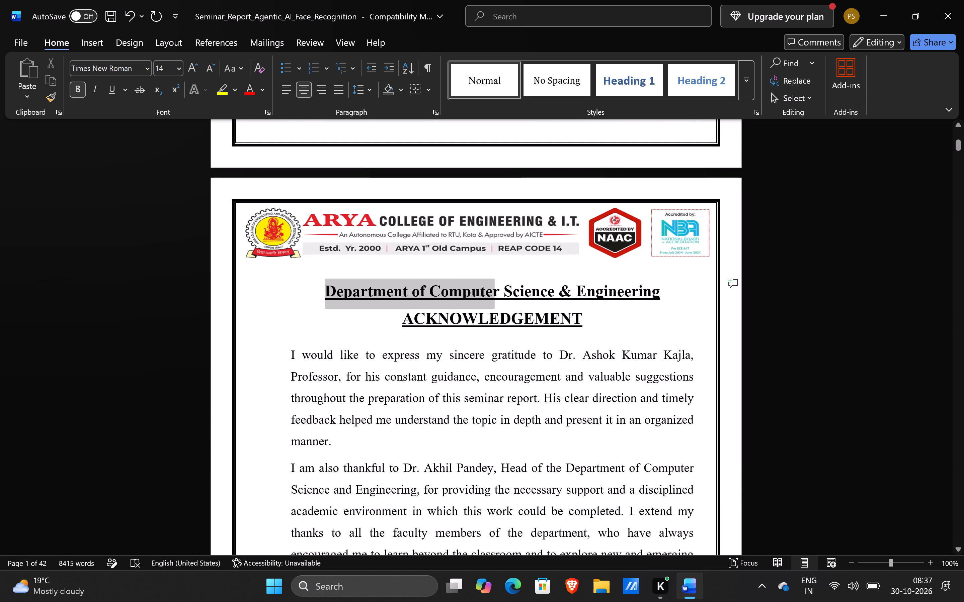
left_click_drag(524, 312, 603, 330)
left_click(707, 291)
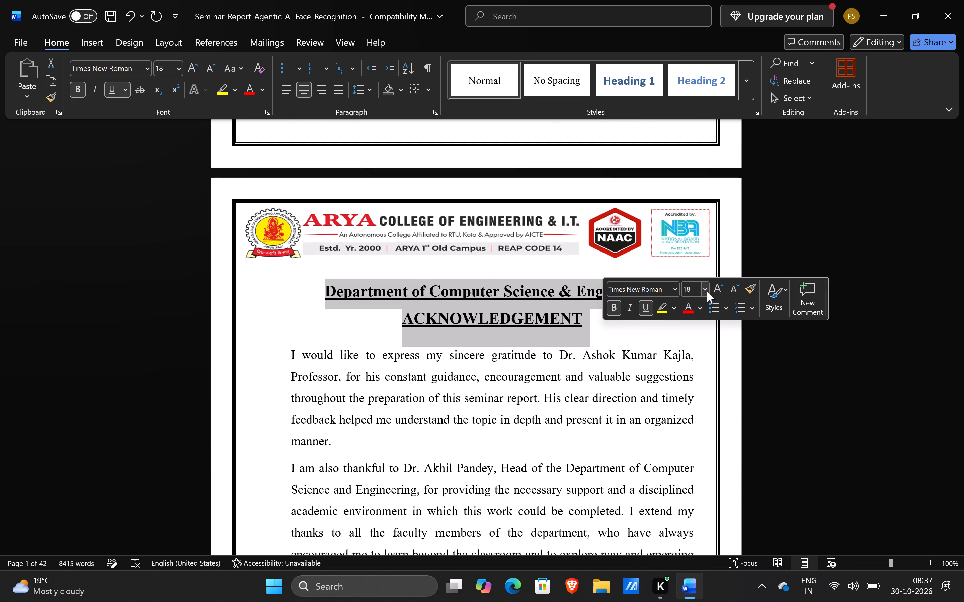
left_click(701, 405)
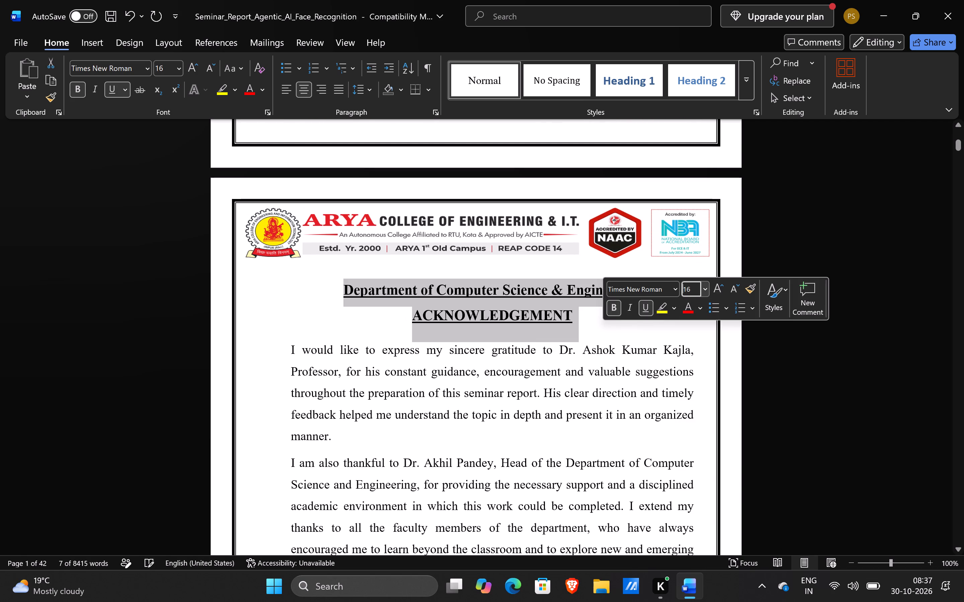
Set the font size of the bold college name and address lines at the bottom of the cover page to 16.
scroll(515, 310, "up", 4)
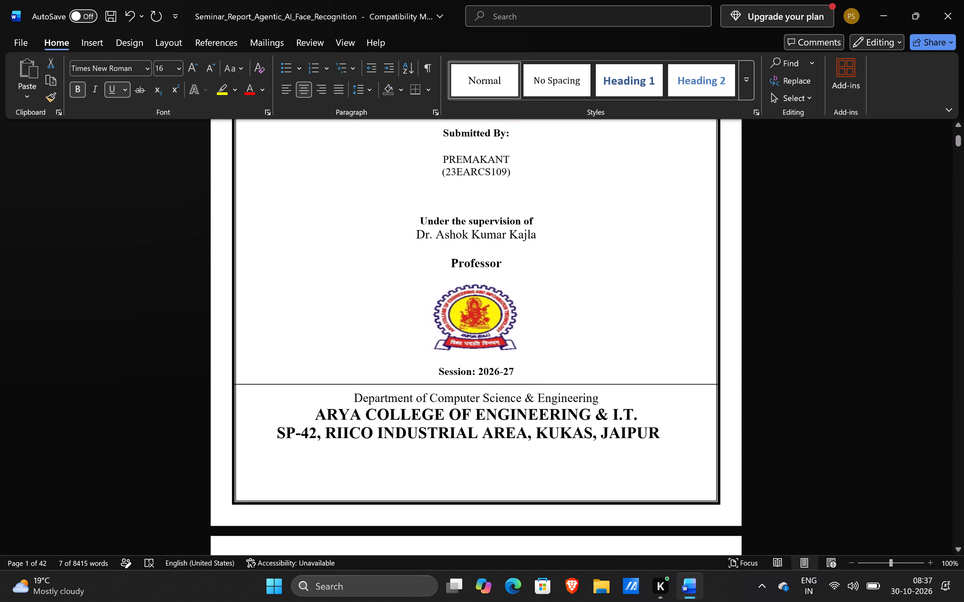
left_click_drag(315, 414, 644, 434)
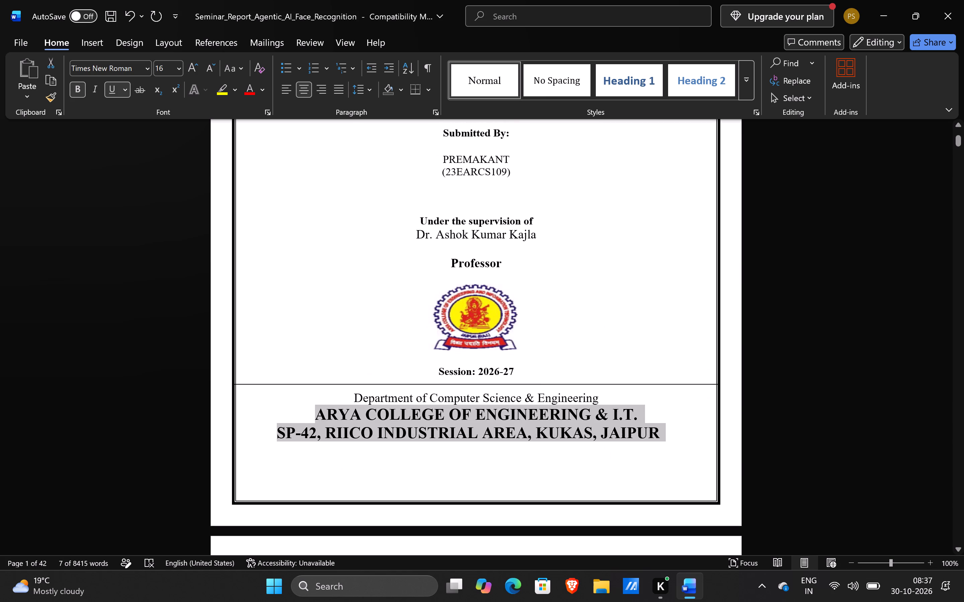
left_click_drag(644, 434, 646, 436)
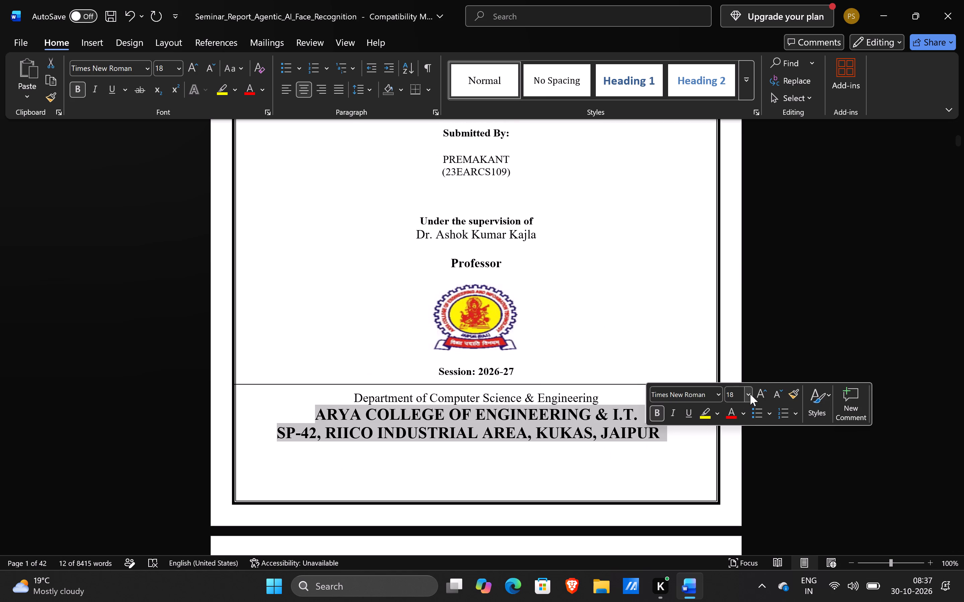
left_click(750, 394)
left_click(736, 231)
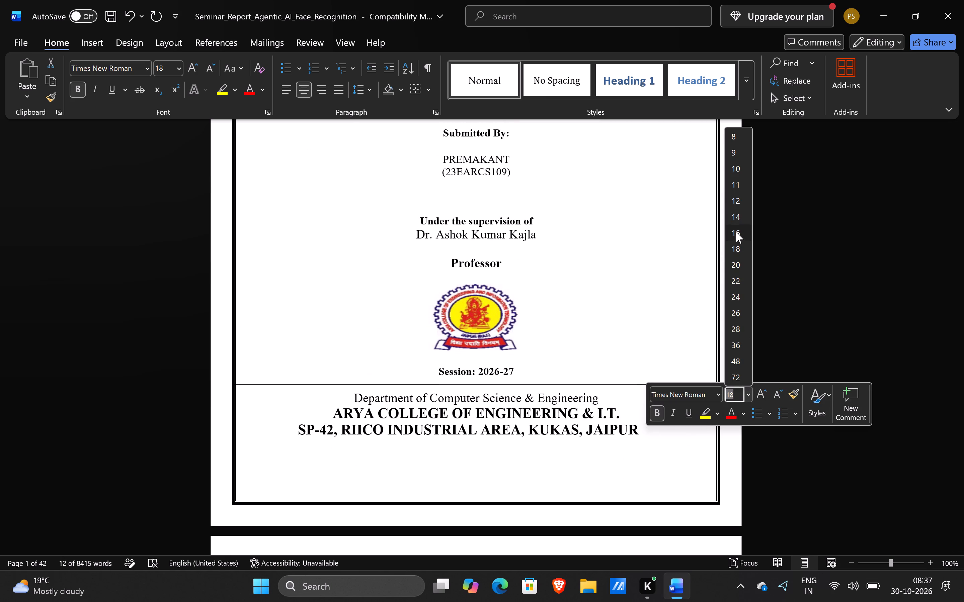
Set the font size of the "A SEMINAR REPORT" and "ON" lines on the cover page to 16.
scroll(555, 295, "up", 4)
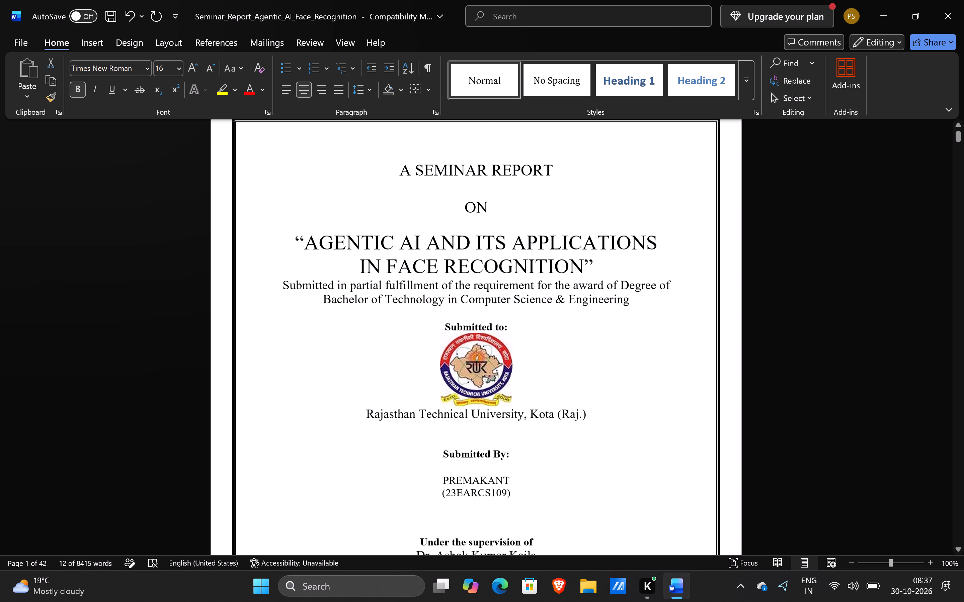
scroll(555, 295, "up", 1)
left_click_drag(397, 173, 507, 200)
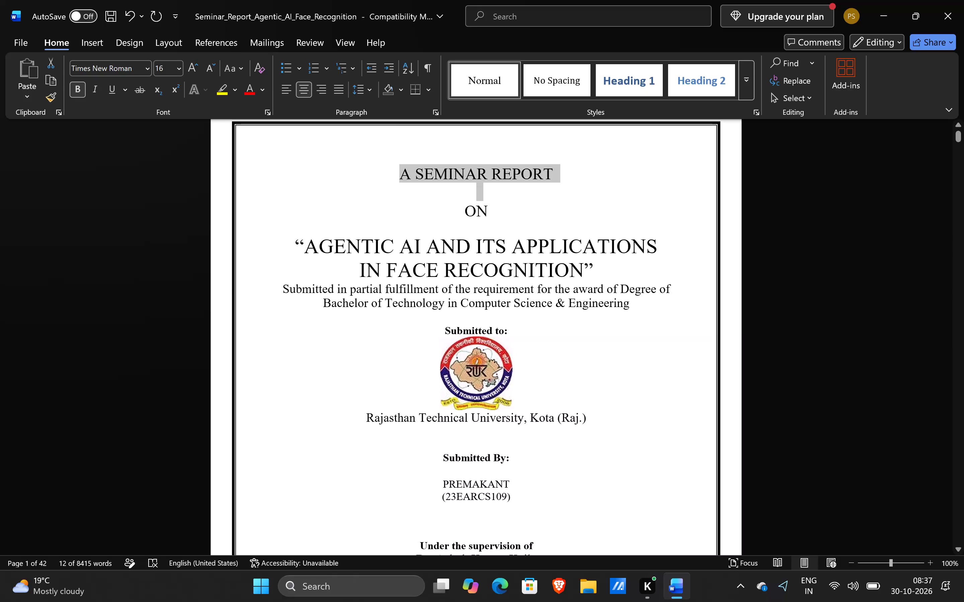
left_click_drag(507, 200, 518, 214)
left_click(622, 172)
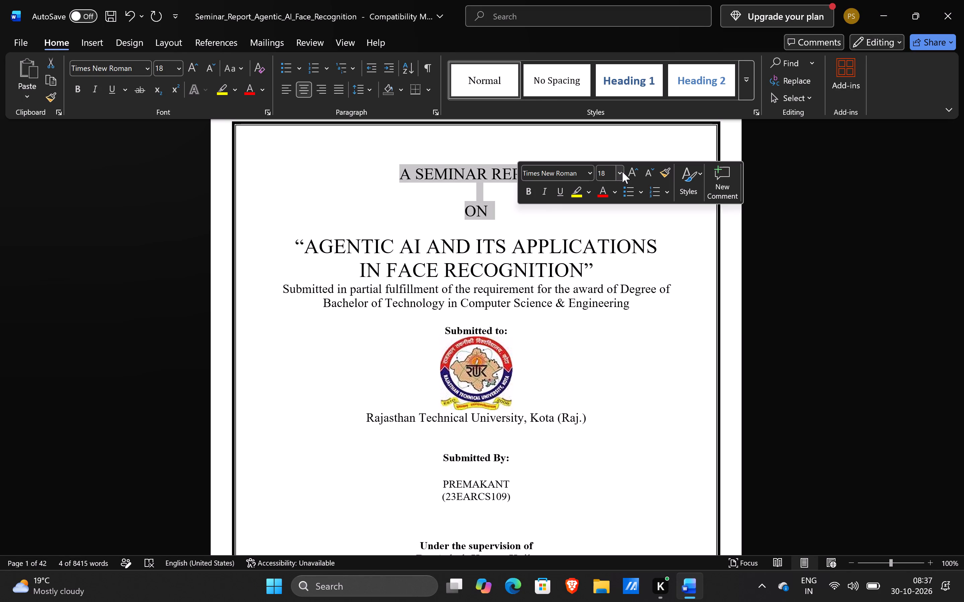
left_click(613, 283)
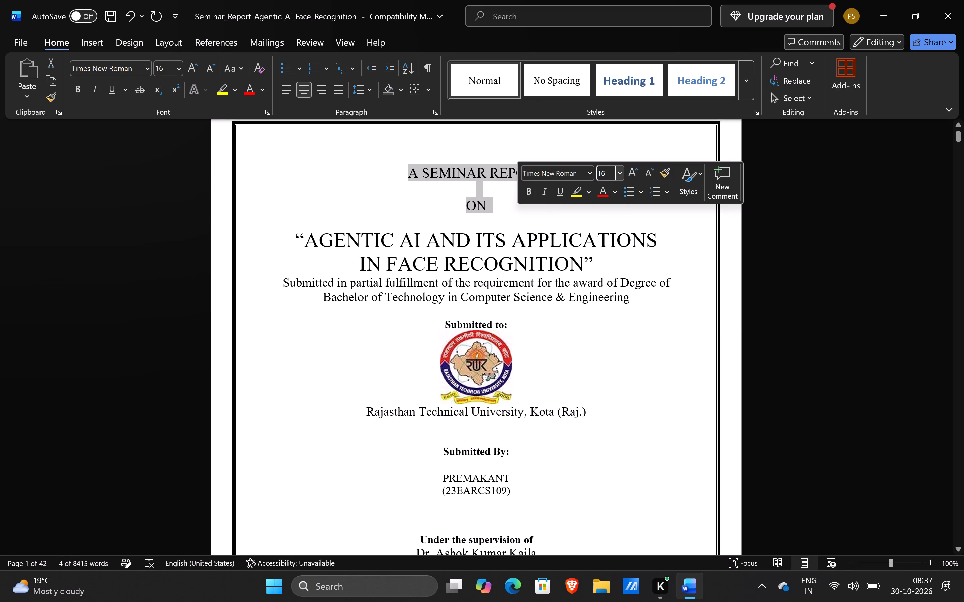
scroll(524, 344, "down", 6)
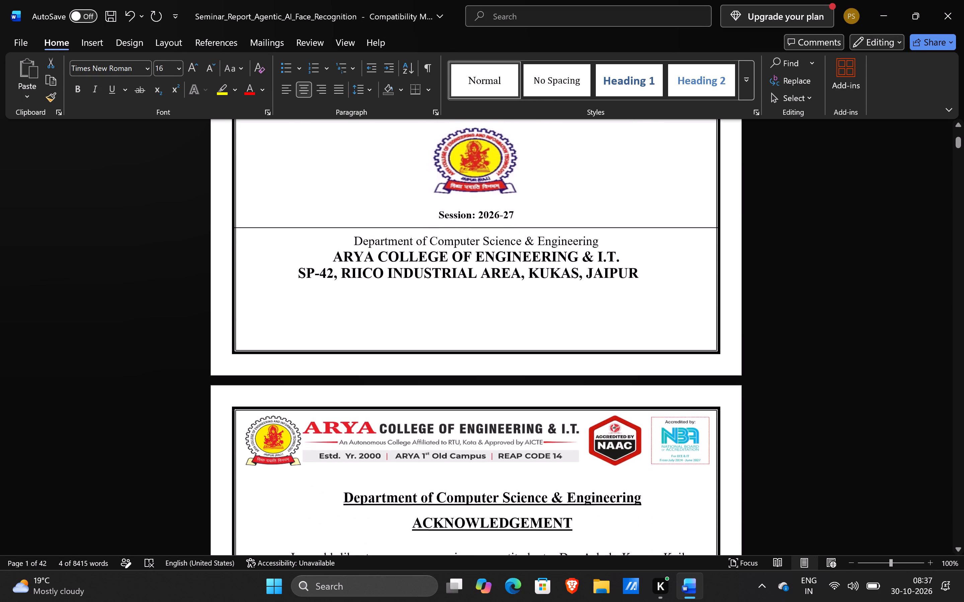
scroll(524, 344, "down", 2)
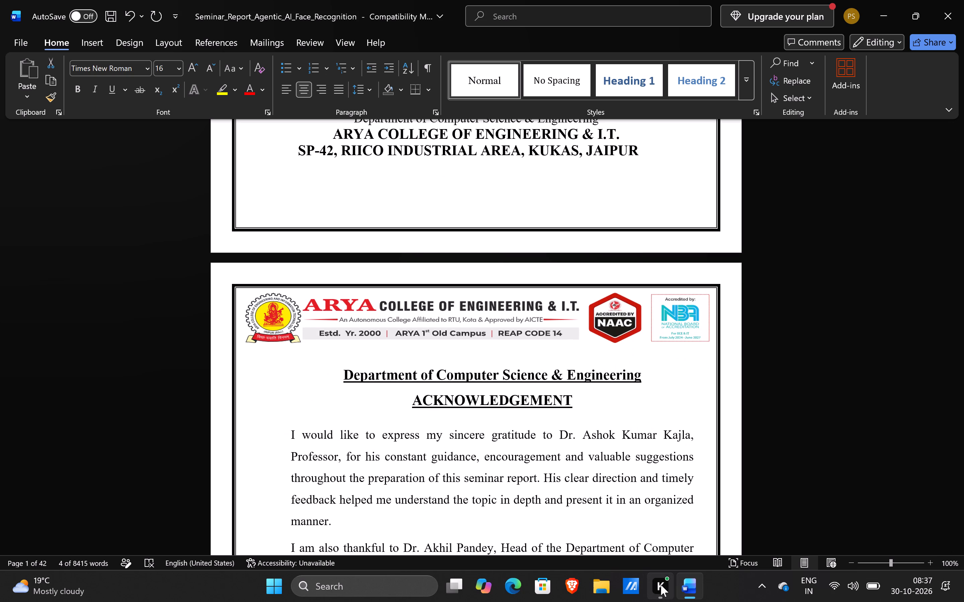
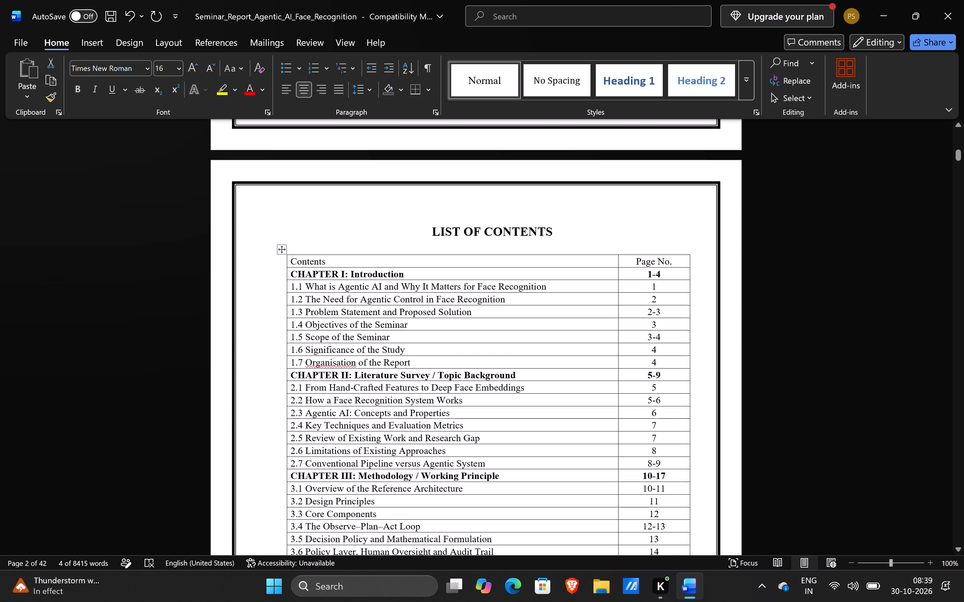
Review the formatting of the cover page's closing lines, the acknowledgement page and the list of contents table.
scroll(478, 291, "up", 3)
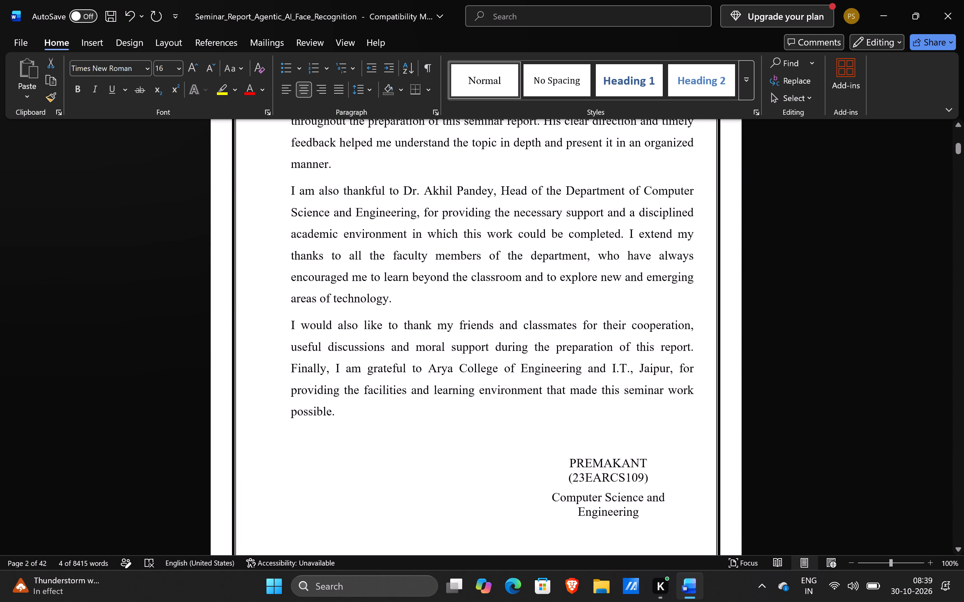
scroll(478, 291, "up", 7)
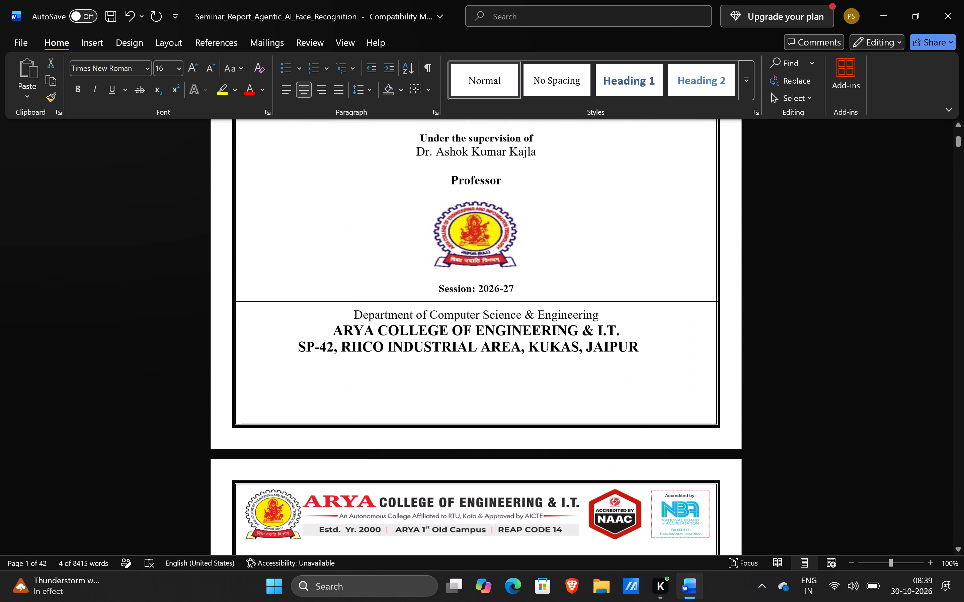
scroll(478, 291, "down", 1)
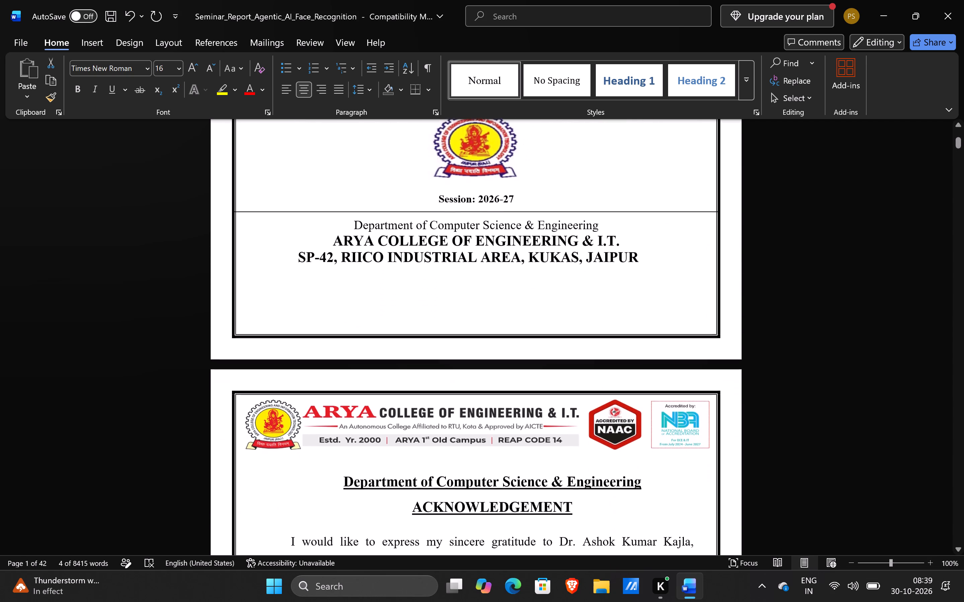
scroll(478, 291, "down", 1)
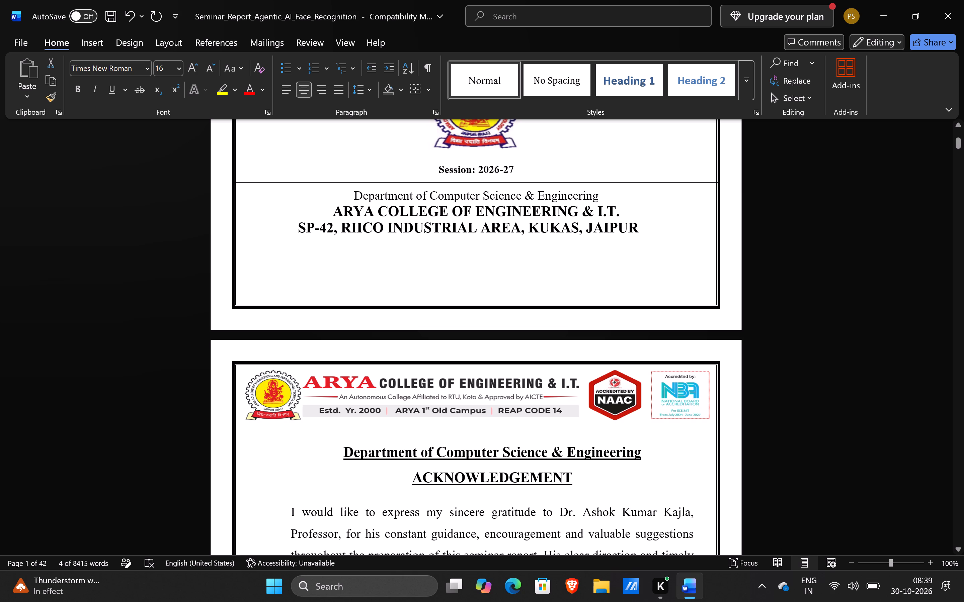
scroll(478, 291, "down", 2)
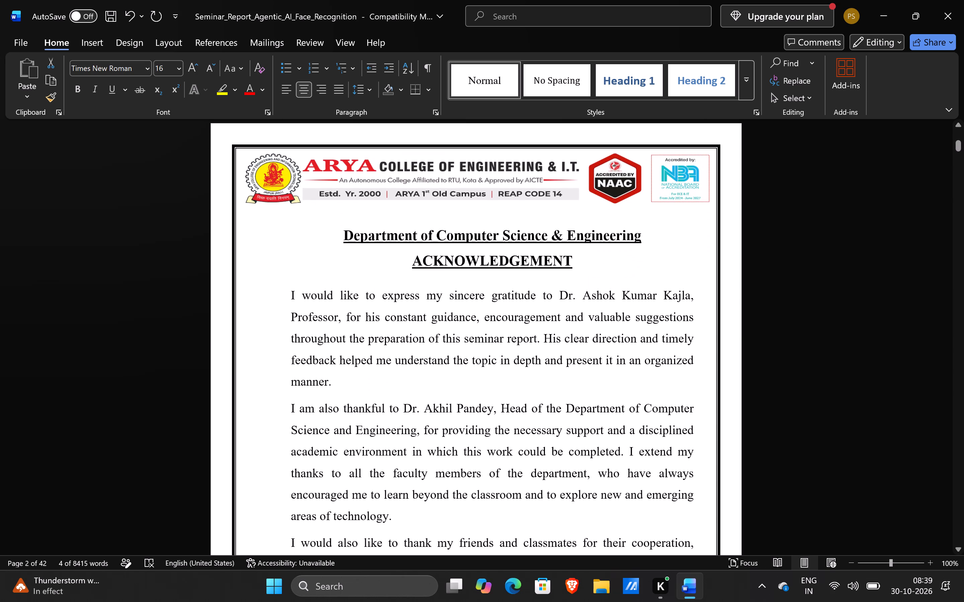
scroll(478, 291, "down", 4)
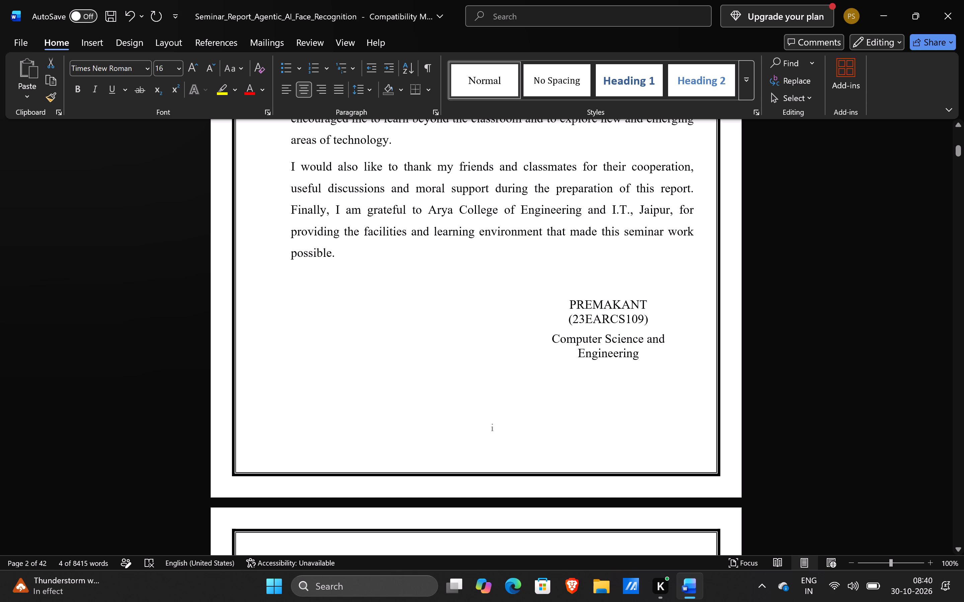
scroll(450, 295, "down", 2)
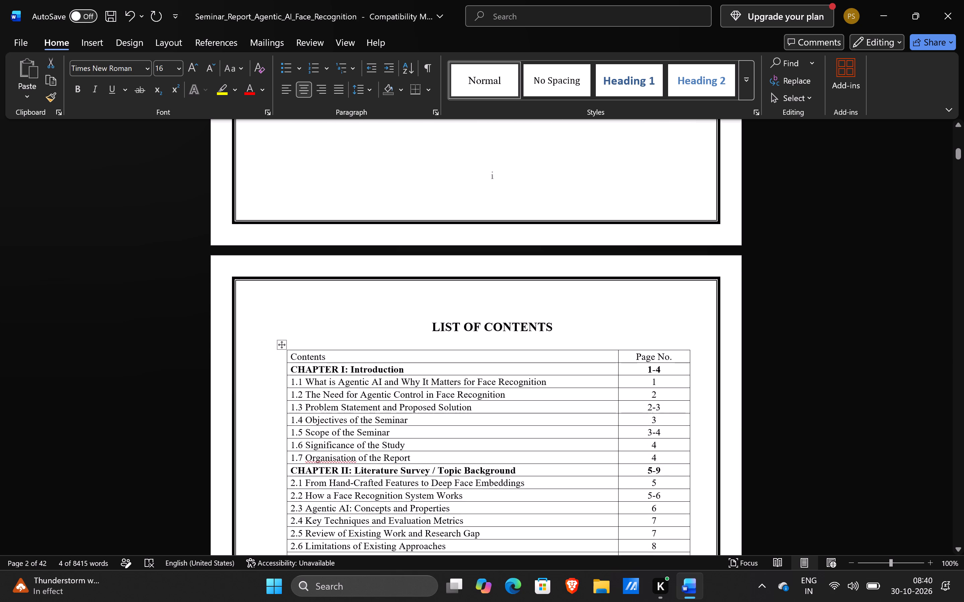
scroll(450, 295, "down", 2)
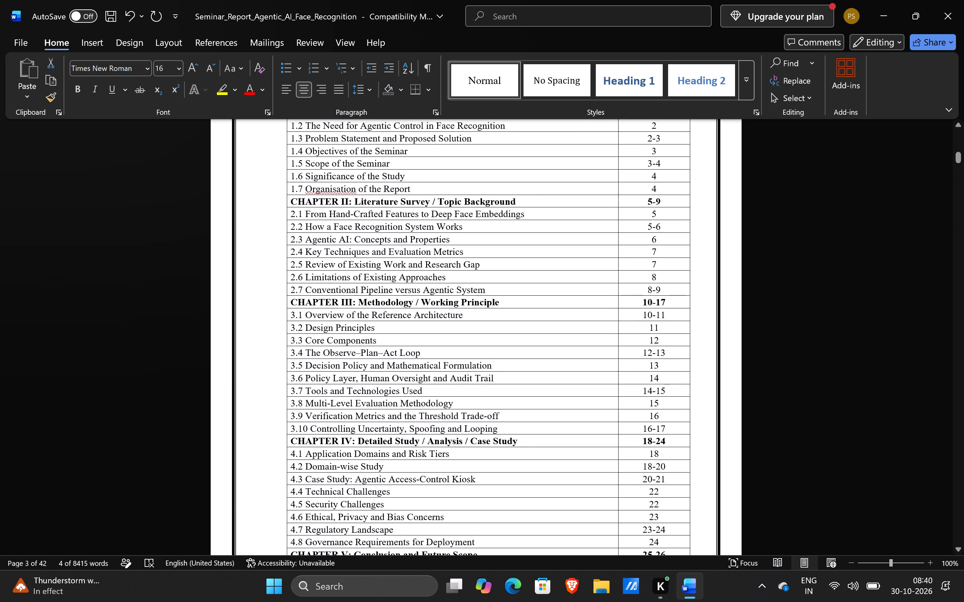
scroll(450, 295, "right", 1)
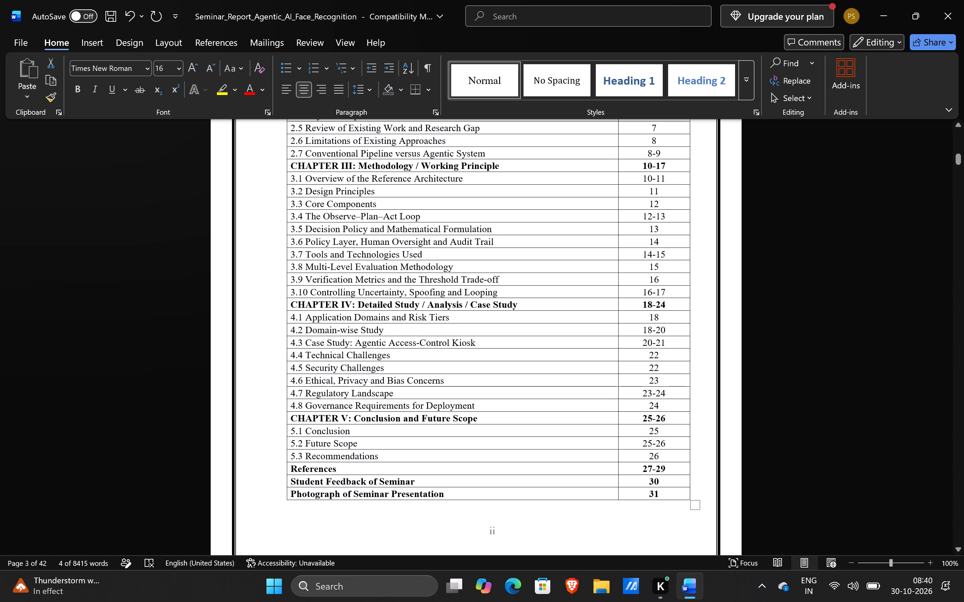
scroll(450, 295, "right", 1)
scroll(450, 295, "up", 4)
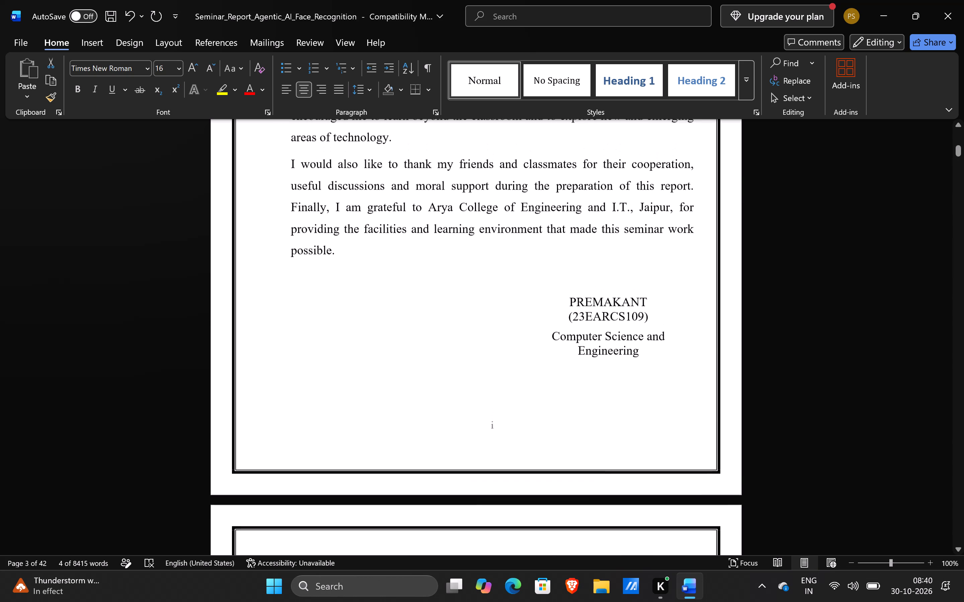
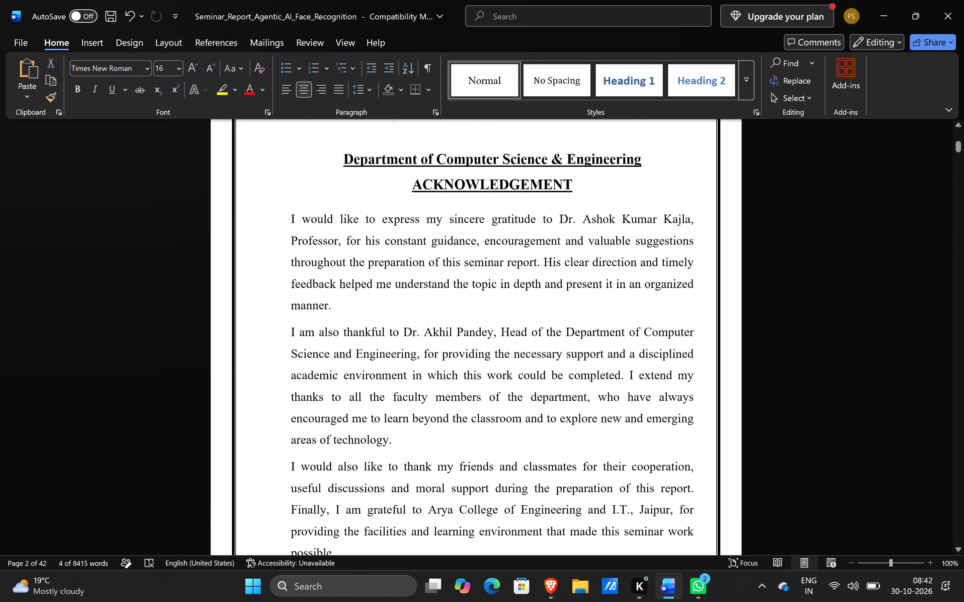
scroll(476, 340, "up", 8)
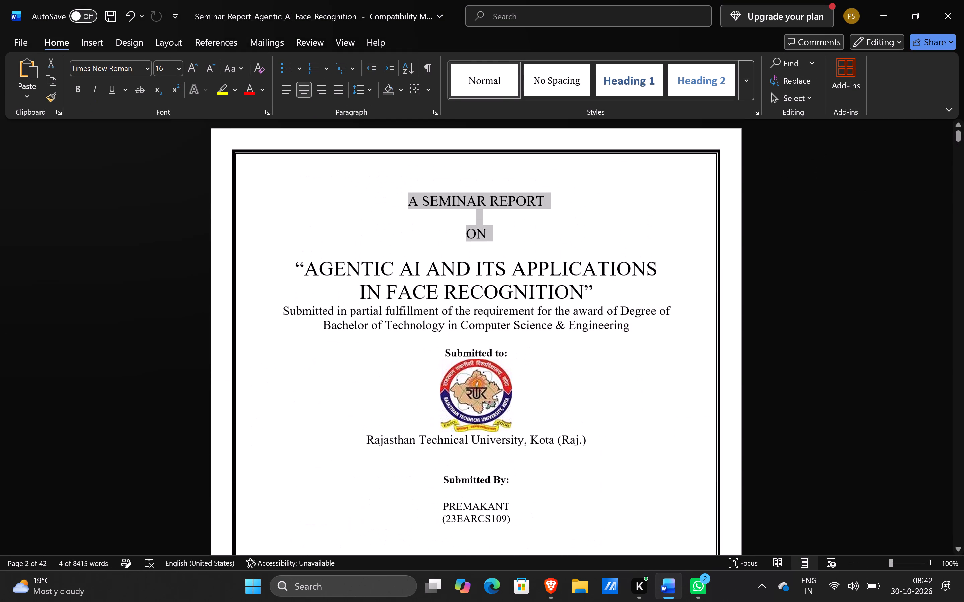
scroll(476, 340, "up", 1)
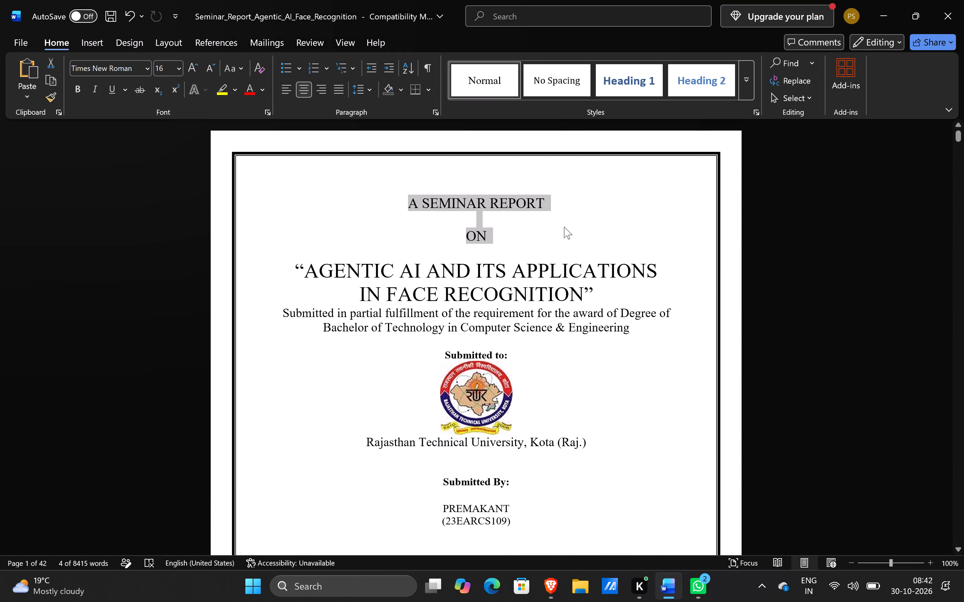
left_click(564, 227)
Review the seminar report's layout from the cover page through the acknowledgement, Chapters I to V and references to the student feedback pages.
scroll(473, 329, "down", 6)
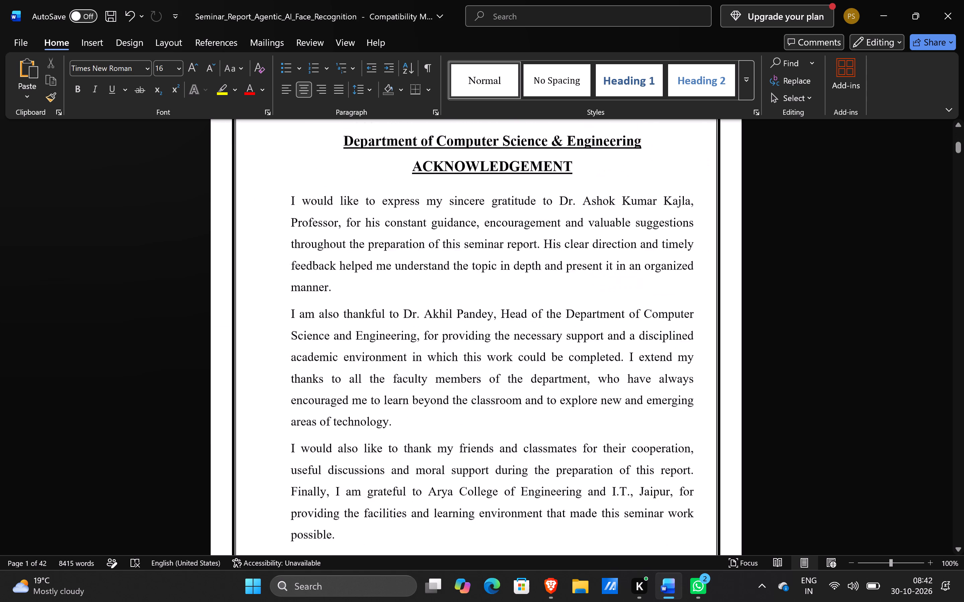
scroll(473, 329, "down", 8)
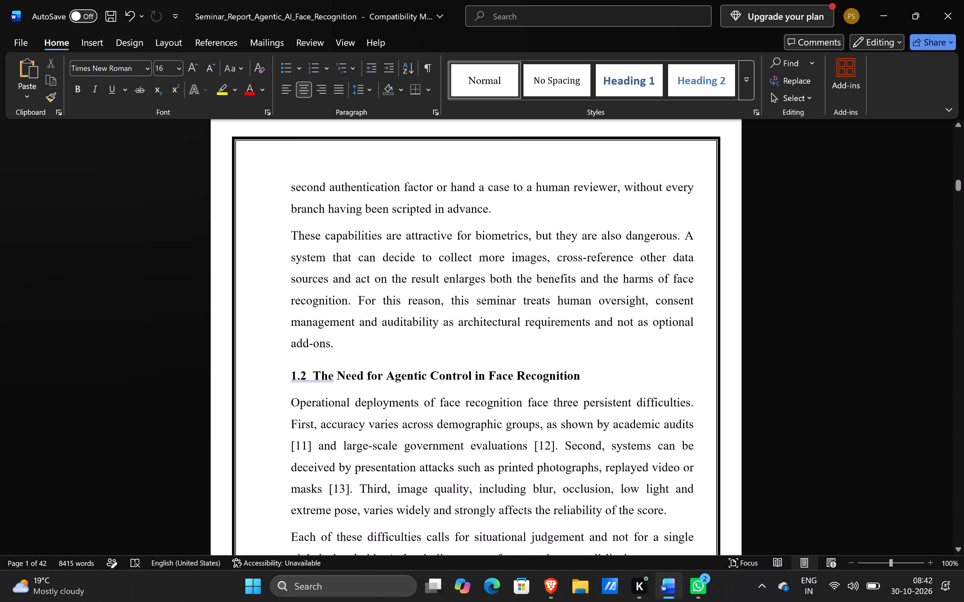
scroll(473, 329, "down", 5)
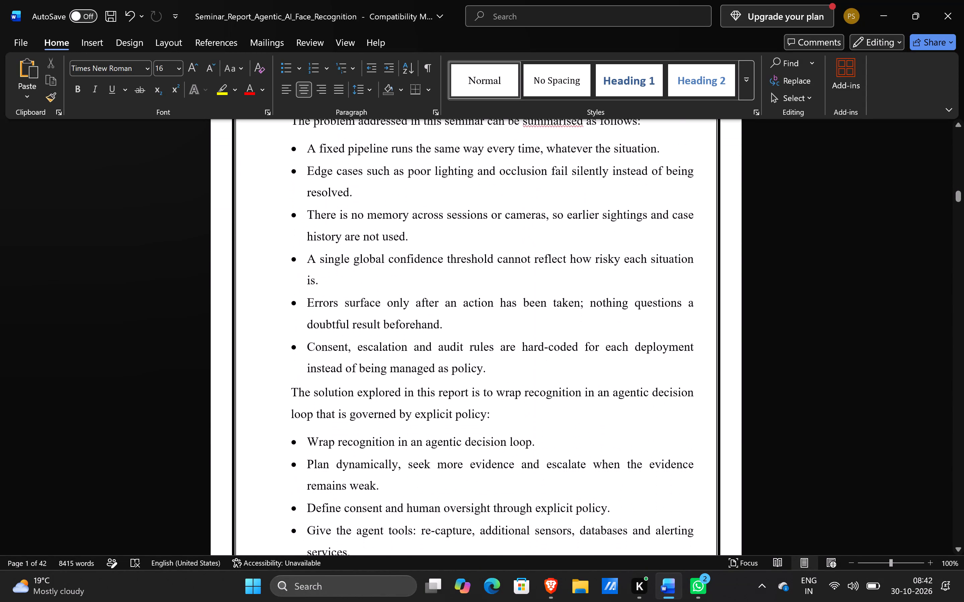
scroll(473, 329, "down", 7)
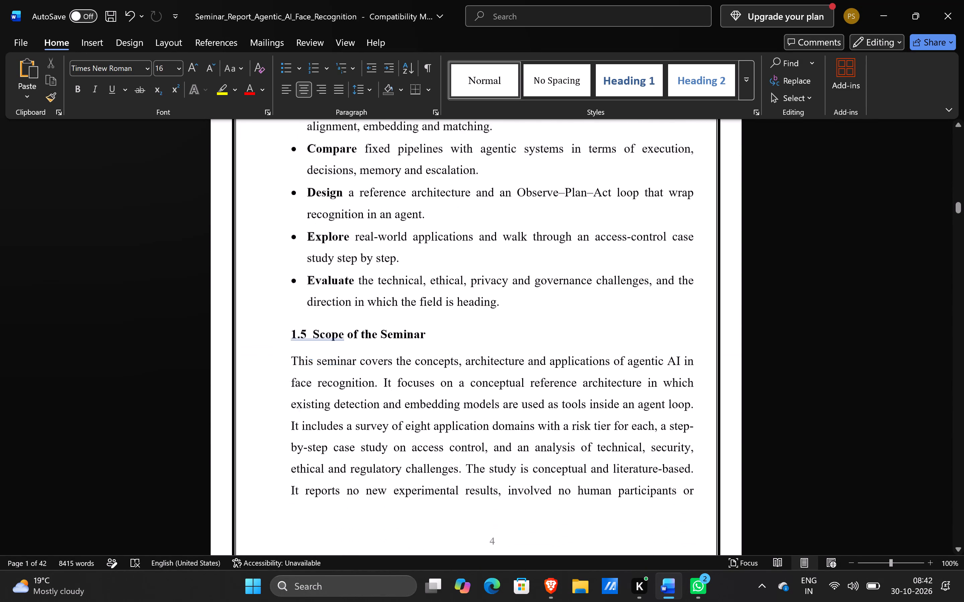
scroll(473, 329, "down", 7)
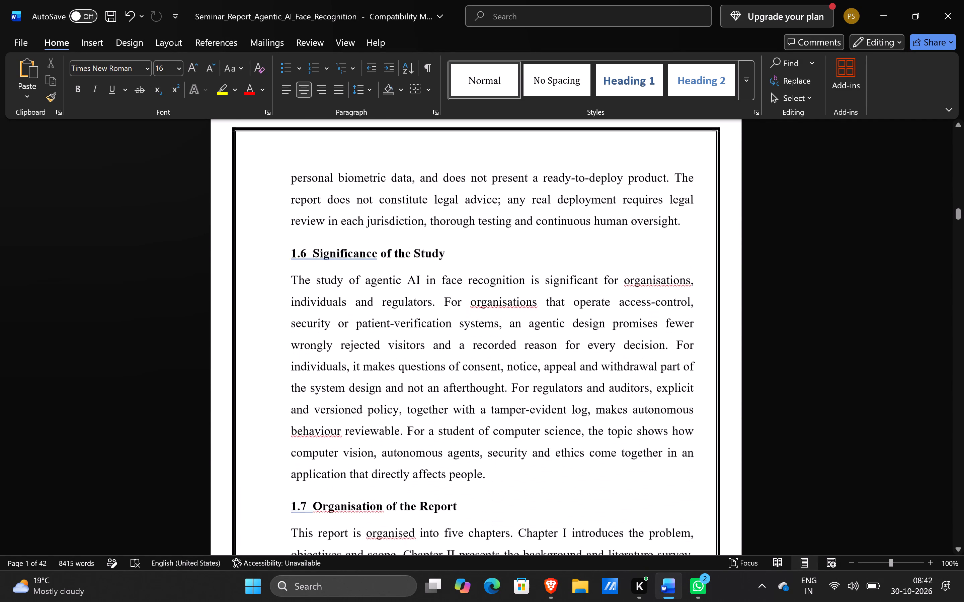
scroll(473, 329, "down", 8)
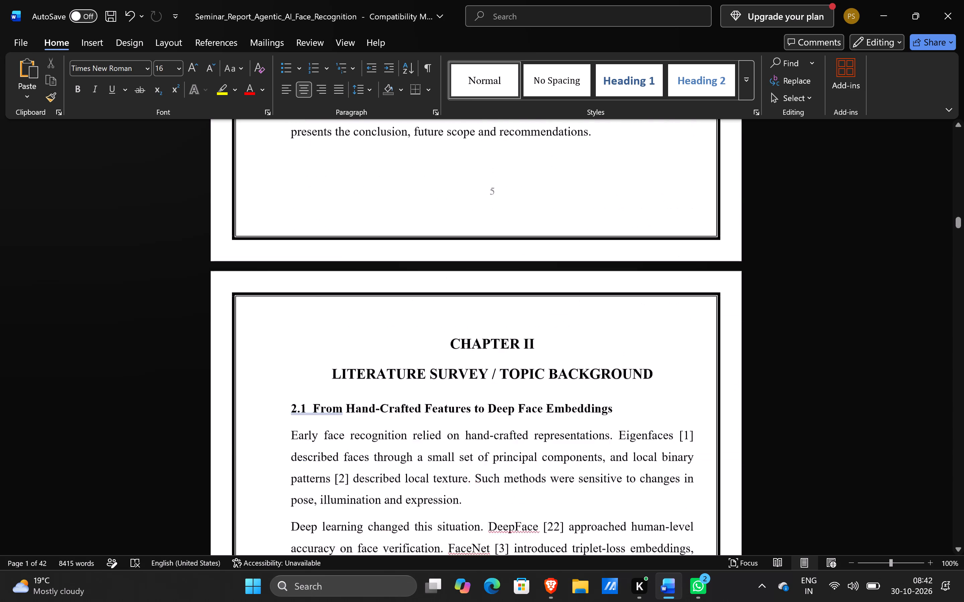
scroll(473, 329, "down", 6)
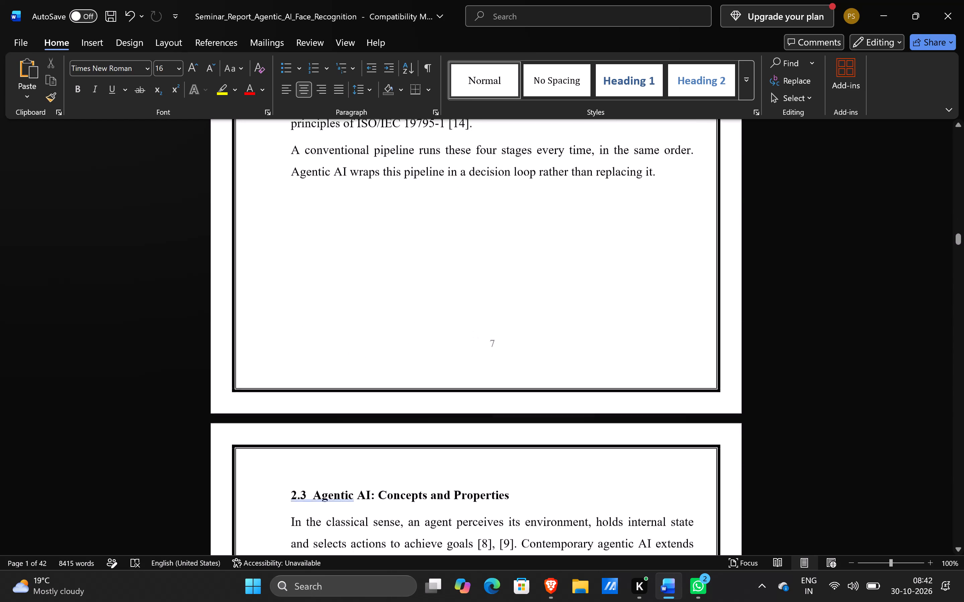
scroll(473, 329, "down", 6)
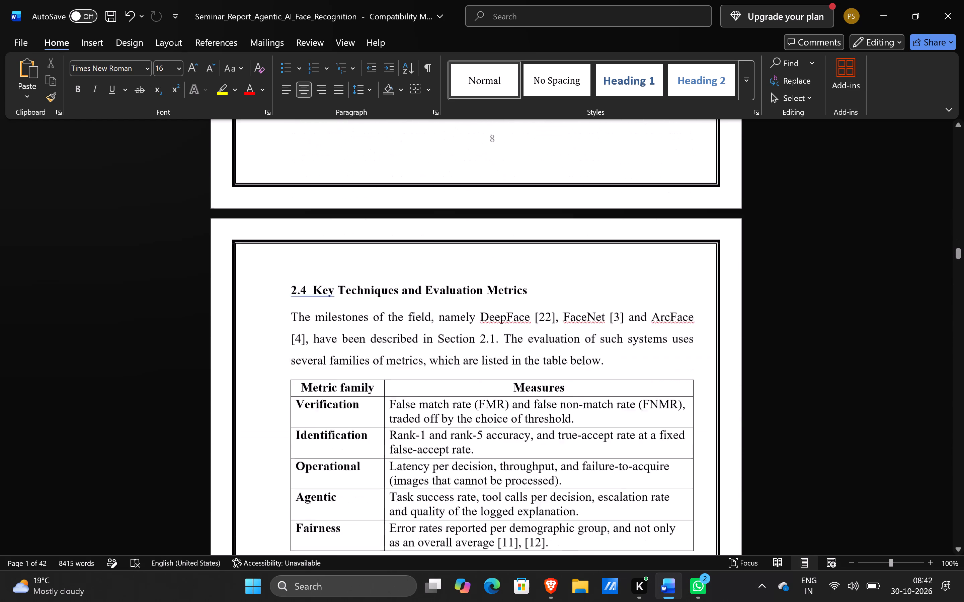
scroll(473, 329, "down", 8)
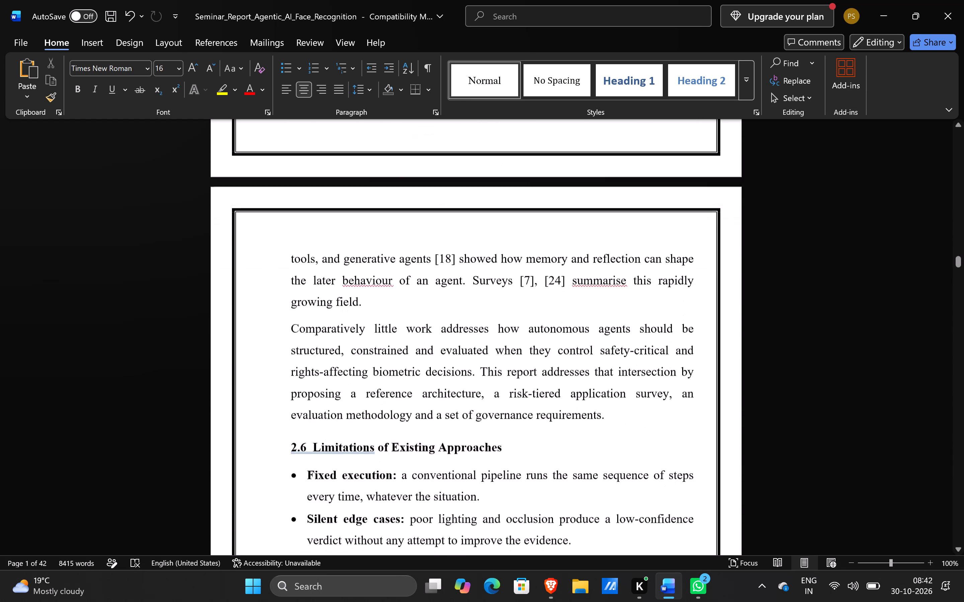
scroll(473, 329, "down", 4)
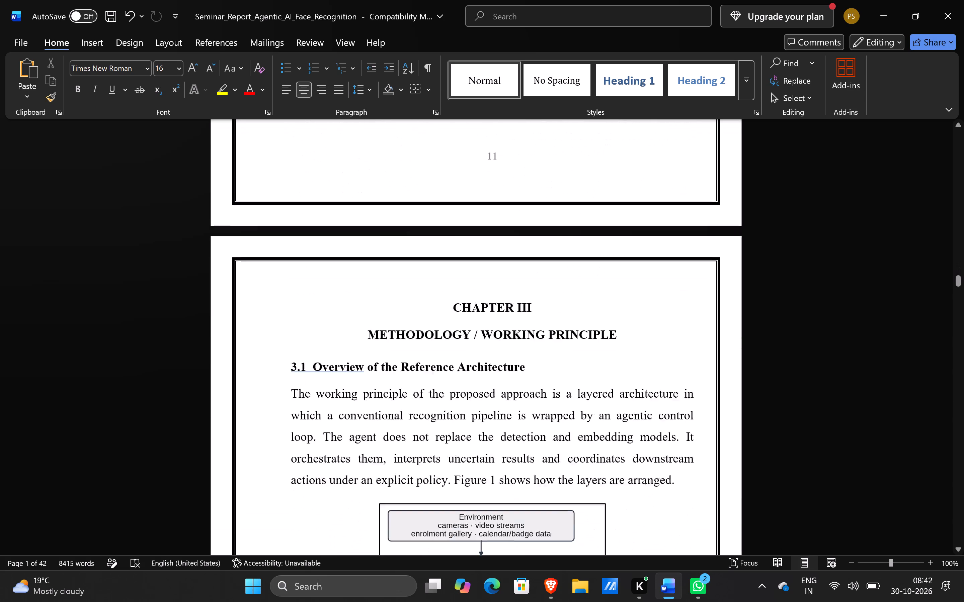
scroll(473, 329, "down", 7)
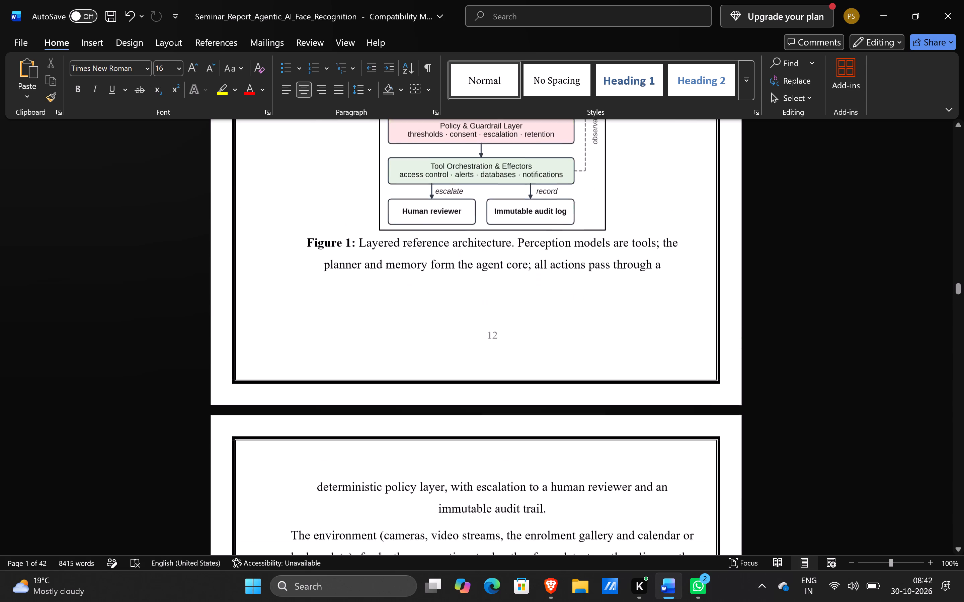
scroll(473, 329, "down", 9)
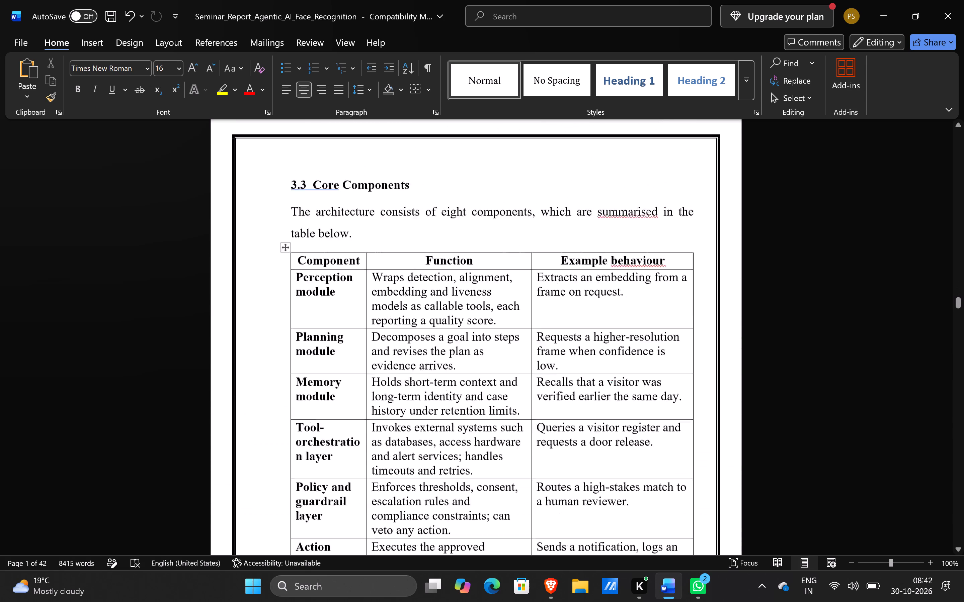
scroll(473, 329, "down", 8)
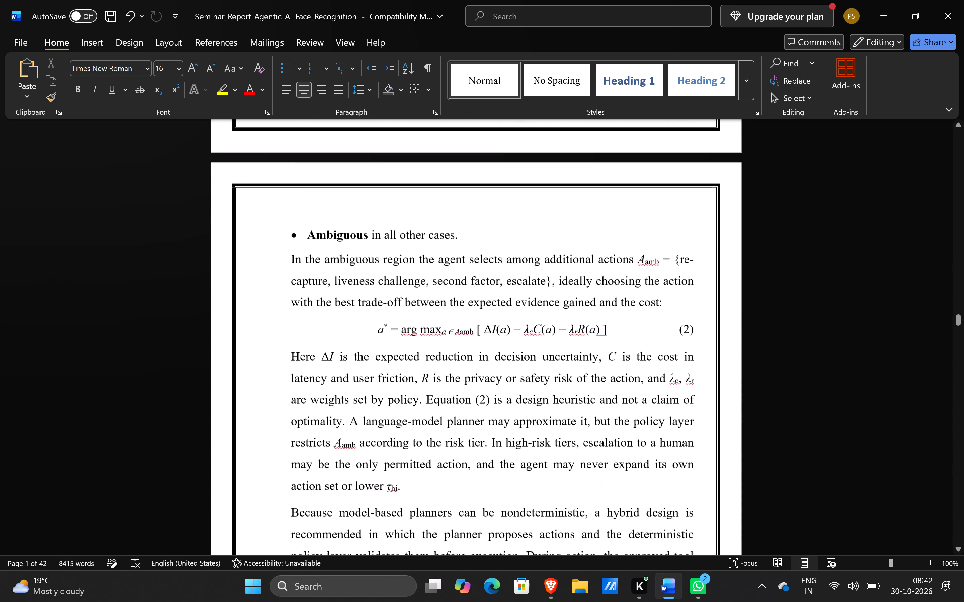
scroll(473, 329, "down", 7)
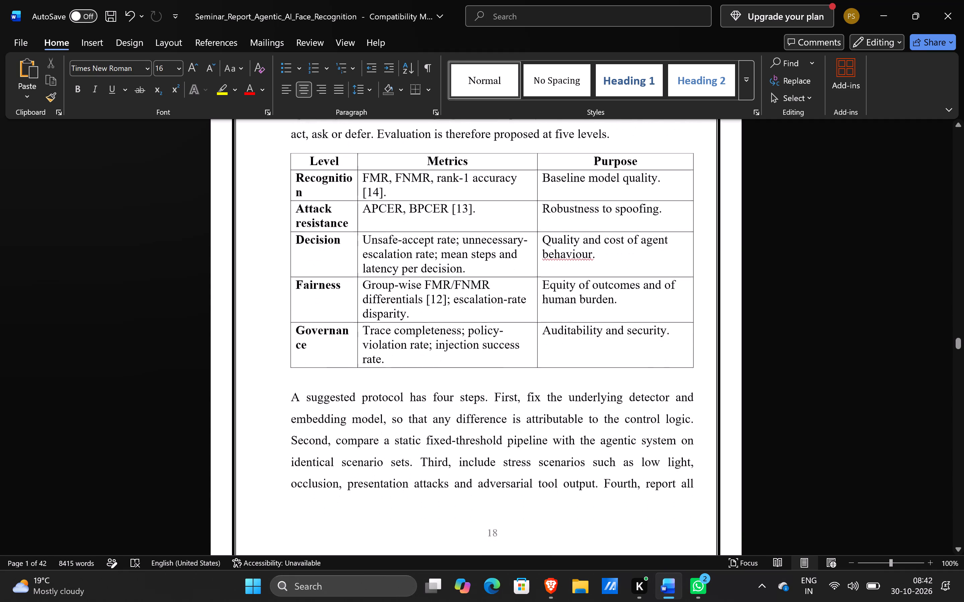
scroll(473, 329, "down", 9)
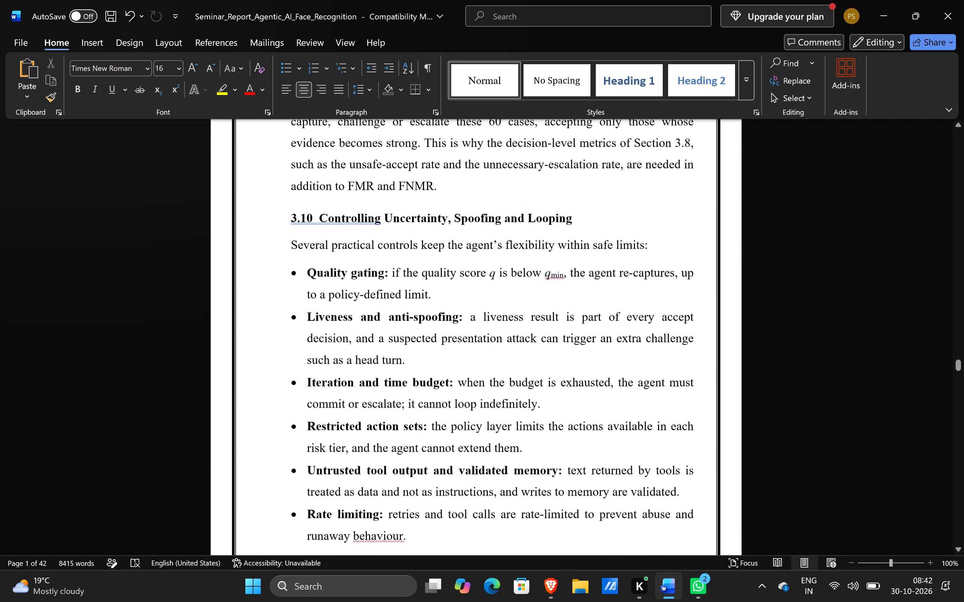
scroll(473, 329, "down", 8)
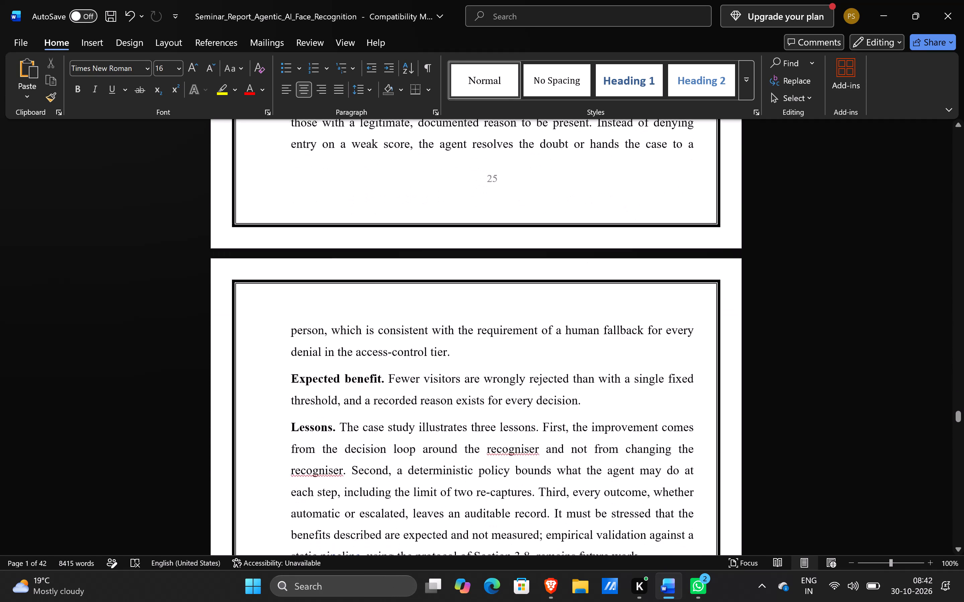
scroll(473, 329, "down", 8)
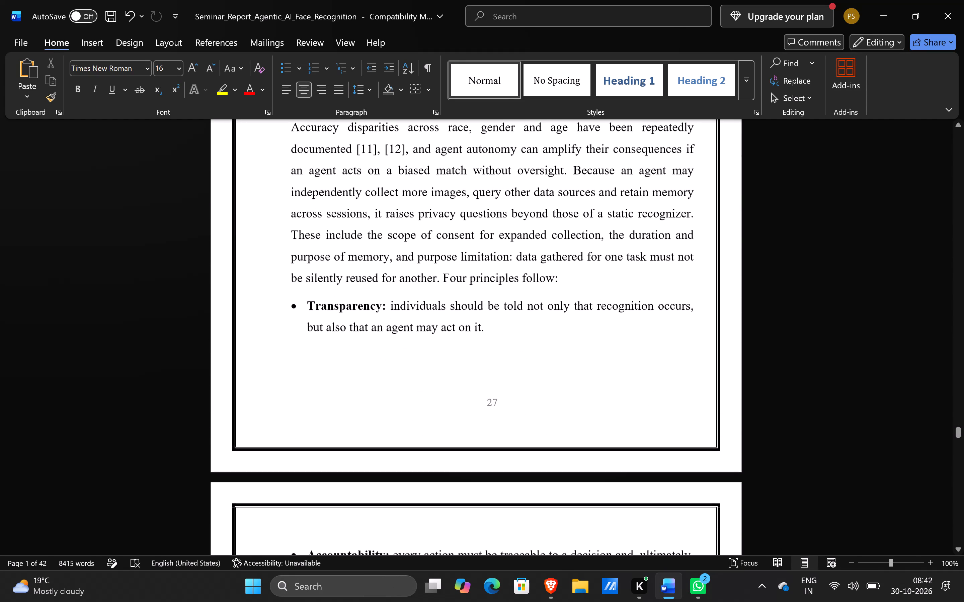
scroll(473, 329, "down", 8)
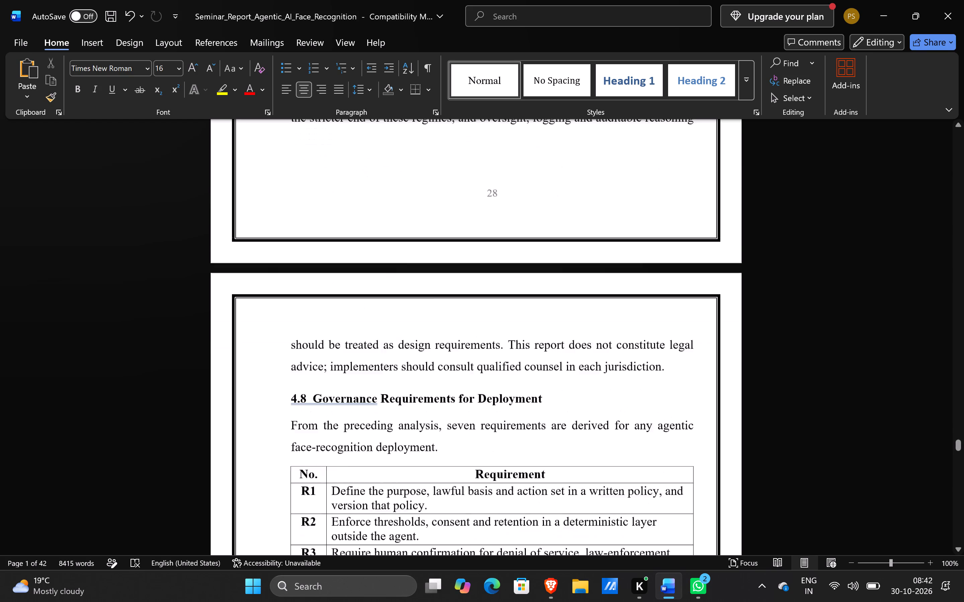
scroll(473, 329, "down", 8)
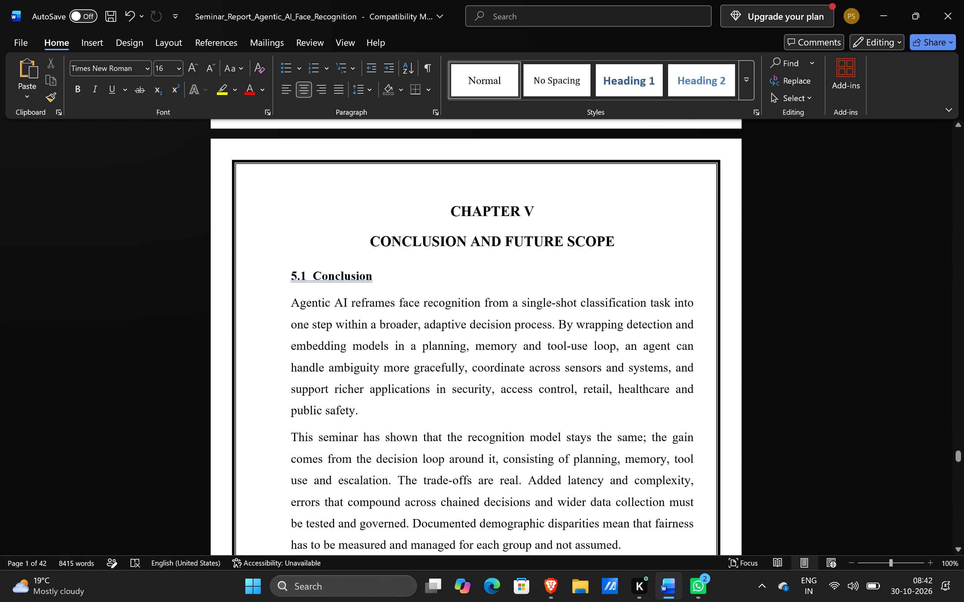
scroll(473, 329, "down", 7)
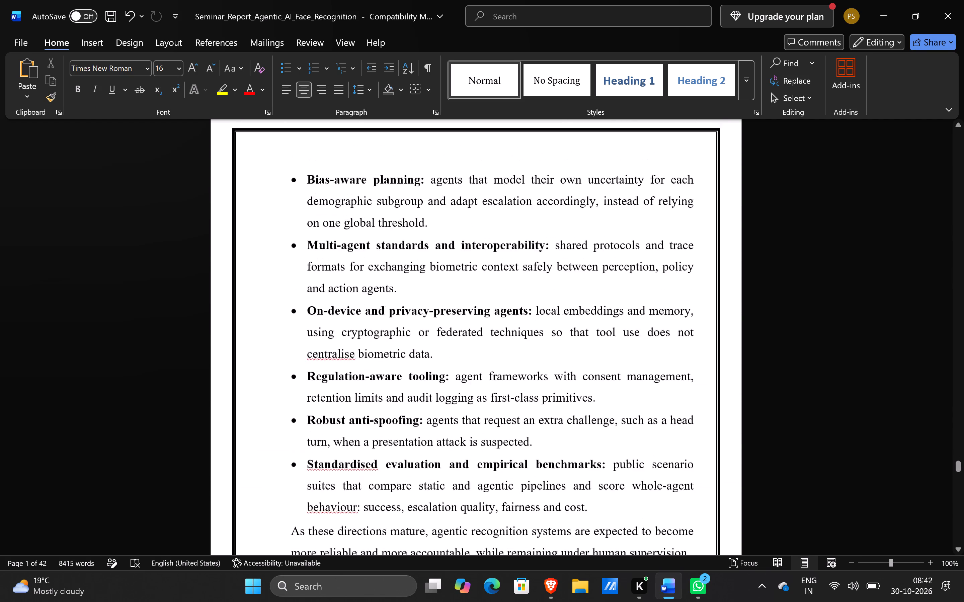
scroll(473, 329, "down", 7)
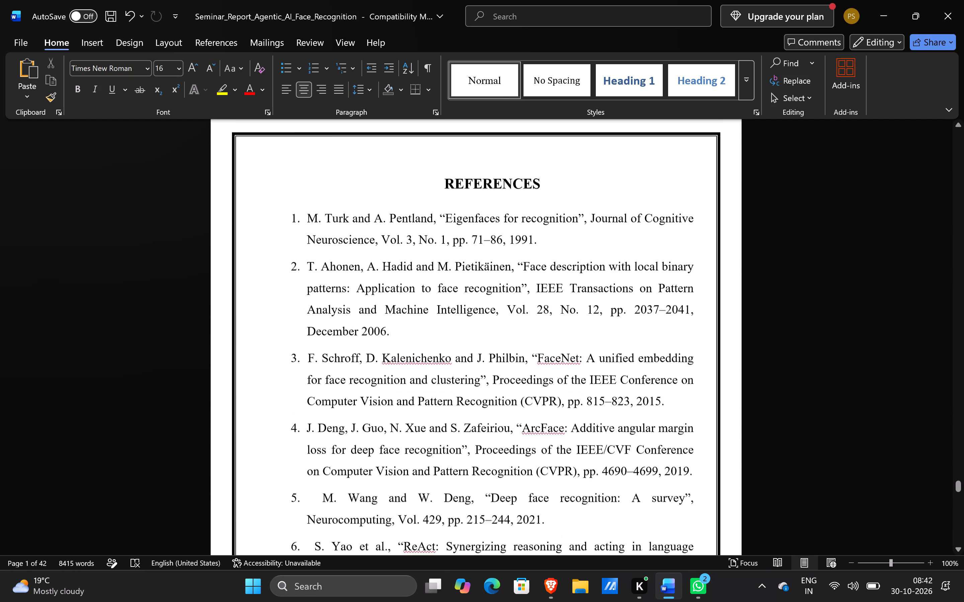
scroll(473, 329, "down", 8)
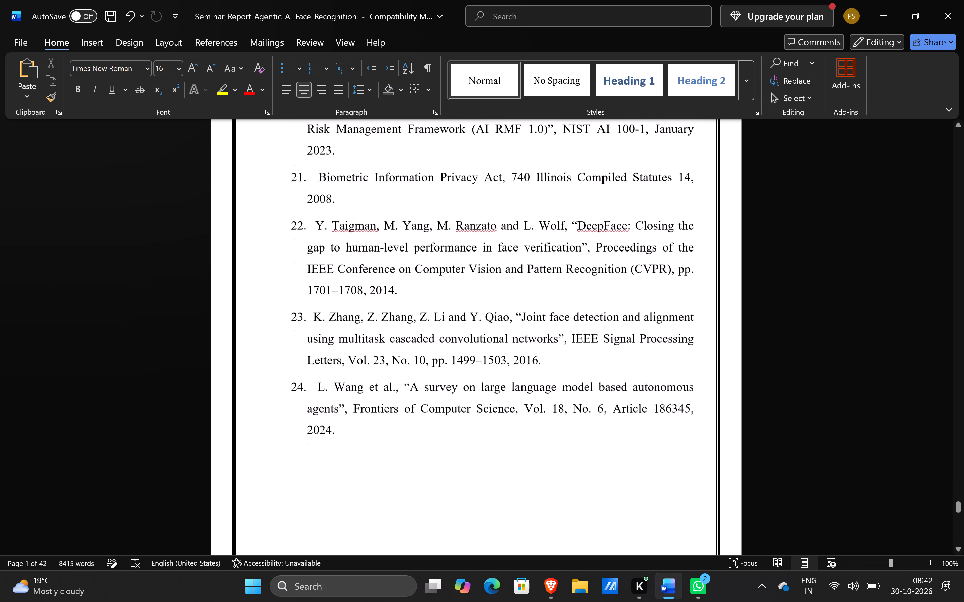
scroll(473, 329, "down", 6)
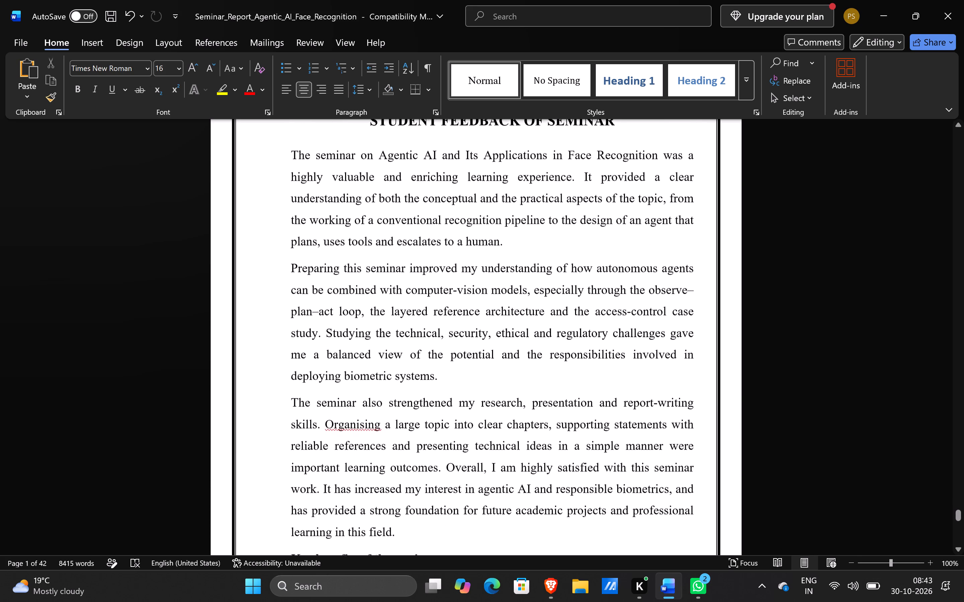
scroll(473, 329, "down", 3)
Set the font size of all text below the "Student Feedback of Seminar" heading, including the key benefits bullets, to 13.
scroll(473, 329, "up", 1)
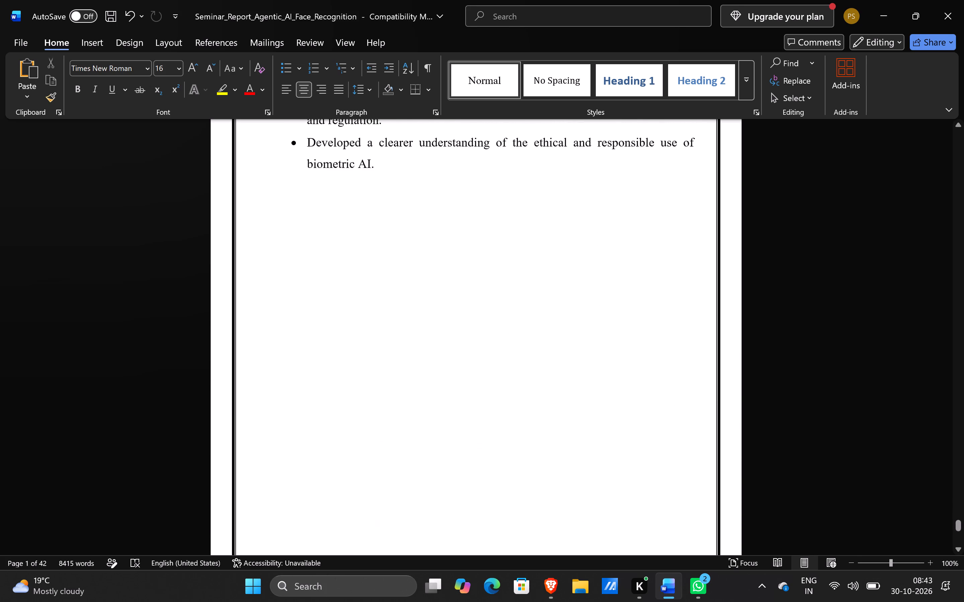
scroll(473, 329, "up", 1)
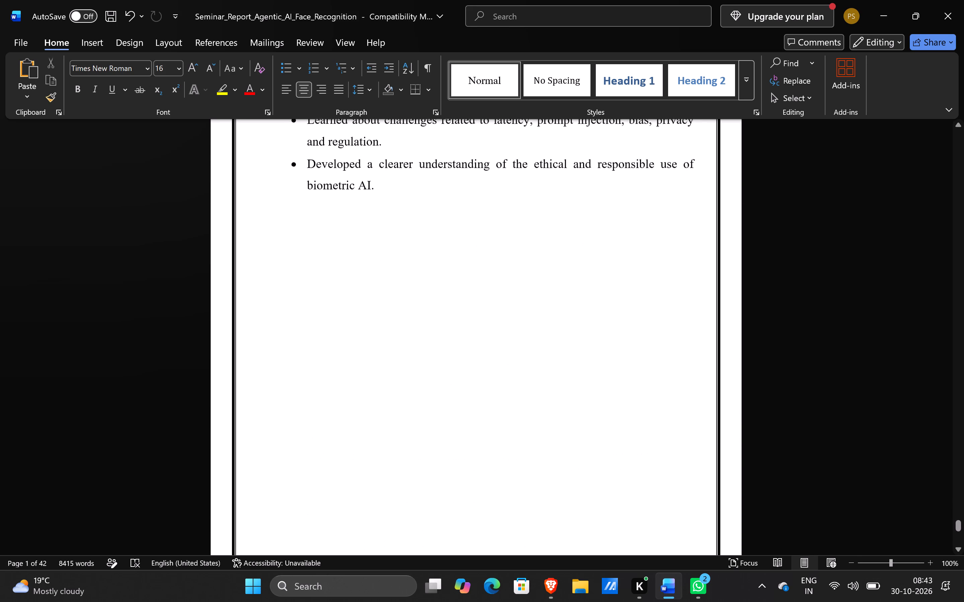
scroll(473, 329, "up", 5)
scroll(473, 329, "down", 1)
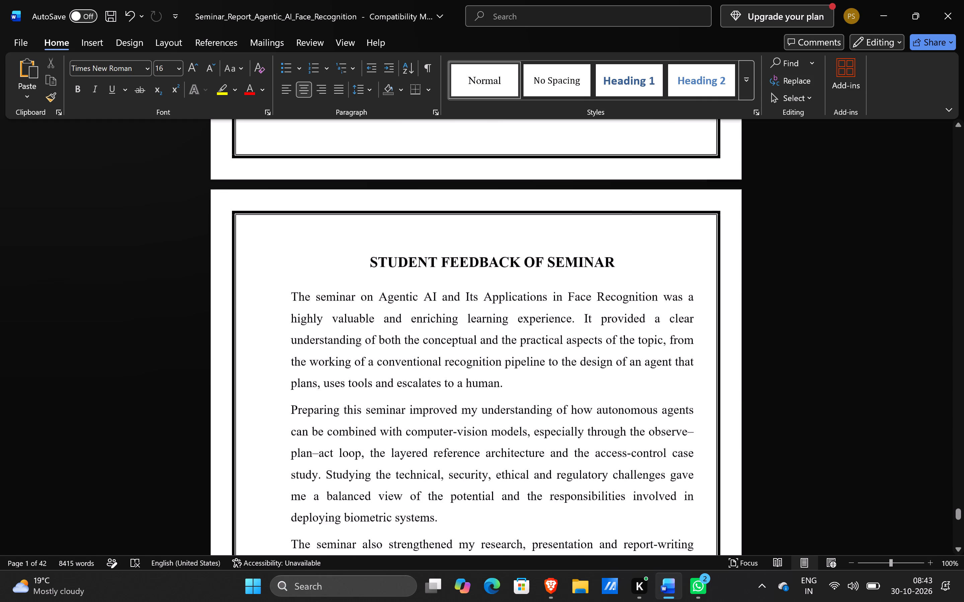
scroll(473, 329, "down", 1)
scroll(473, 329, "up", 1)
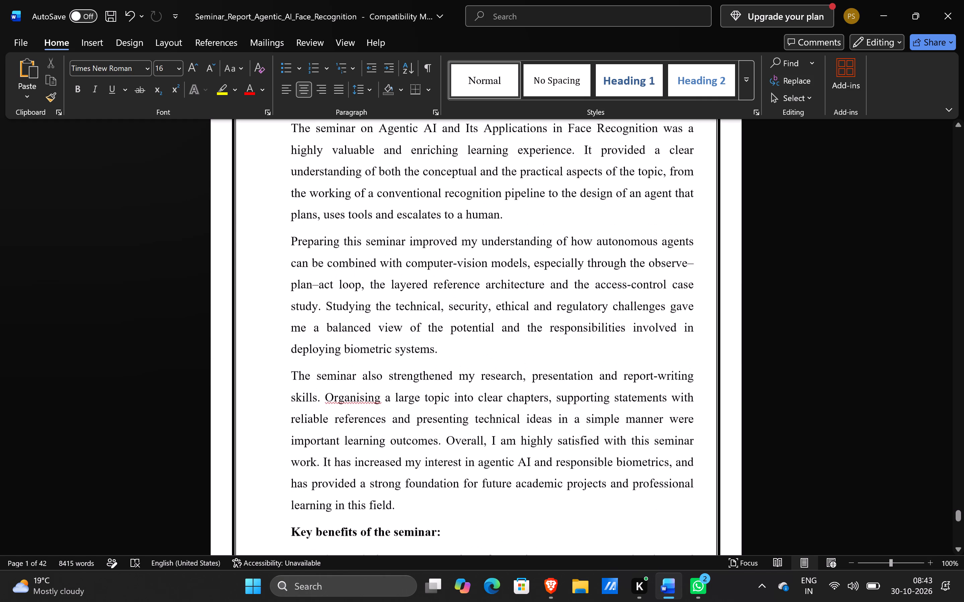
scroll(473, 329, "up", 1)
left_click_drag(284, 138, 518, 527)
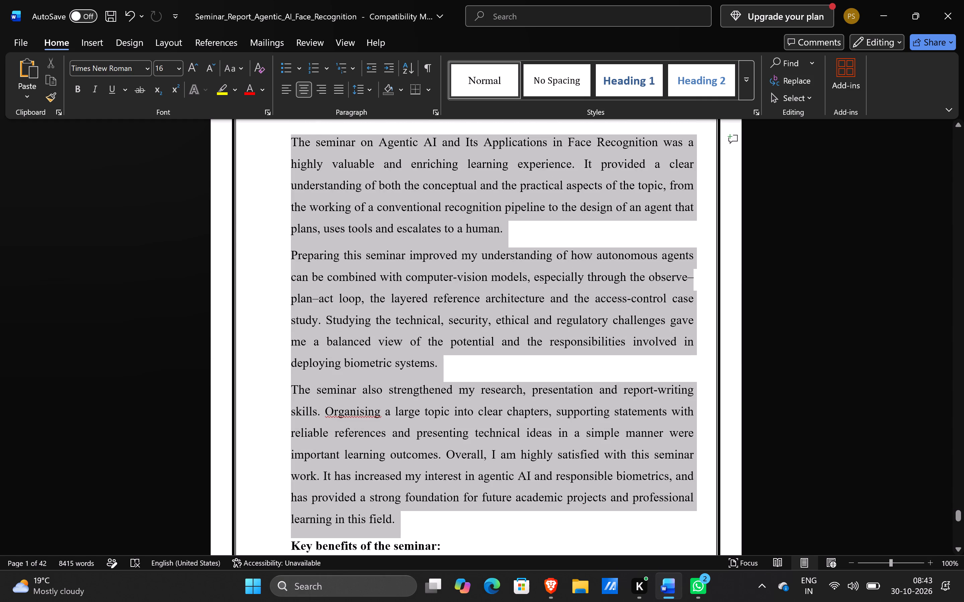
left_click_drag(518, 527, 527, 554)
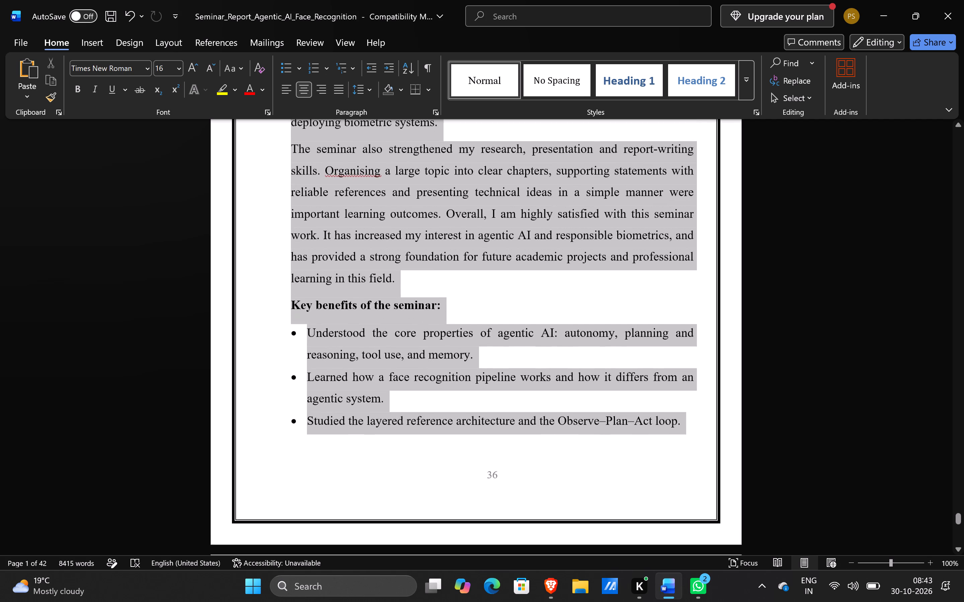
left_click_drag(527, 554, 532, 543)
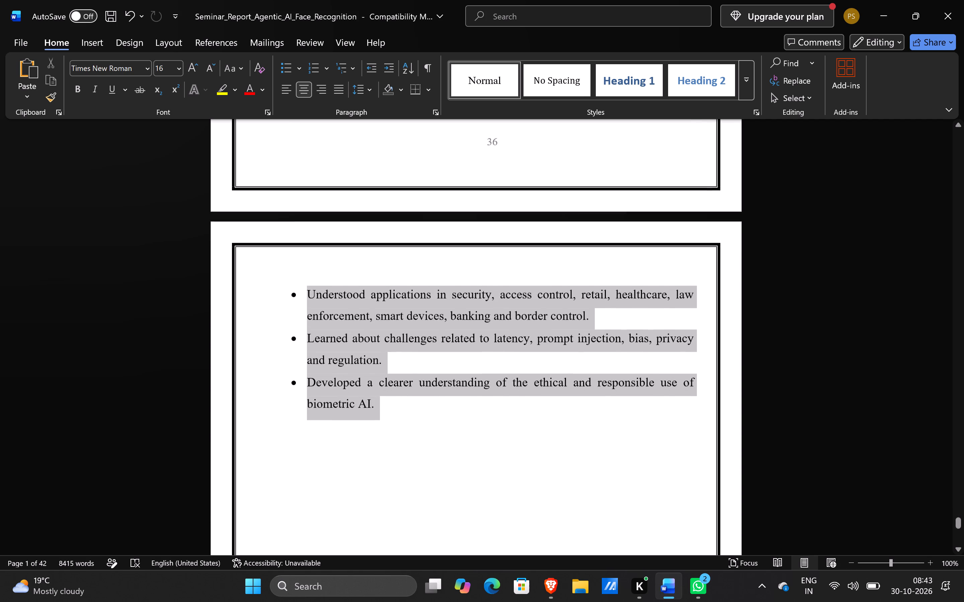
left_click_drag(532, 543, 459, 461)
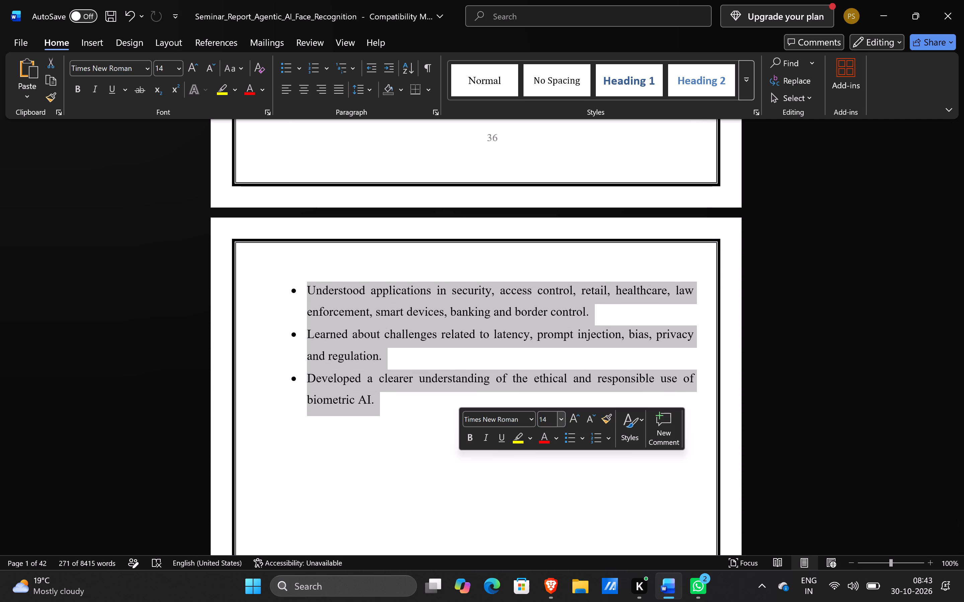
left_click(550, 417)
key("BackSpace")
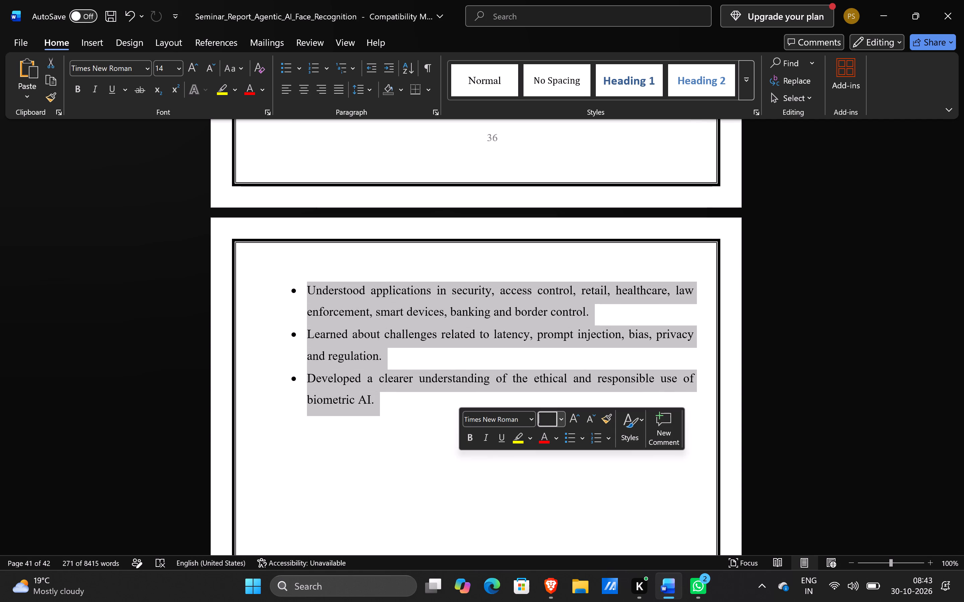
key("3")
key("BackSpace")
key("BackSpace")
type("13")
key("Return")
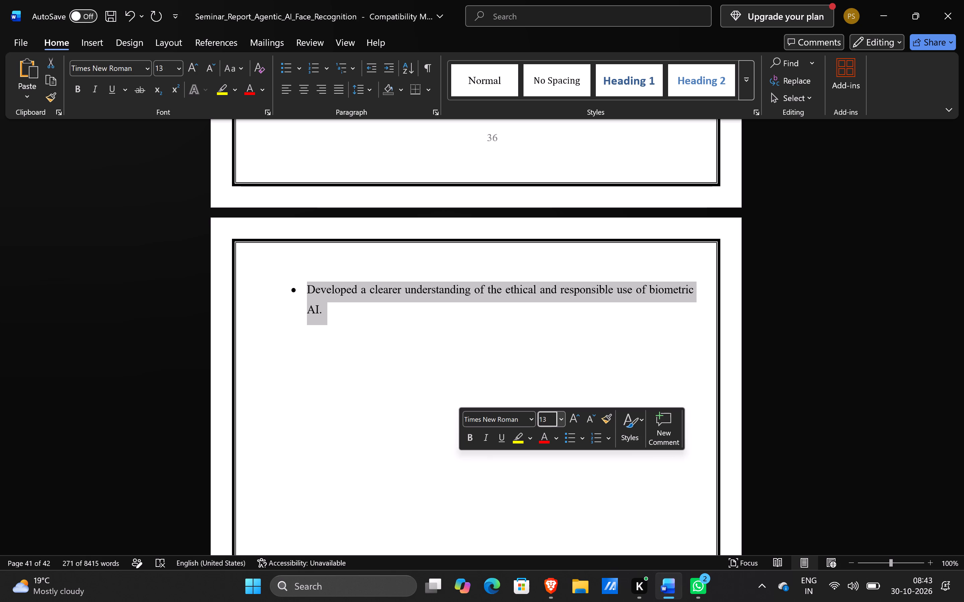
Delete the last key benefits bullet, about the ethical and responsible use of biometric AI, that spills onto its own page.
scroll(497, 224, "up", 1)
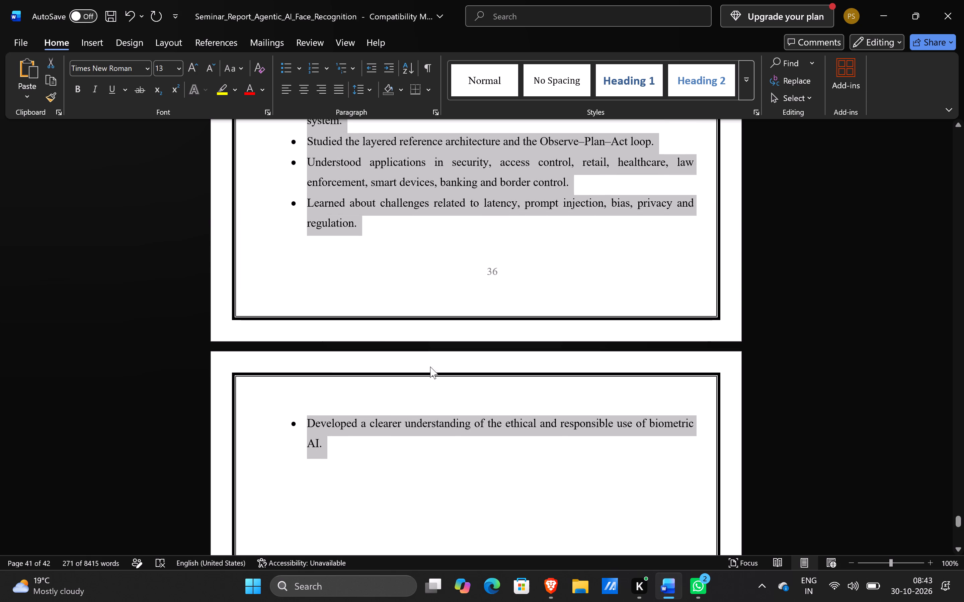
left_click(309, 390)
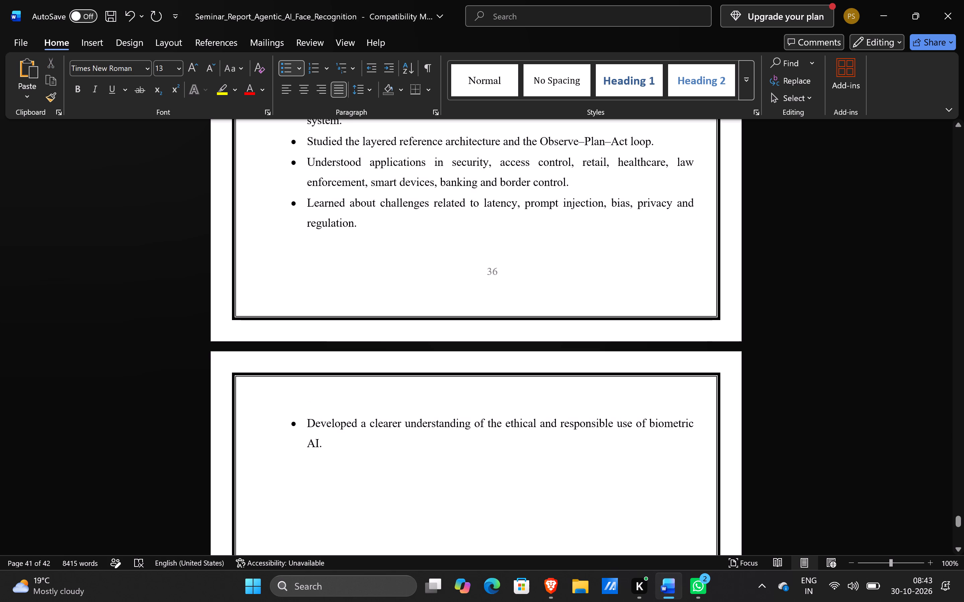
left_click_drag(307, 421, 354, 455)
key("BackSpace")
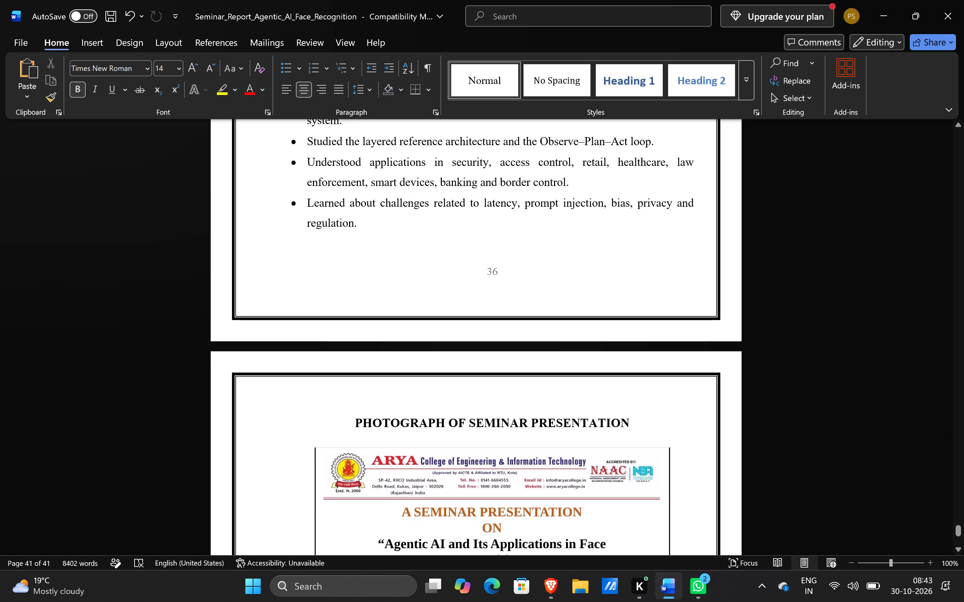
scroll(480, 374, "down", 7)
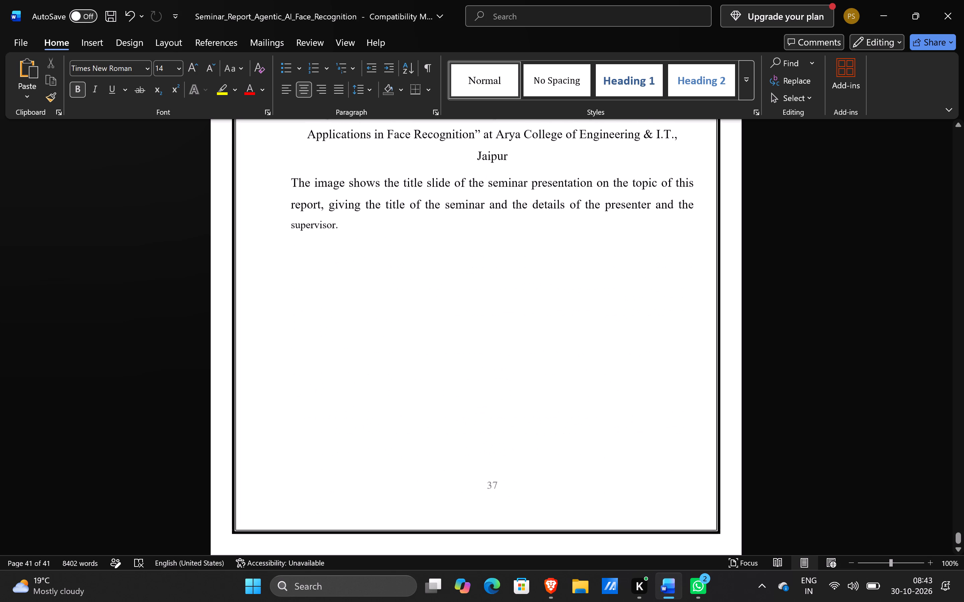
right_click(480, 374)
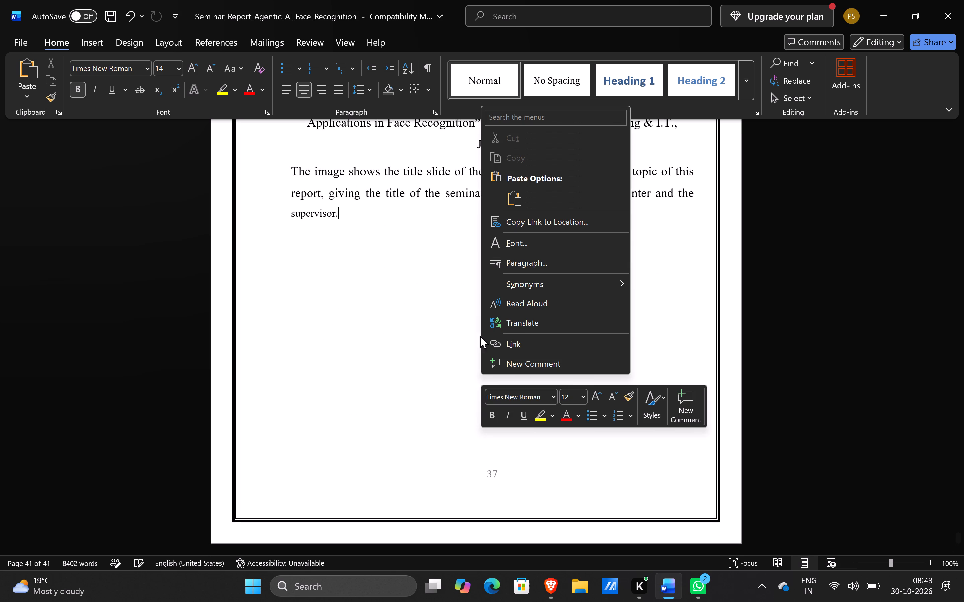
left_click(420, 402)
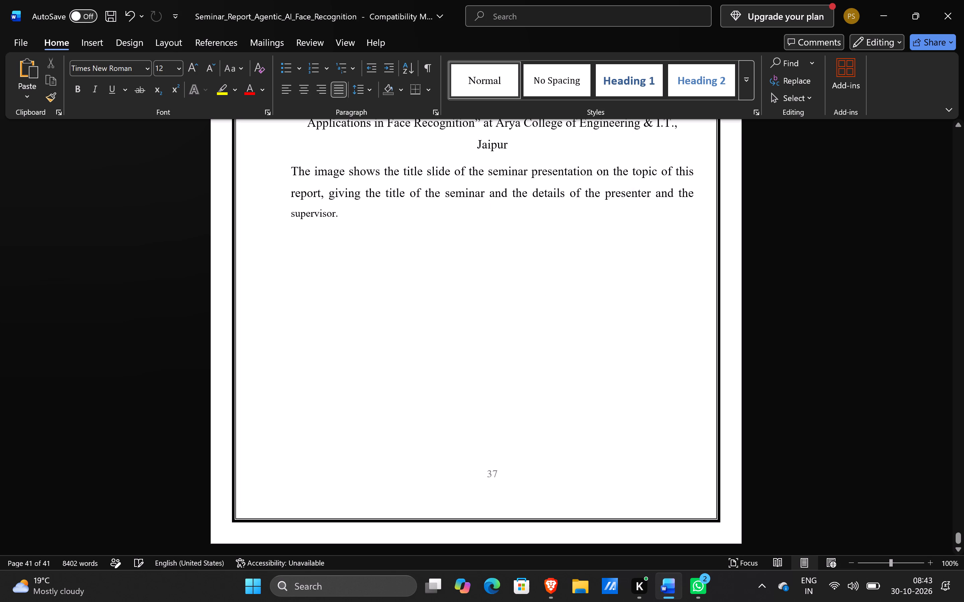
scroll(493, 272, "up", 7)
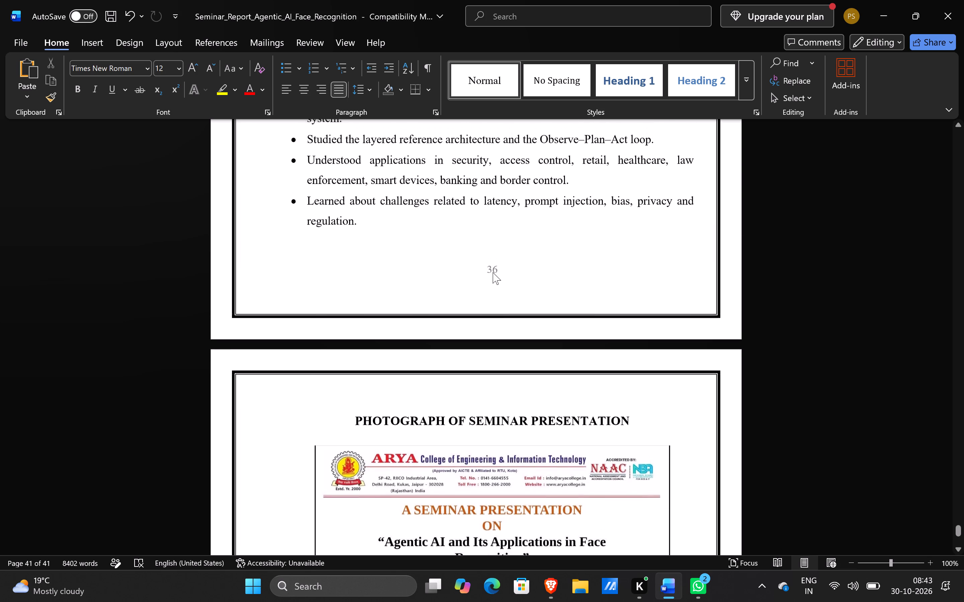
scroll(493, 272, "up", 4)
scroll(493, 272, "down", 2)
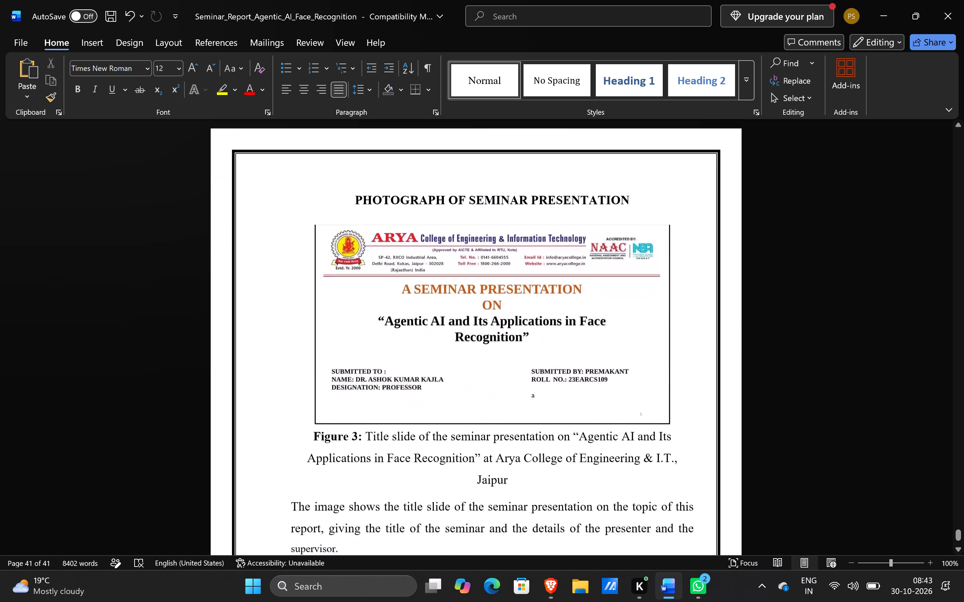
scroll(493, 272, "down", 1)
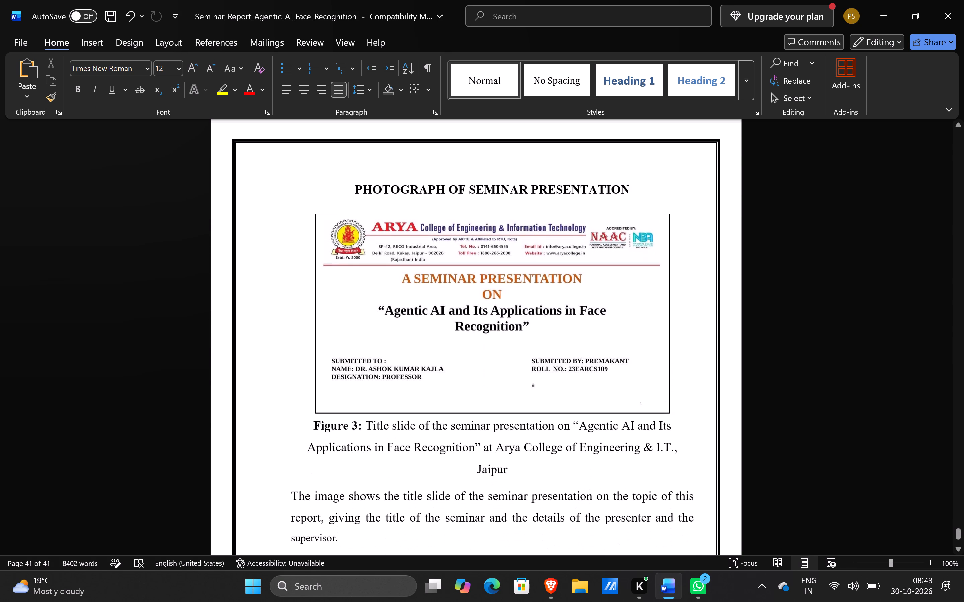
scroll(493, 272, "down", 2)
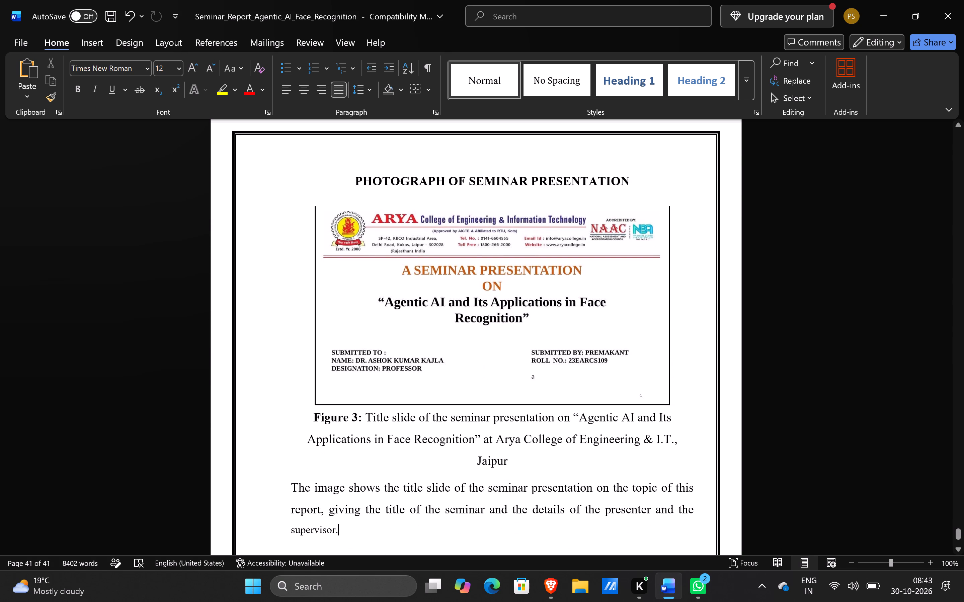
left_click(461, 298)
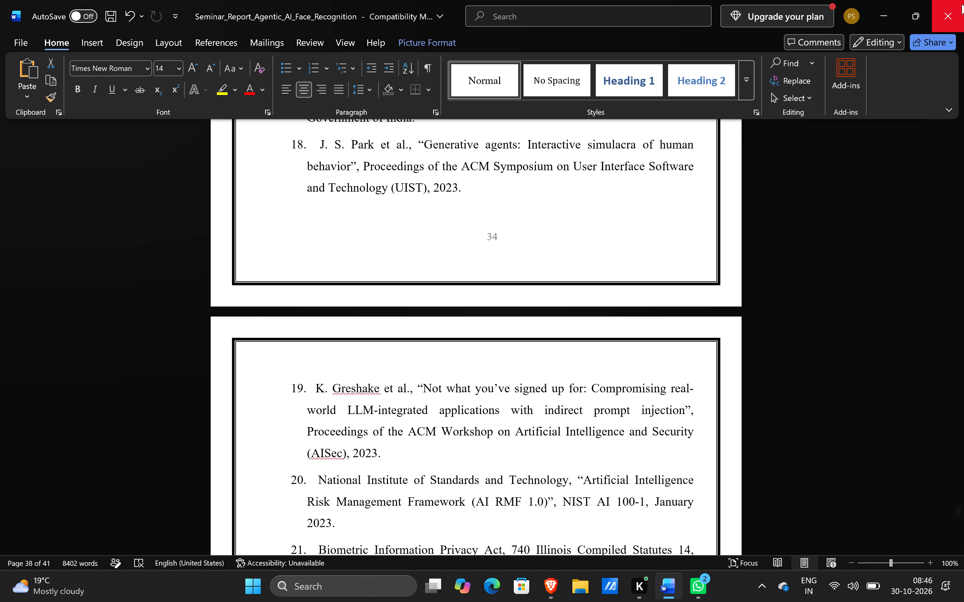
left_click(962, 4)
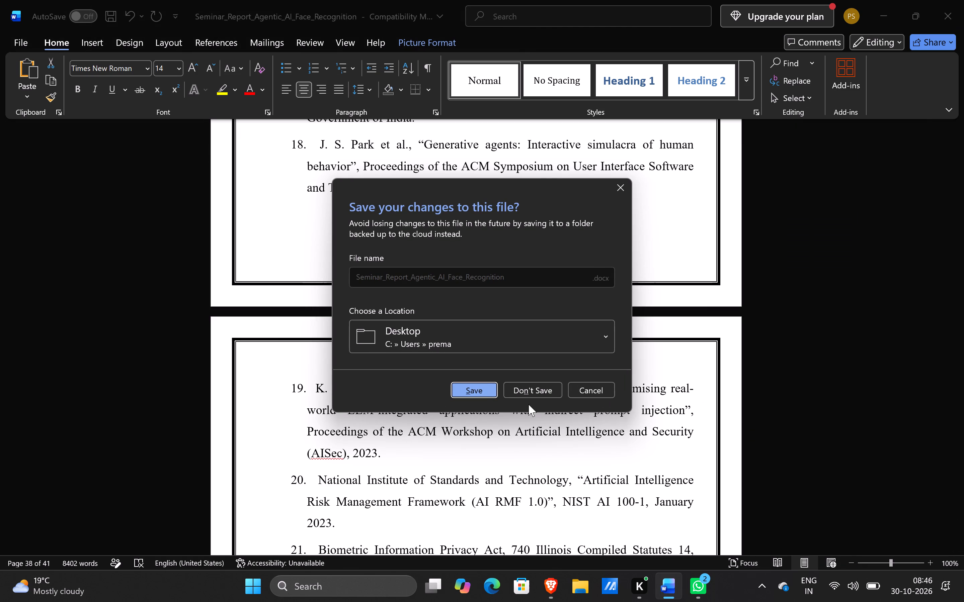
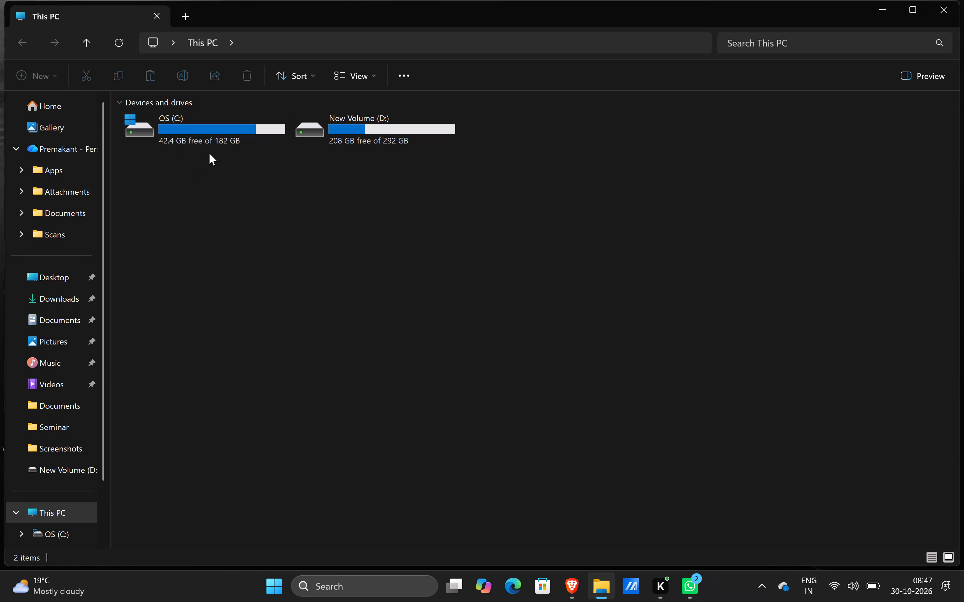
Open "Seminar_Report_Agentic_AI_Face_Recognition (1)_updated" from the Documents folder in Word and enable editing.
left_click(68, 297)
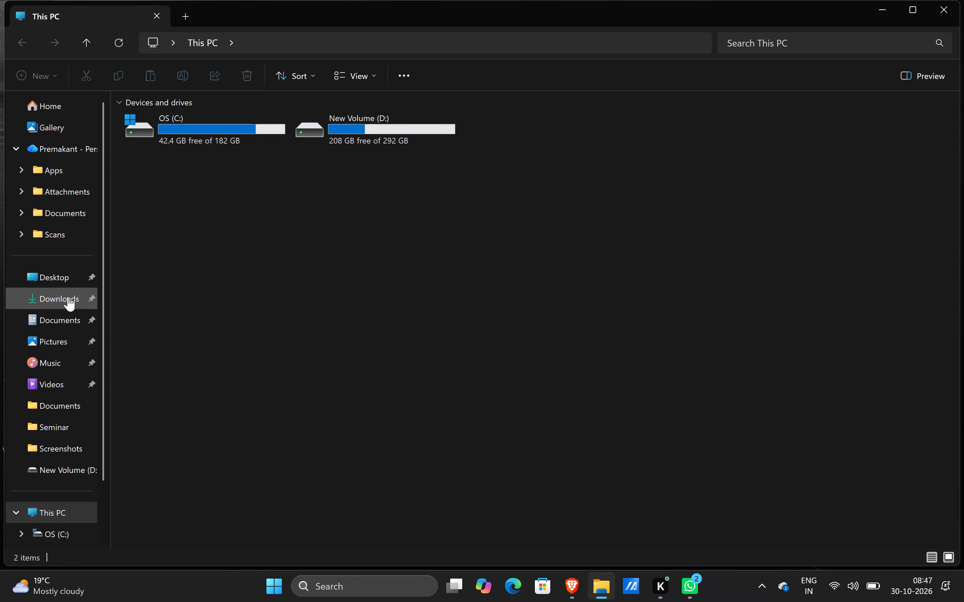
left_click(64, 317)
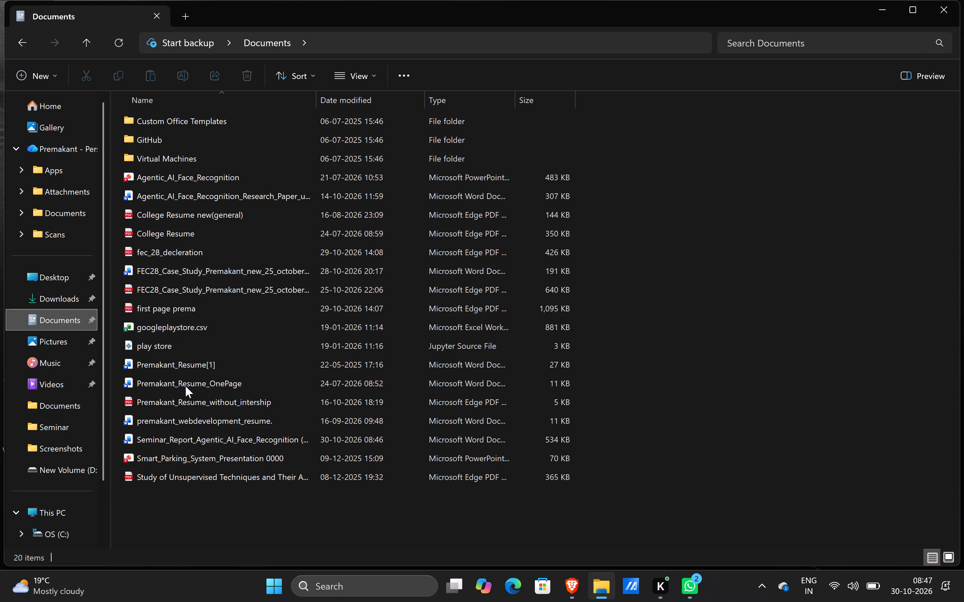
double_click(189, 441)
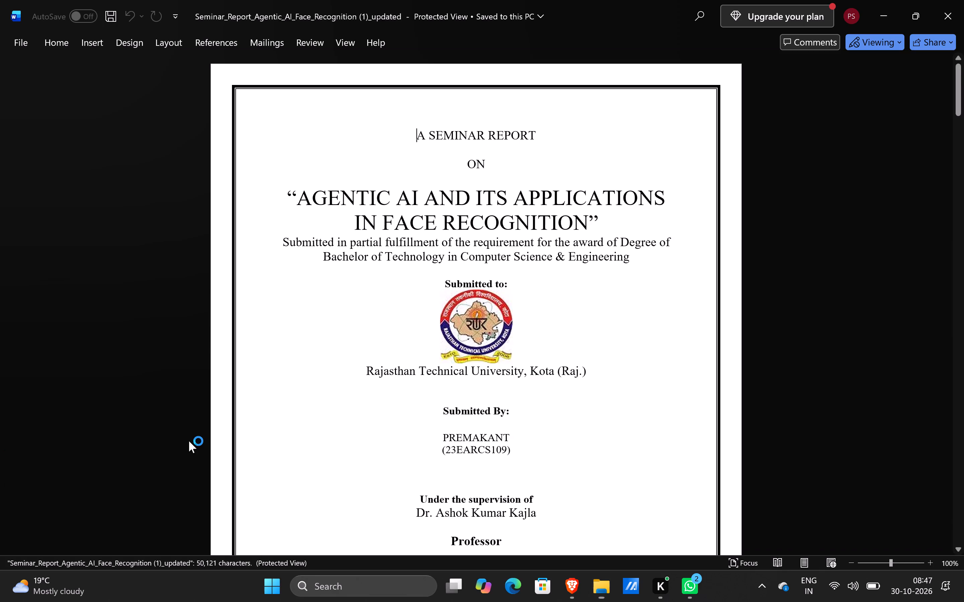
scroll(504, 388, "down", 1)
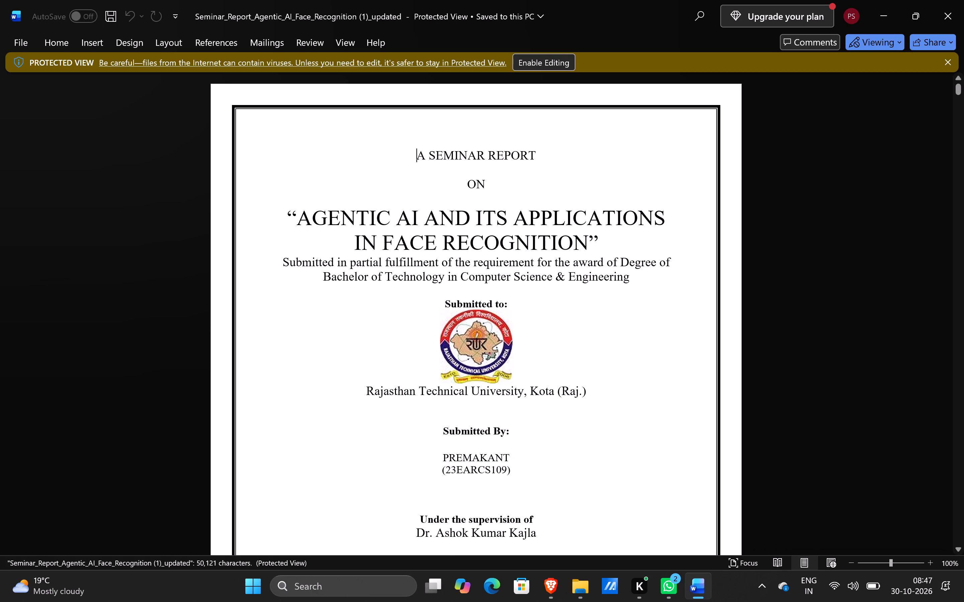
scroll(504, 388, "down", 1)
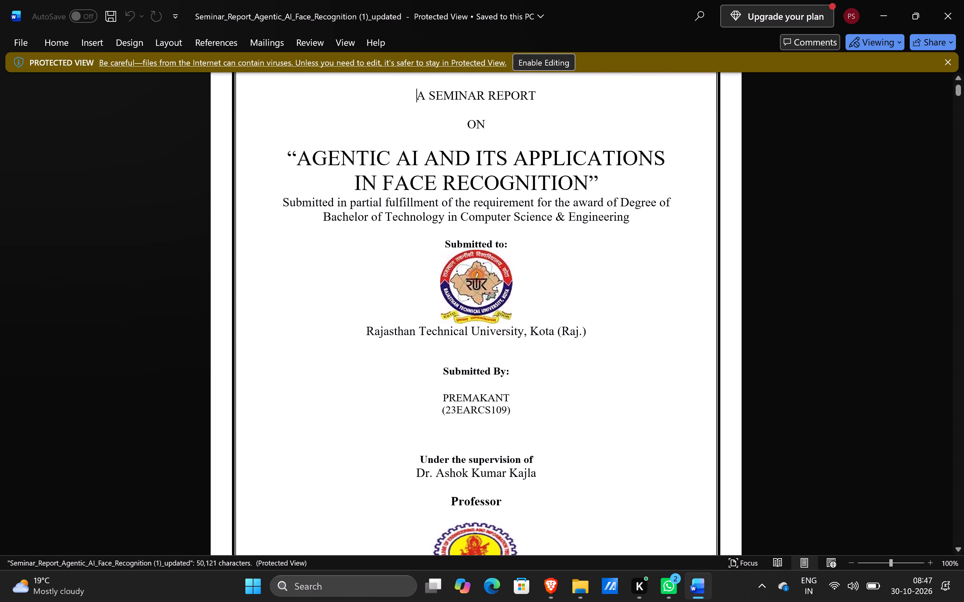
left_click_drag(292, 157, 593, 188)
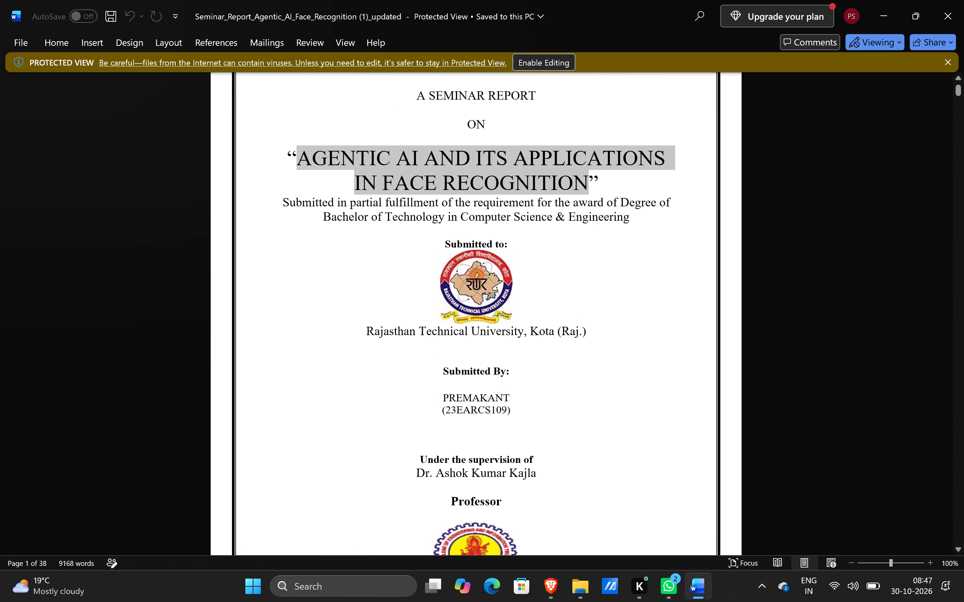
left_click_drag(593, 188, 594, 188)
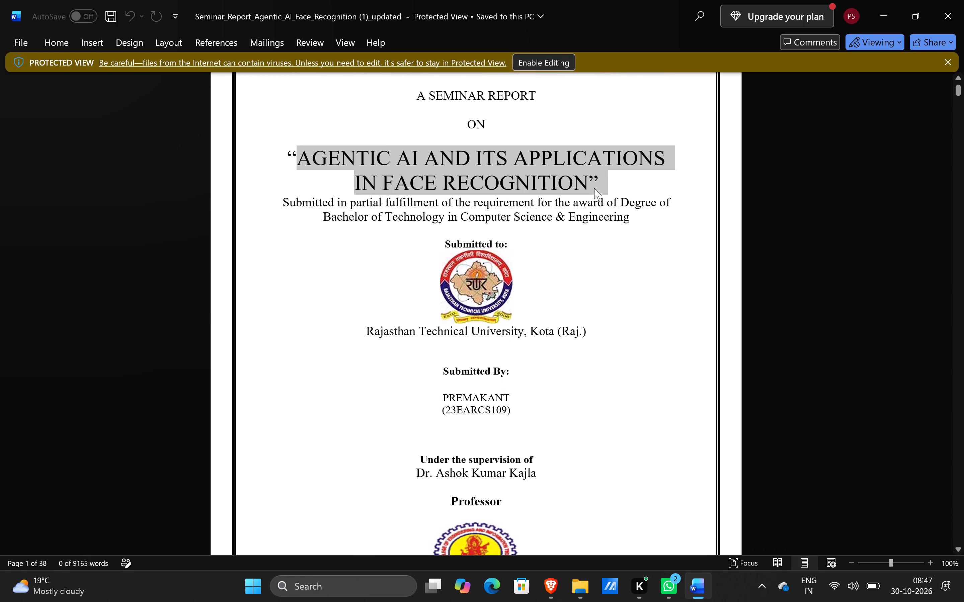
left_click(547, 57)
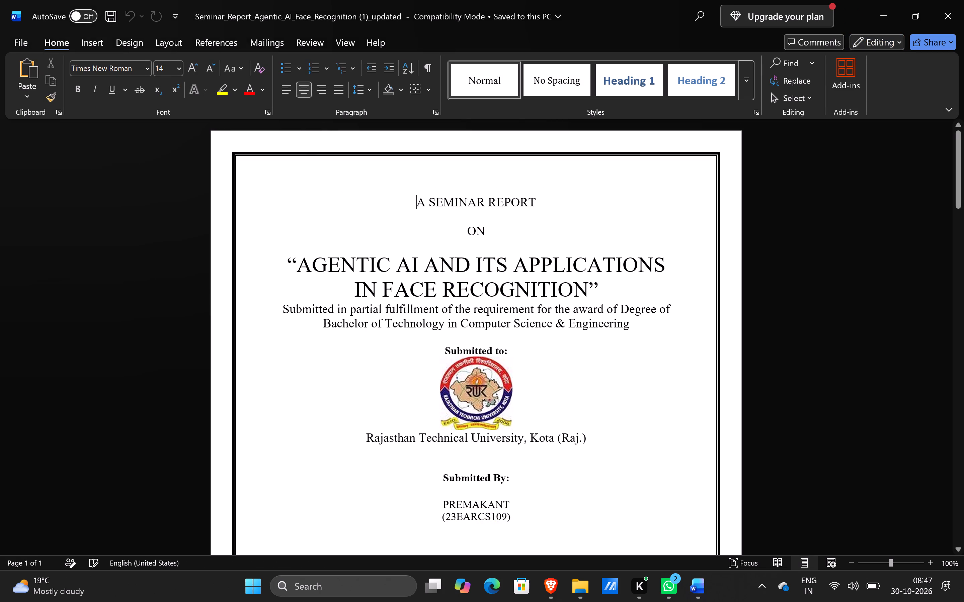
Set the report title "AGENTIC AI AND ITS APPLICATIONS IN FACE RECOGNITION" on the cover page to font size 23.
left_click_drag(279, 263, 568, 300)
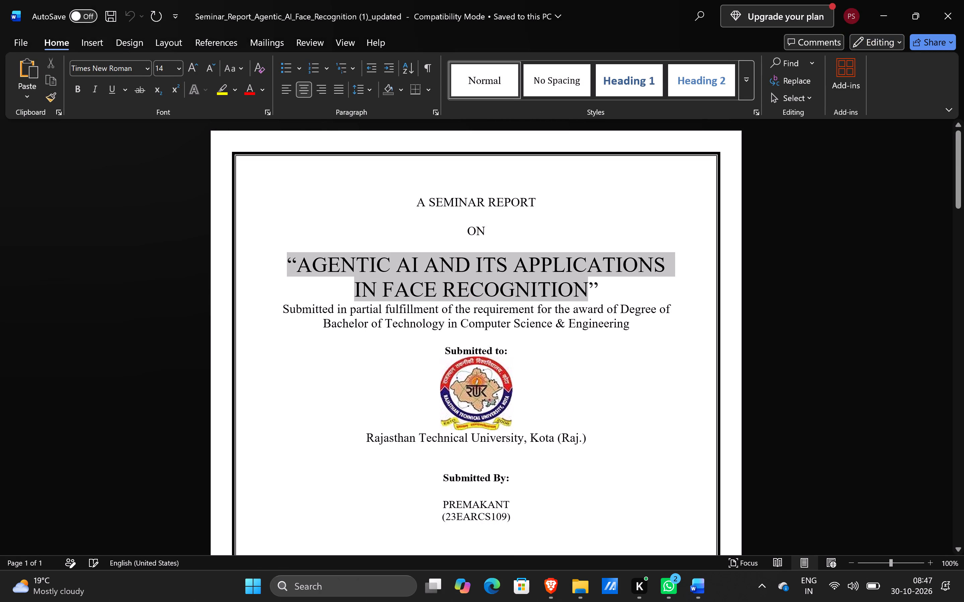
left_click_drag(568, 300, 596, 294)
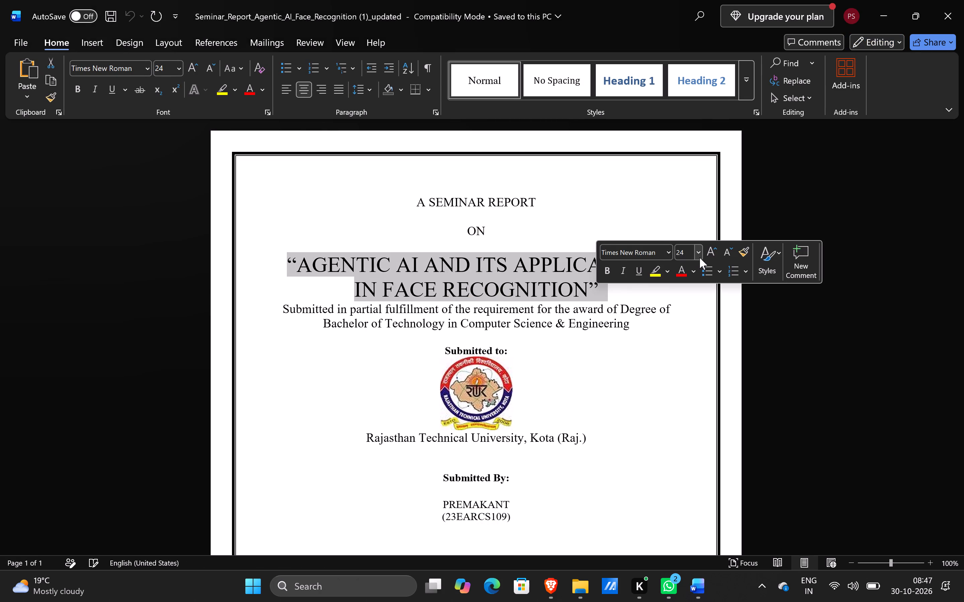
left_click(692, 255)
type("23")
key("Return")
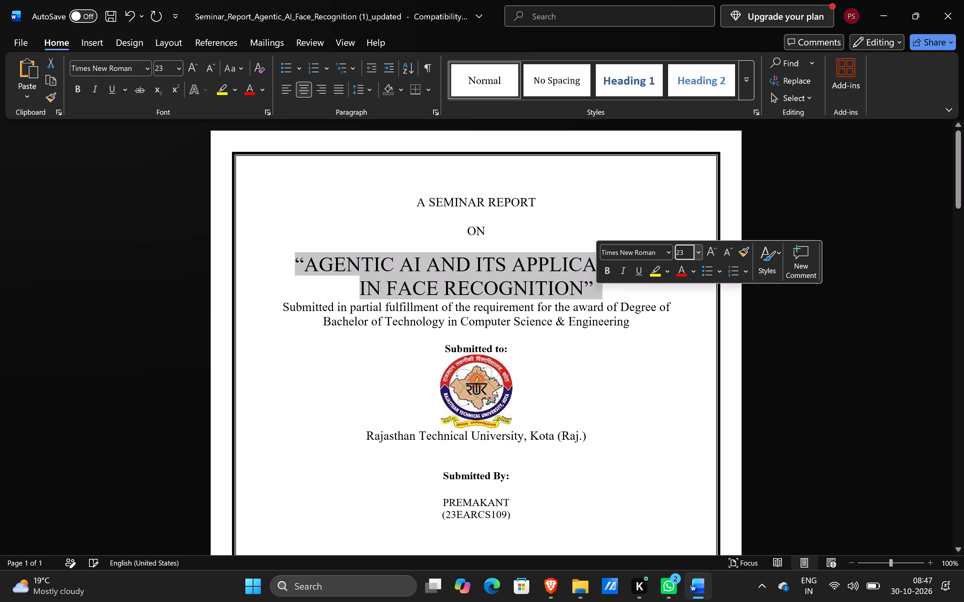
Set the "A SEMINAR REPORT" and "ON" lines above the cover title to font size 16.
left_click_drag(418, 202, 523, 231)
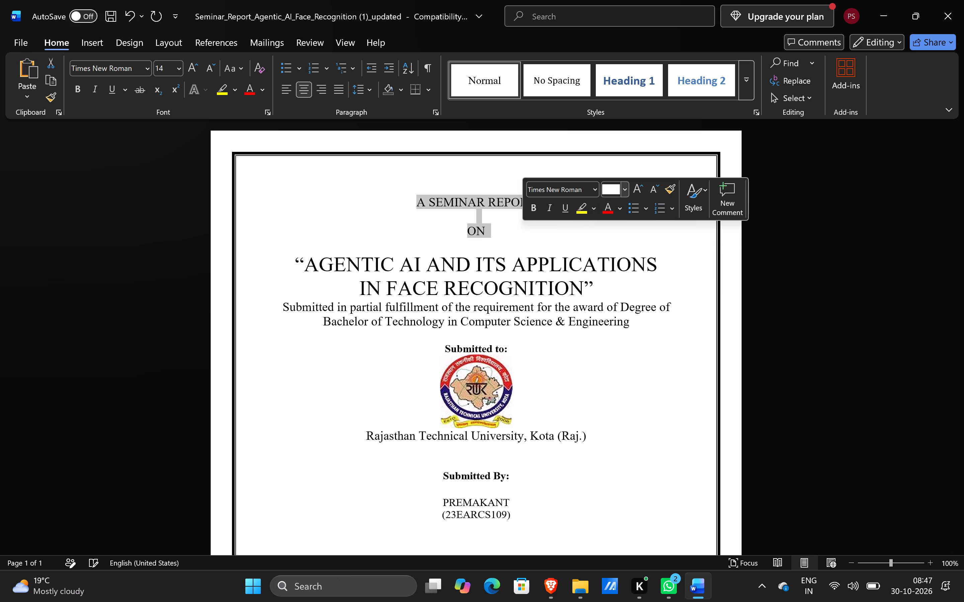
left_click(612, 189)
type("16")
key("Return")
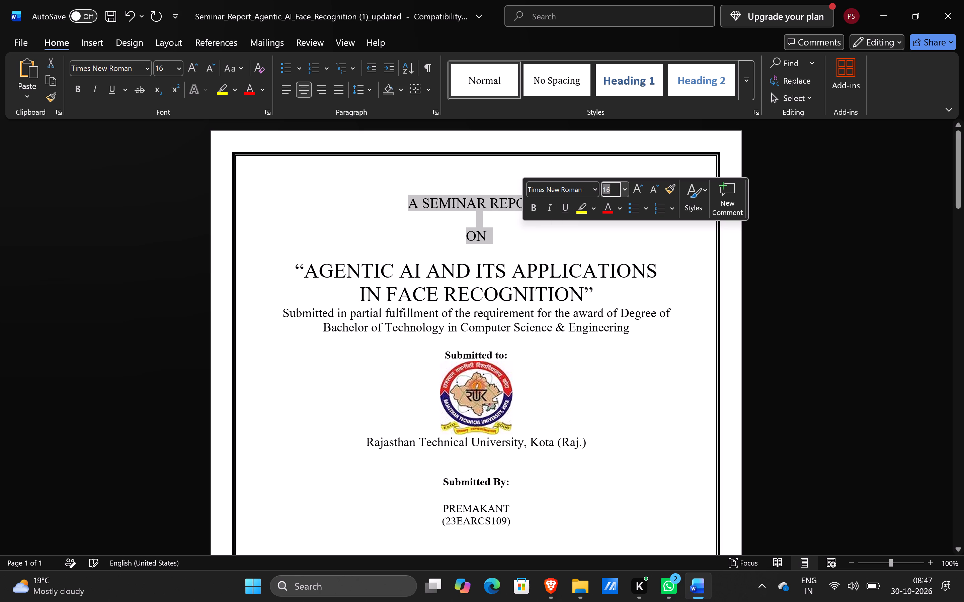
Set the department and "ACKNOWLEDGEMENT" headings on the acknowledgement page to font size 16.
scroll(488, 359, "down", 6)
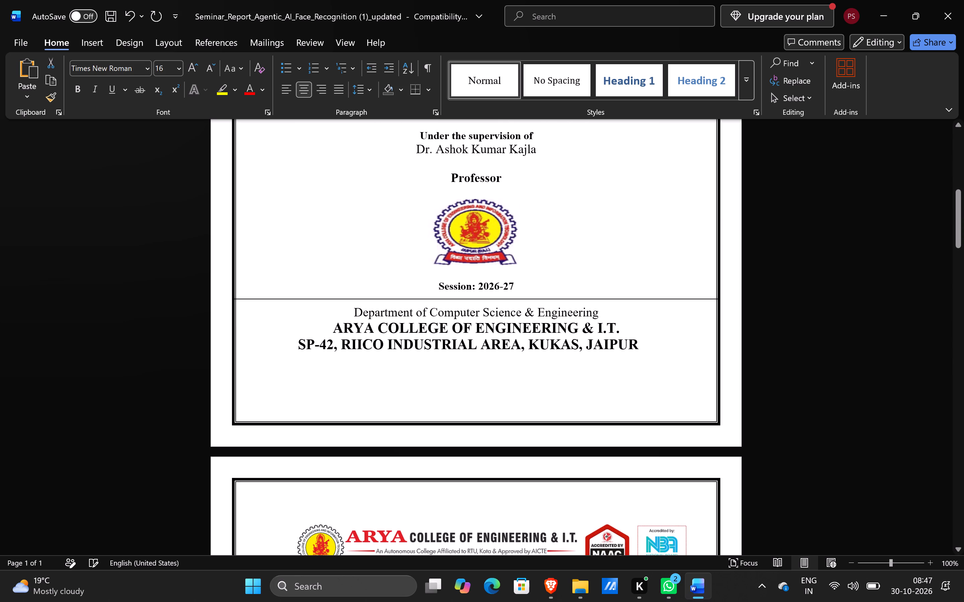
left_click_drag(335, 323, 626, 359)
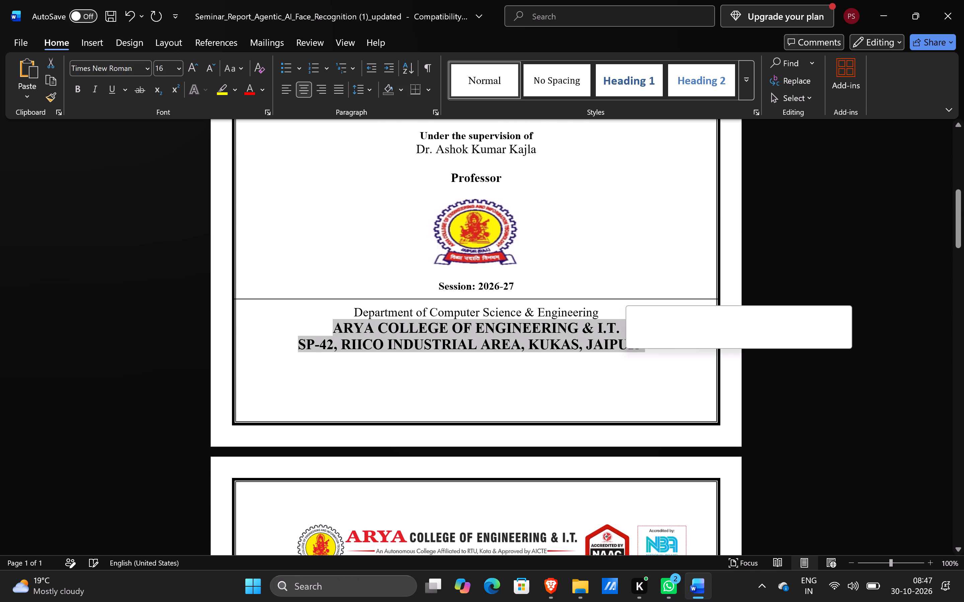
left_click(670, 230)
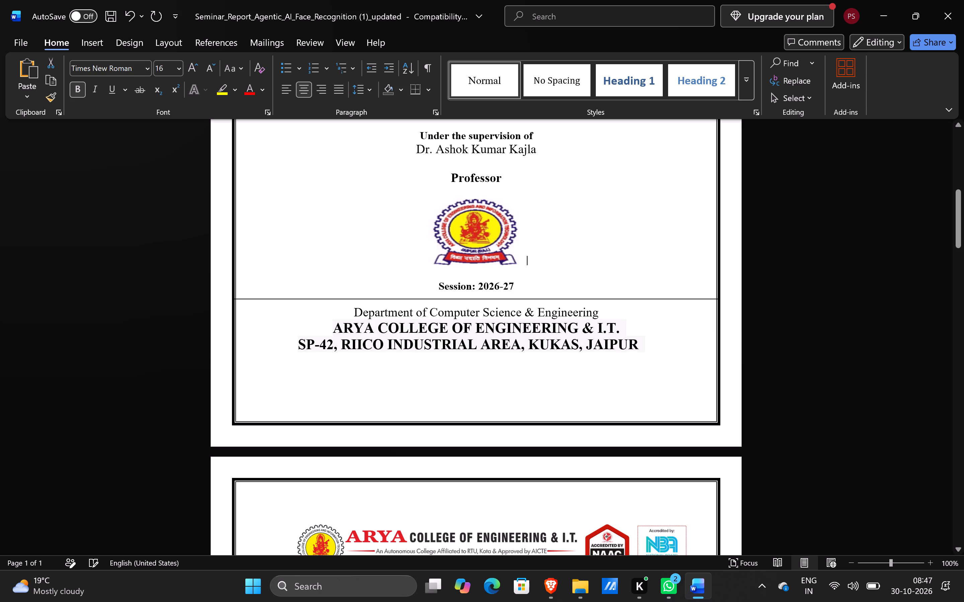
scroll(571, 459, "down", 4)
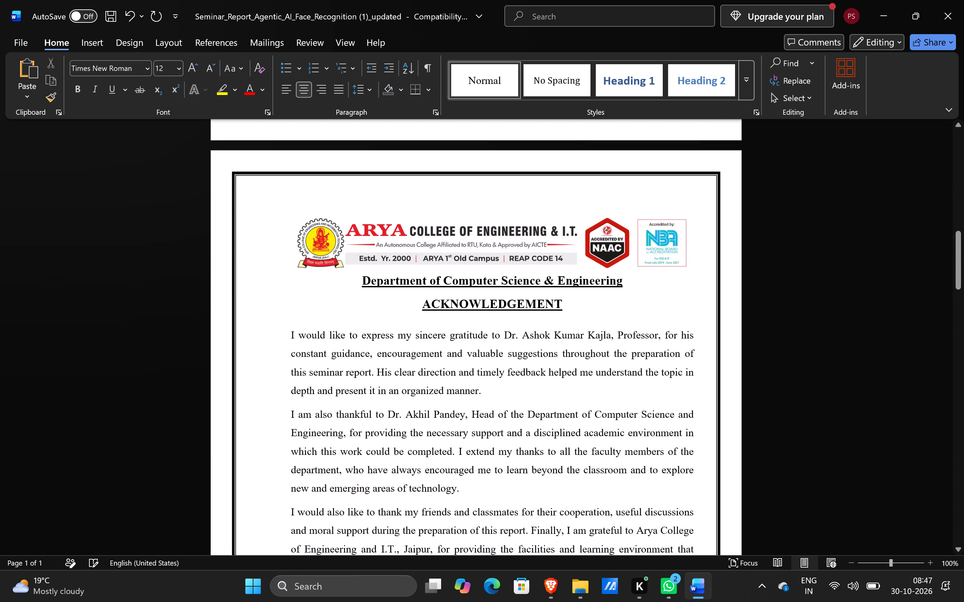
left_click_drag(356, 280, 611, 325)
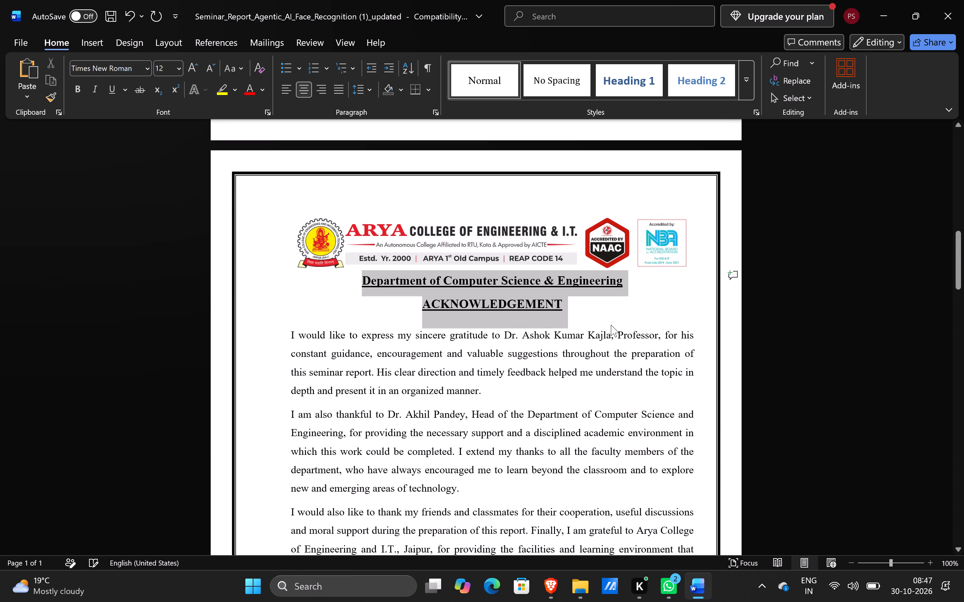
left_click(698, 286)
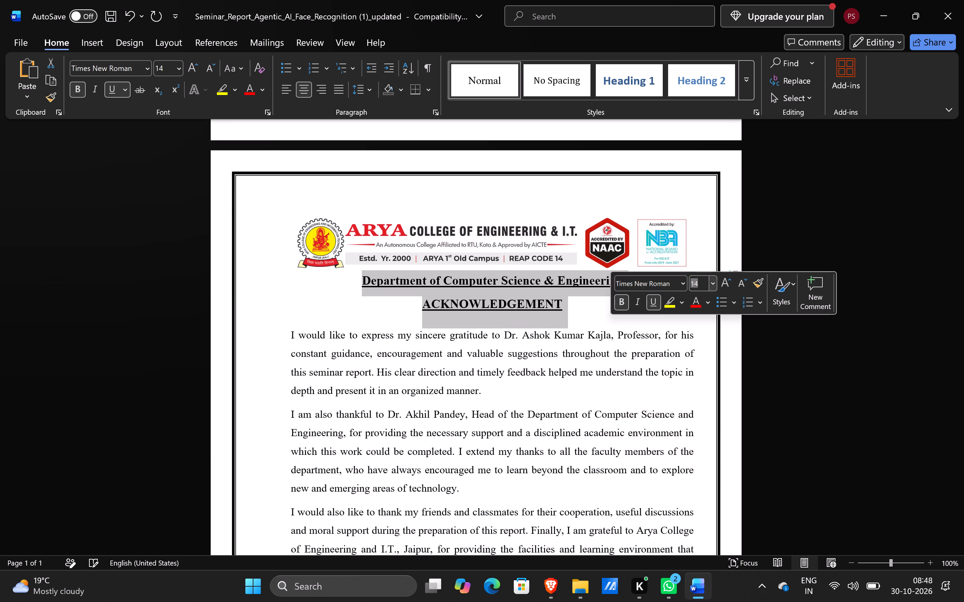
key("BackSpace")
type("16")
key("Return")
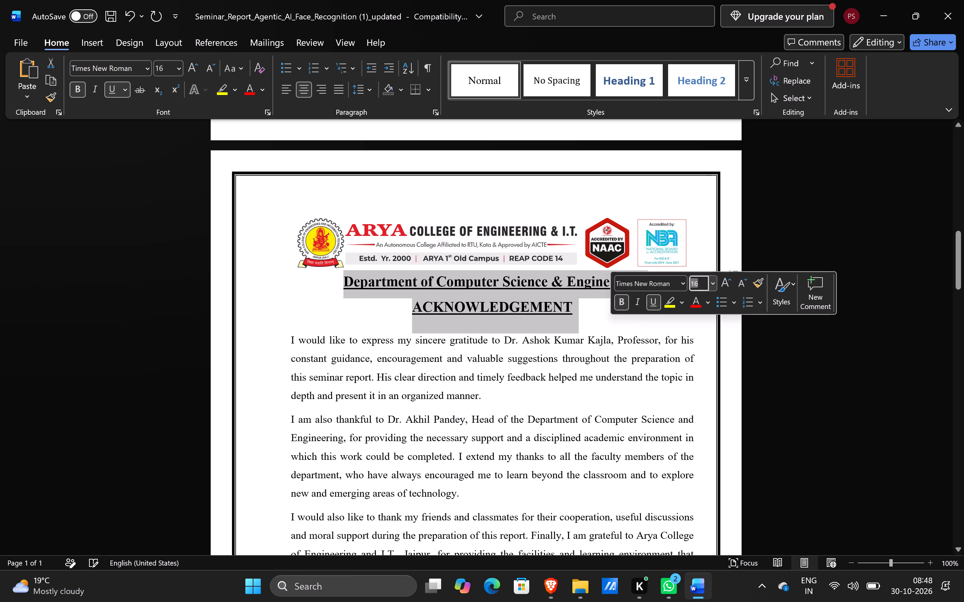
Give the college banner on the acknowledgement page tight text wrapping with a fixed position on the page.
left_click(457, 253)
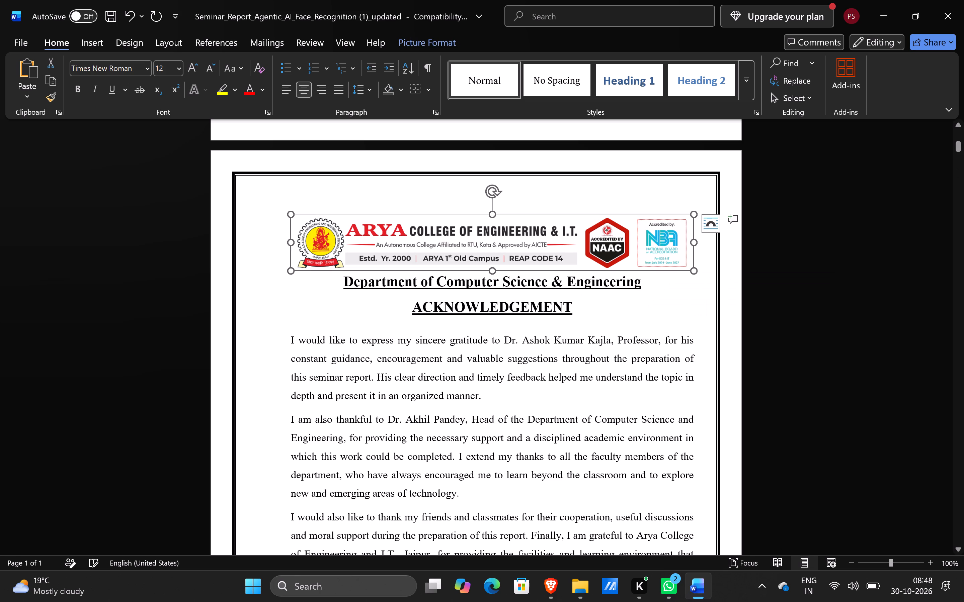
left_click(457, 253)
left_click(712, 225)
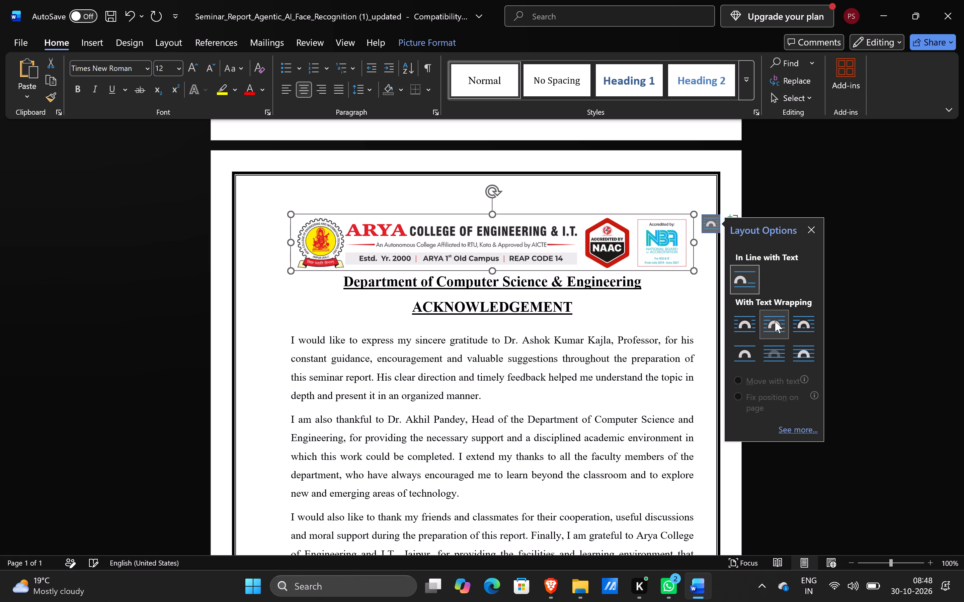
left_click(775, 321)
left_click(738, 398)
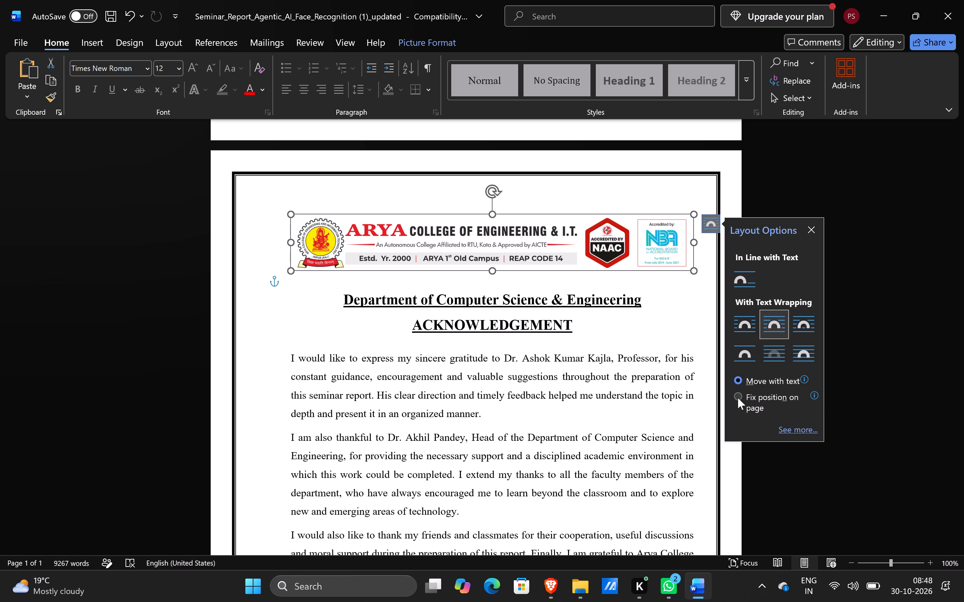
Move the college banner up against the top page border and widen it to span the border's full width.
left_click_drag(508, 258, 502, 246)
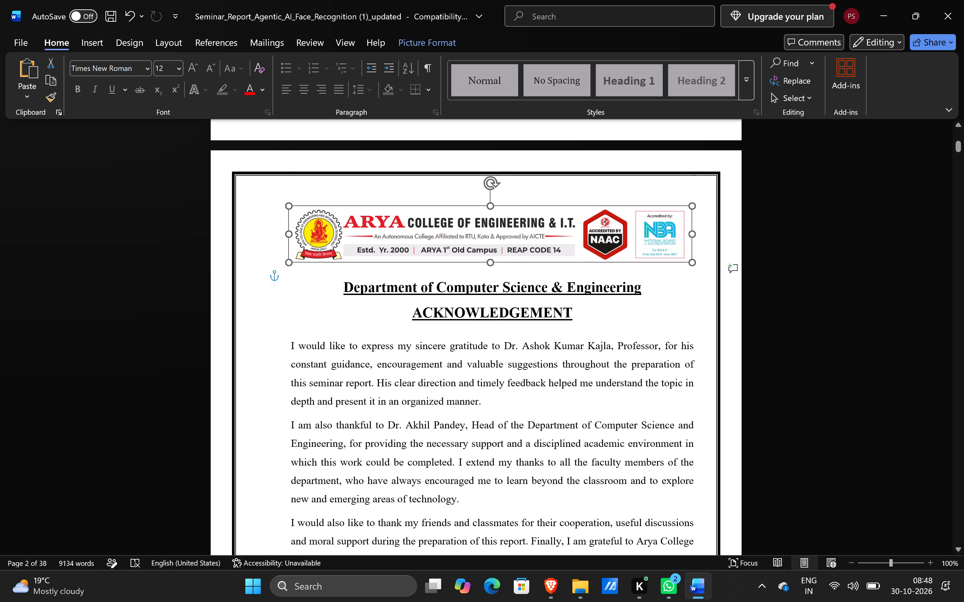
left_click_drag(502, 246, 491, 218)
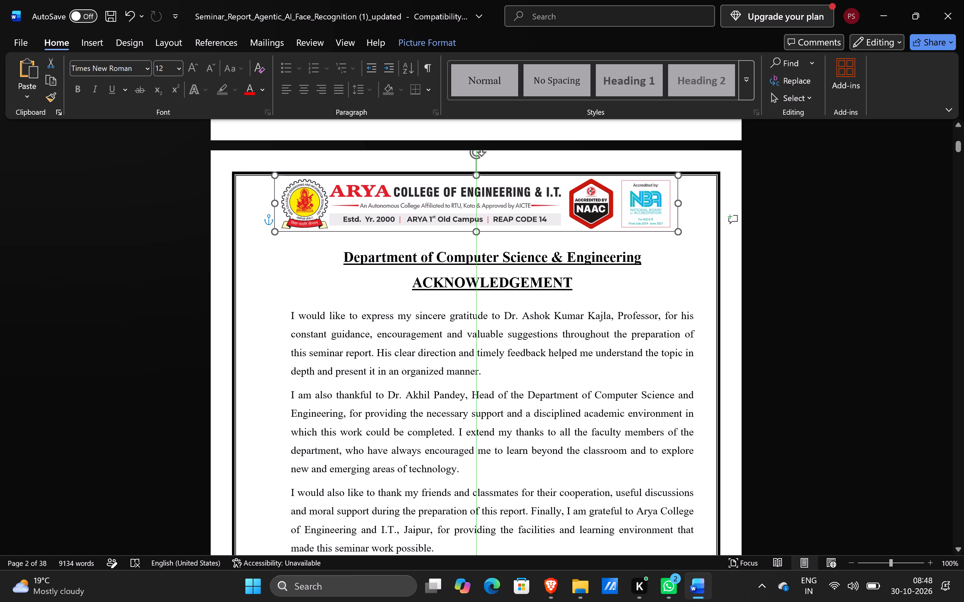
left_click_drag(491, 218, 491, 220)
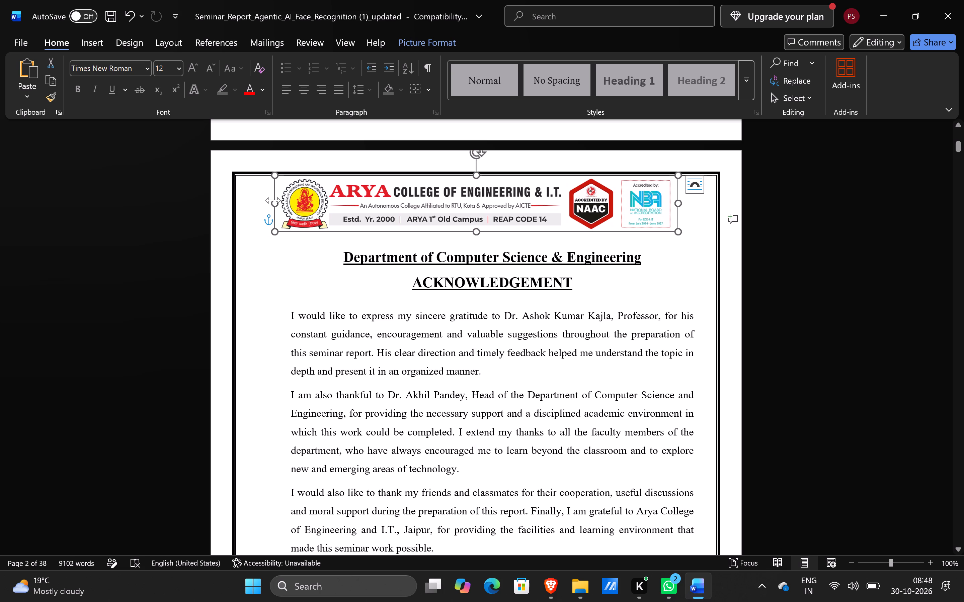
left_click_drag(273, 202, 239, 202)
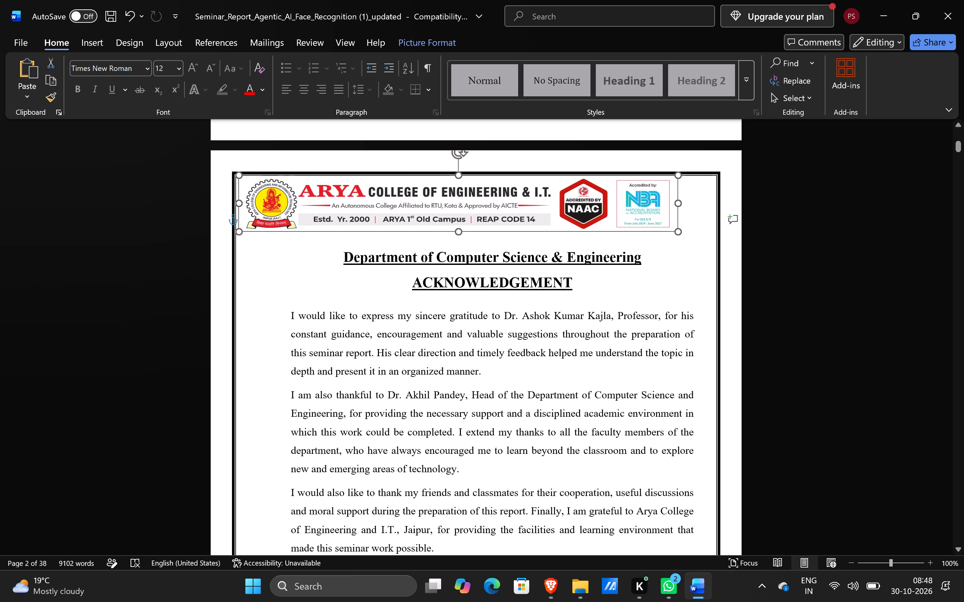
left_click_drag(239, 202, 237, 203)
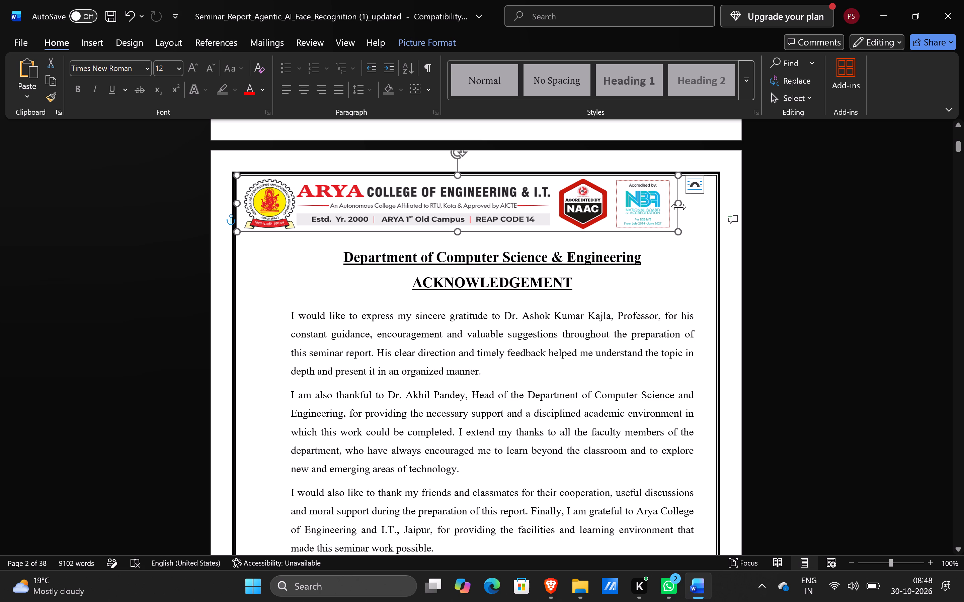
left_click_drag(679, 205, 720, 205)
left_click(698, 283)
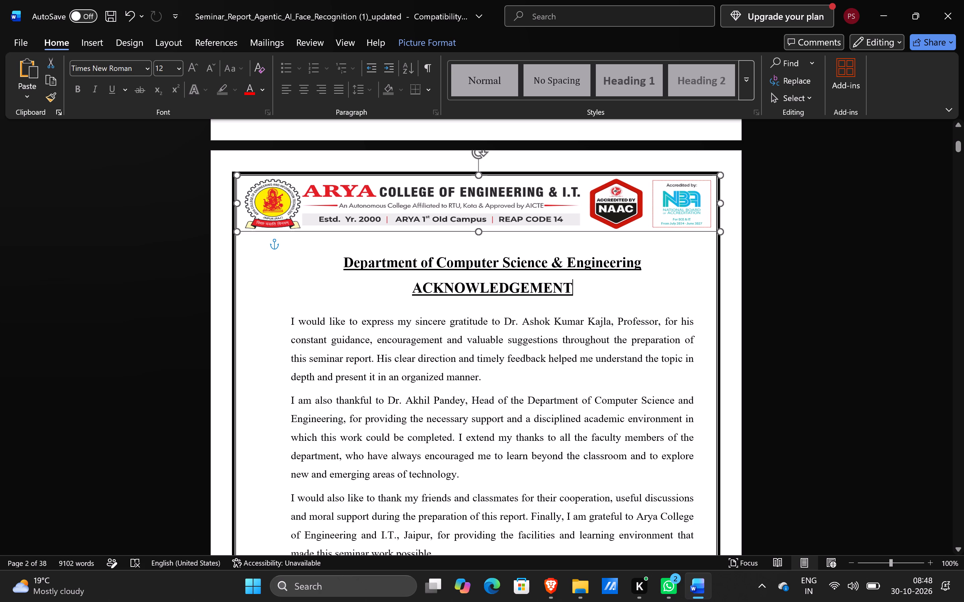
Set the "ABSTRACT" heading to font size 16.
scroll(540, 350, "down", 4)
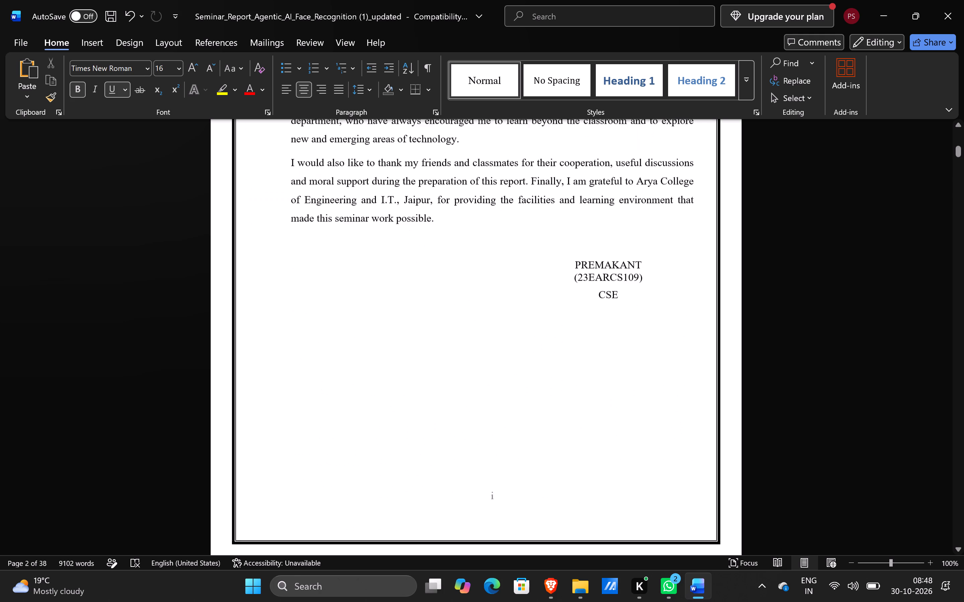
scroll(540, 350, "down", 3)
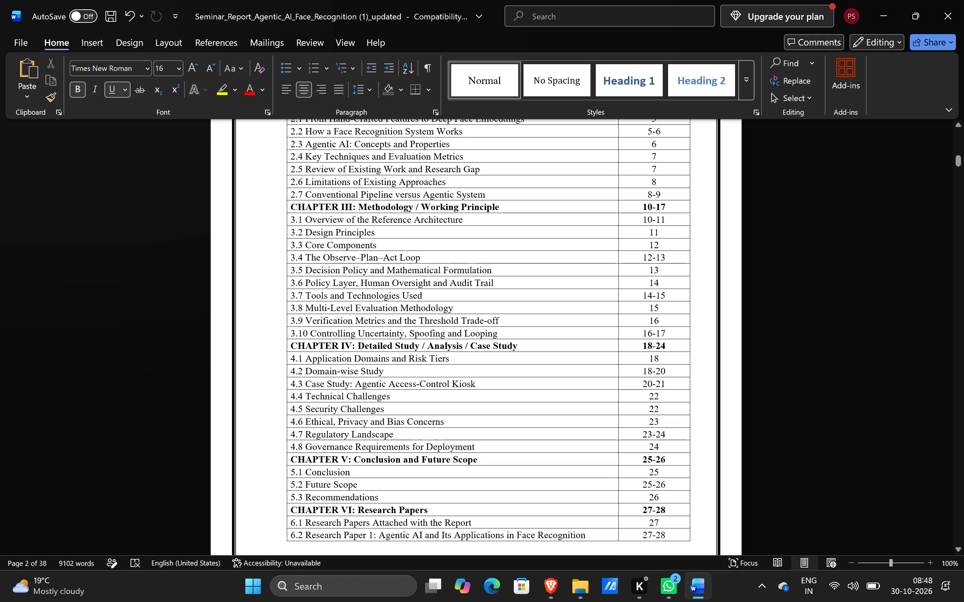
scroll(540, 350, "down", 7)
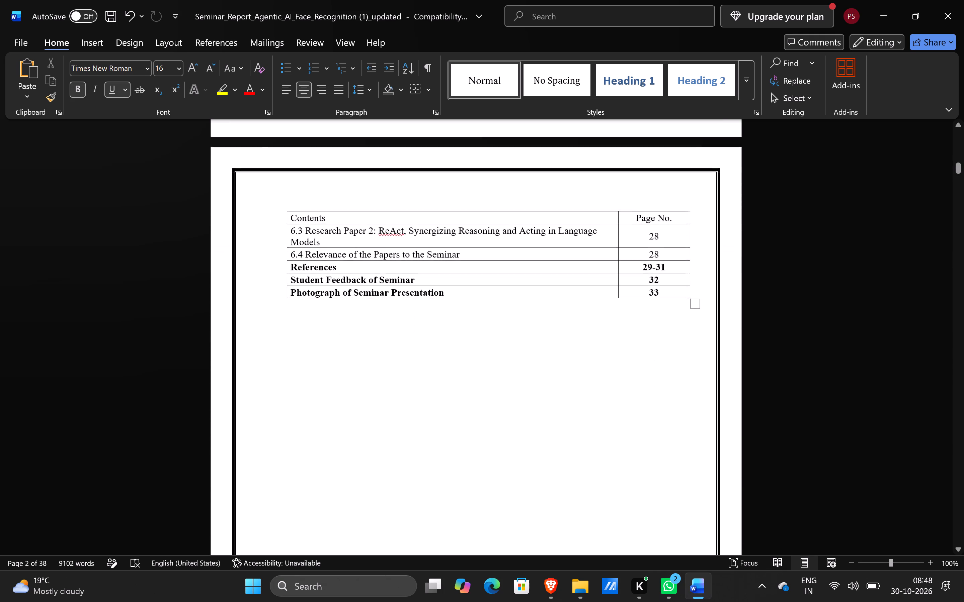
scroll(540, 350, "down", 2)
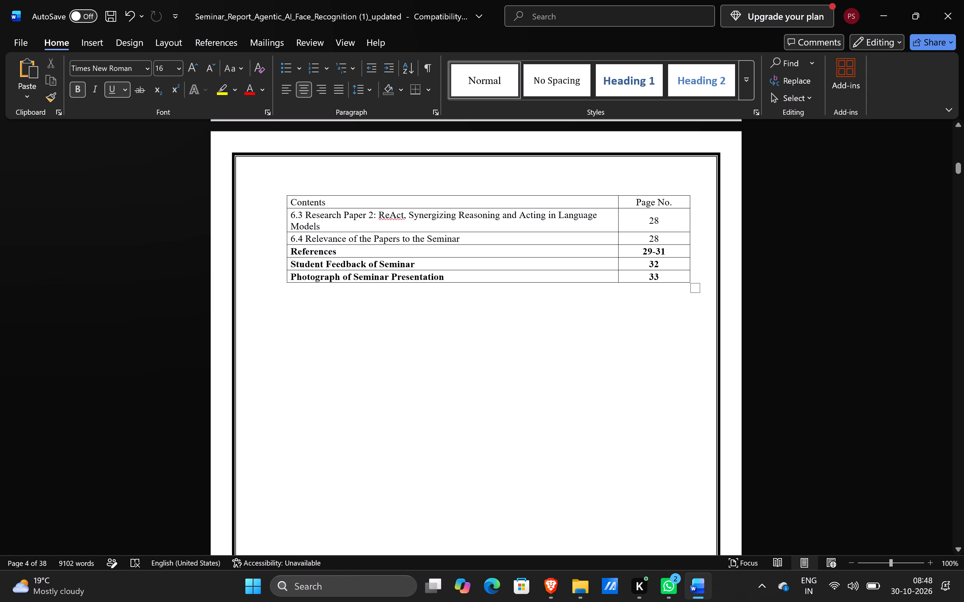
scroll(540, 350, "down", 5)
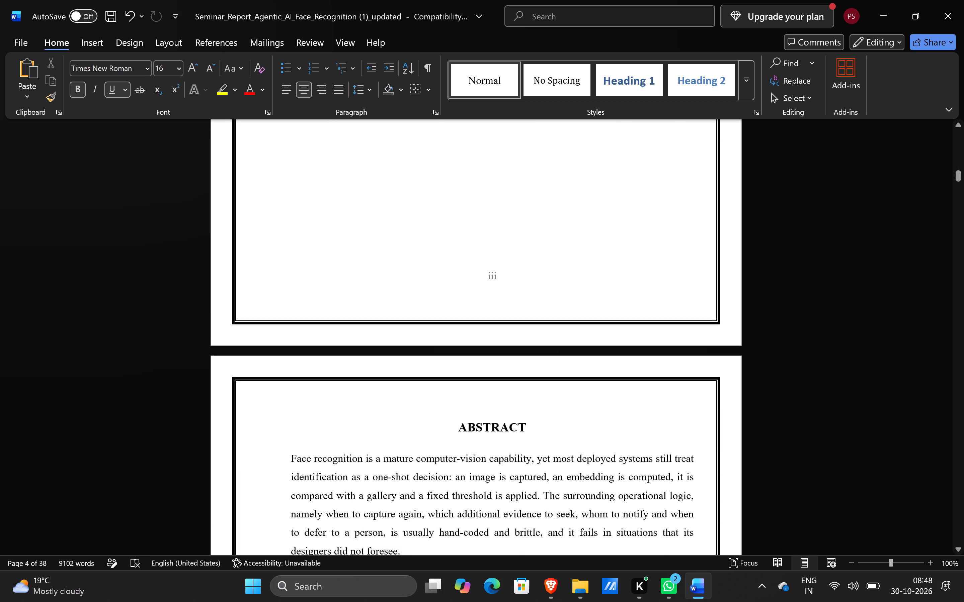
scroll(540, 350, "down", 1)
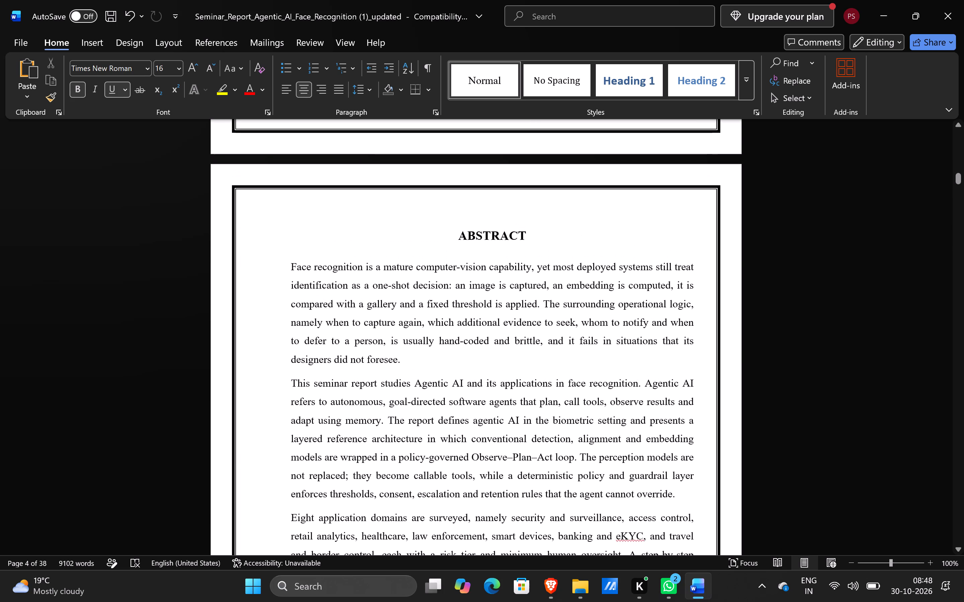
left_click_drag(457, 234, 541, 245)
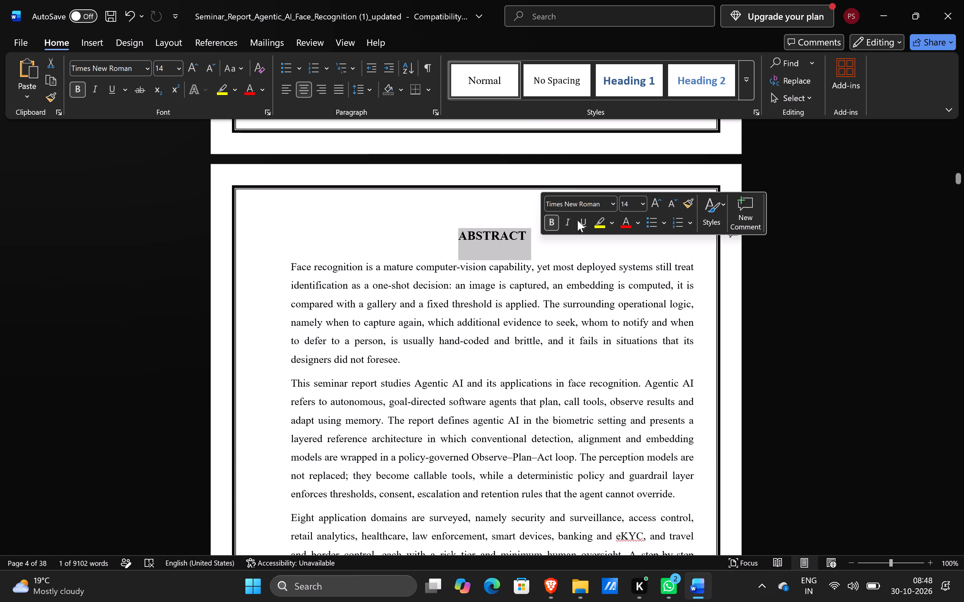
left_click(642, 206)
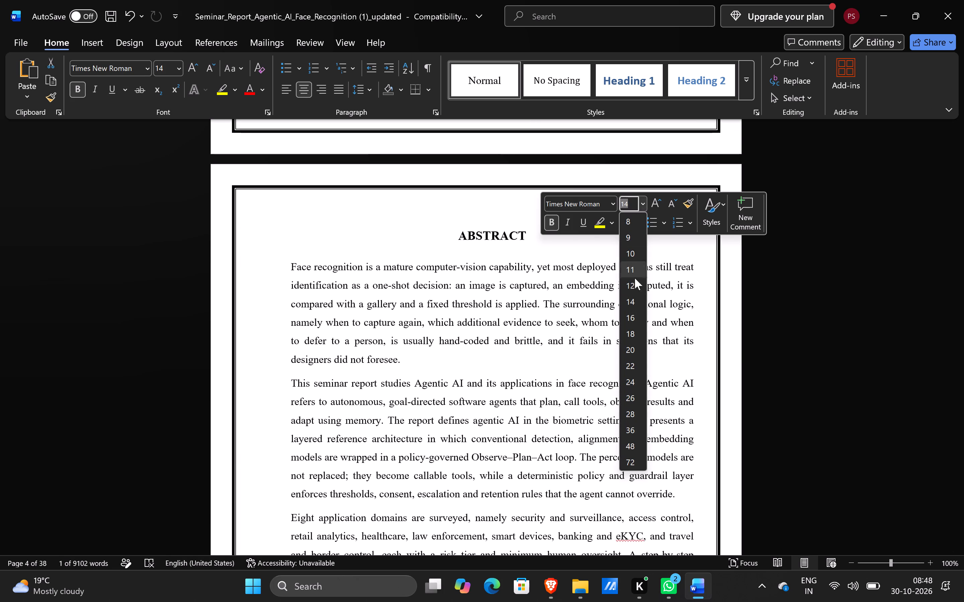
left_click(634, 317)
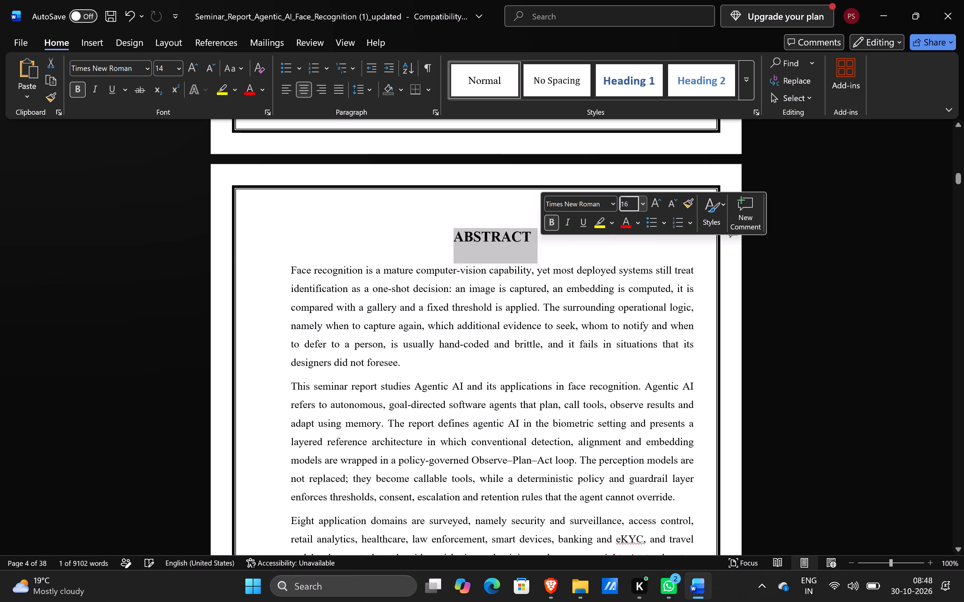
Set the "CHAPTER I" and "INTRODUCTION" heading lines to font size 16.
scroll(468, 341, "down", 6)
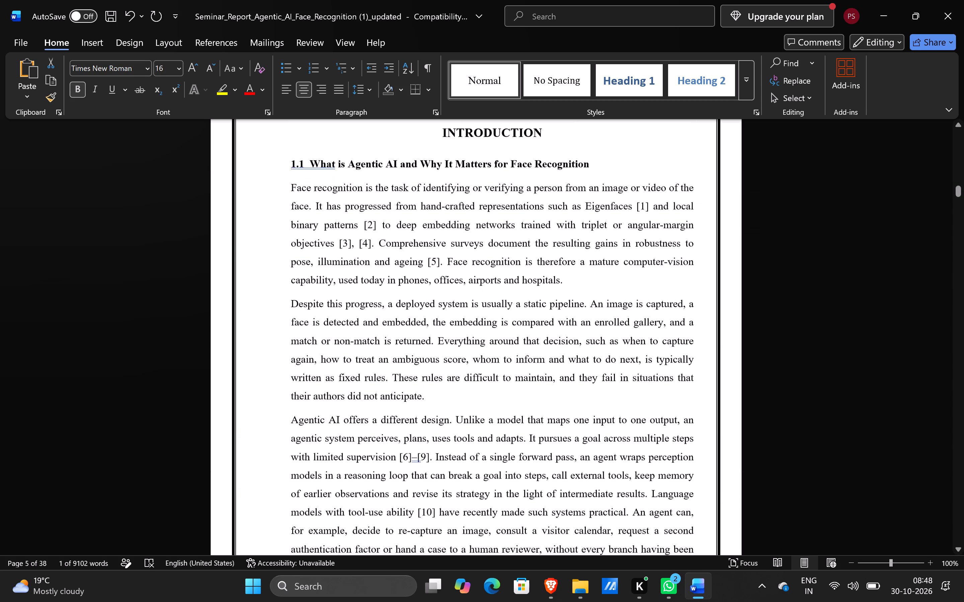
scroll(468, 341, "down", 1)
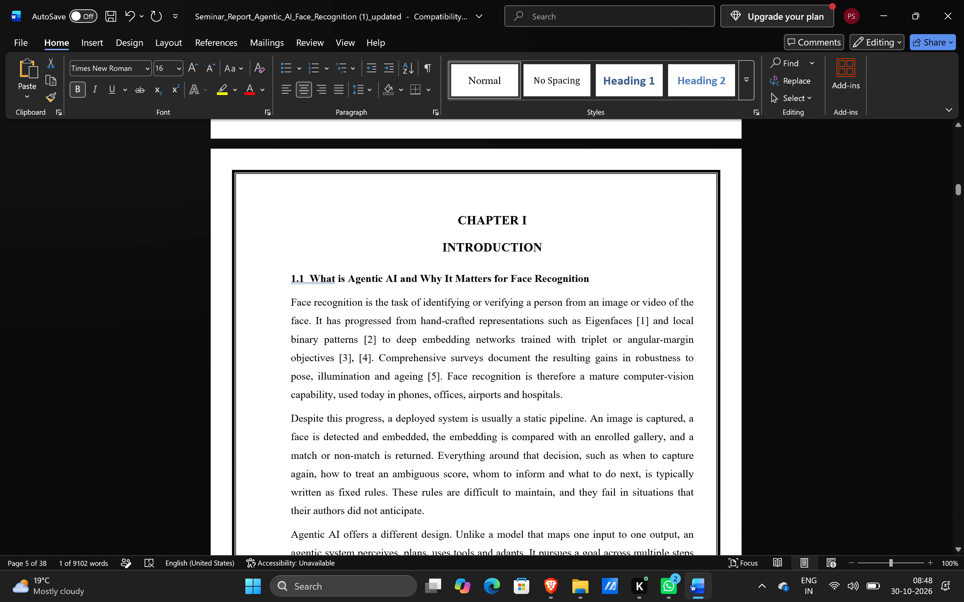
left_click_drag(456, 218, 546, 255)
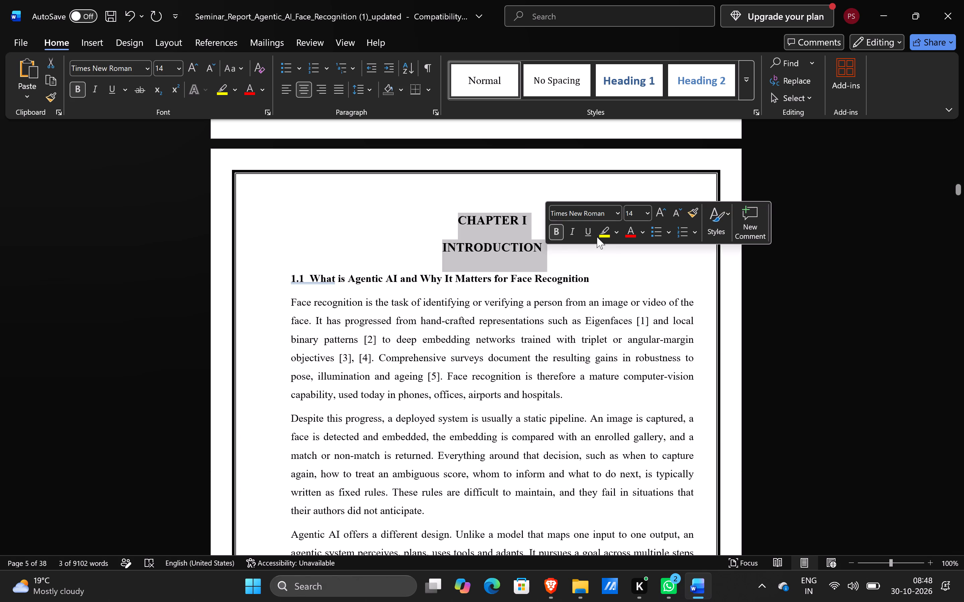
left_click(648, 212)
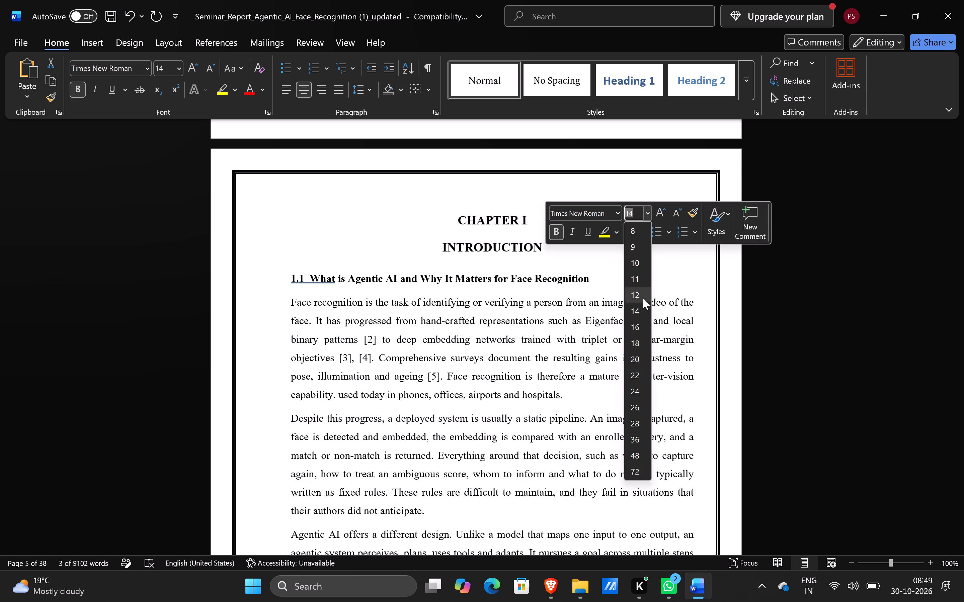
left_click(637, 326)
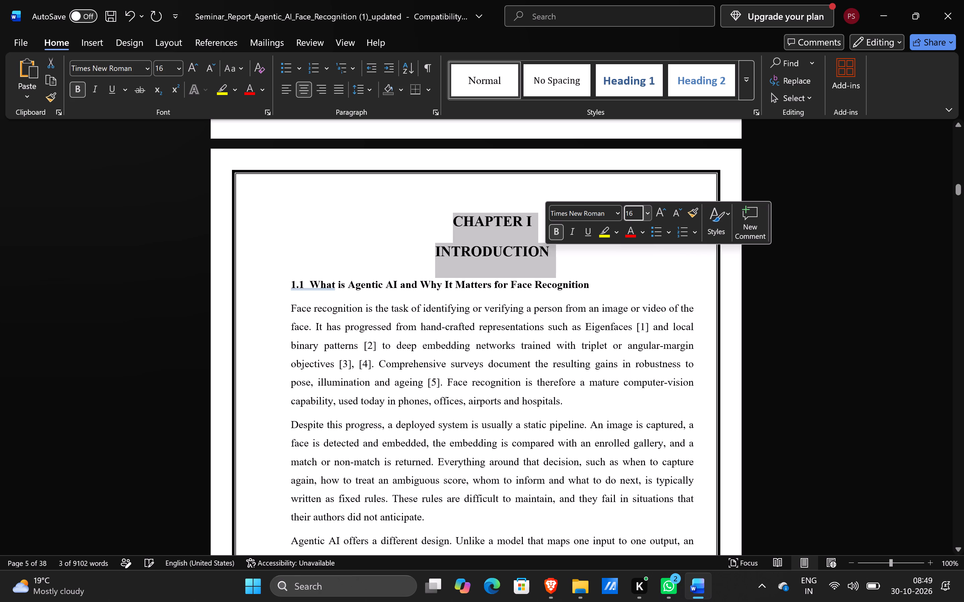
Set the "CHAPTER II" and "LITERATURE SURVEY / TOPIC BACKGROUND" heading lines to font size 16.
scroll(511, 379, "down", 7)
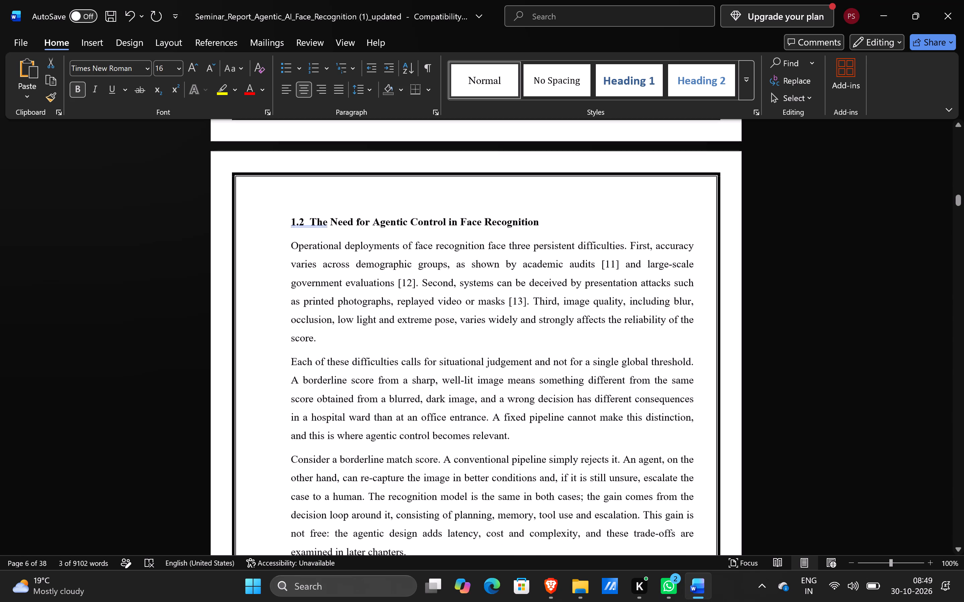
scroll(511, 379, "down", 9)
scroll(511, 379, "up", 2)
scroll(511, 379, "down", 5)
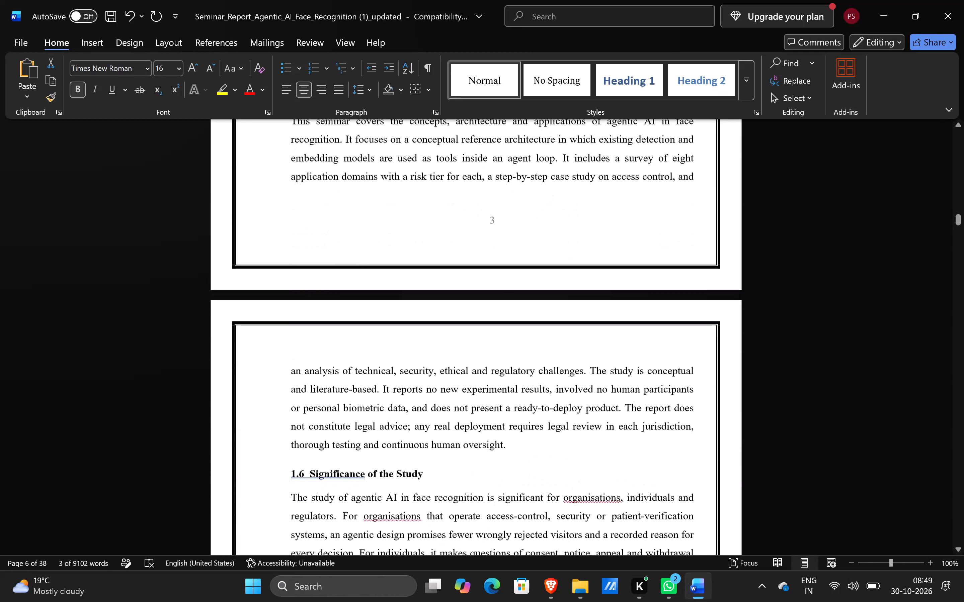
scroll(511, 379, "down", 6)
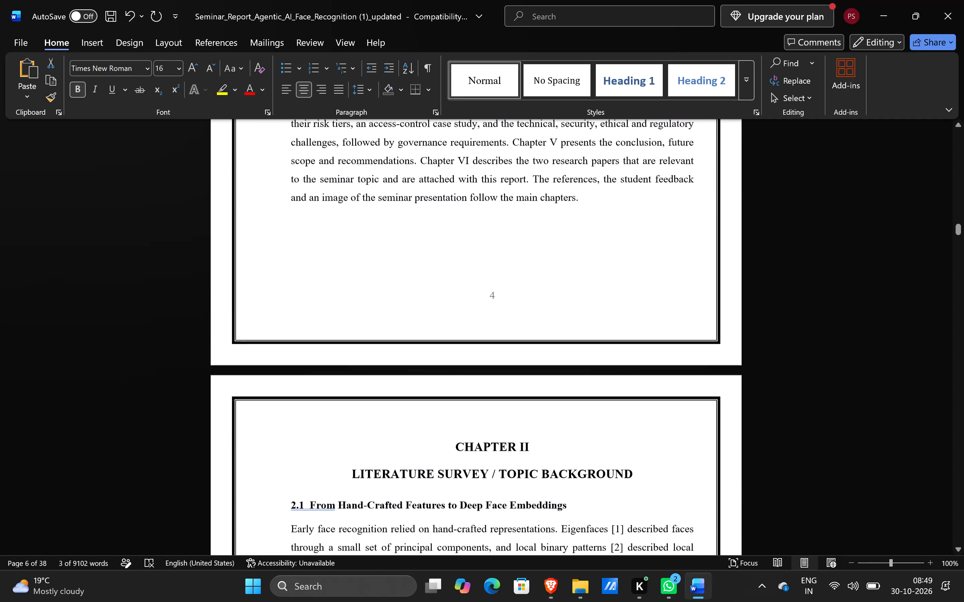
left_click_drag(455, 442, 627, 465)
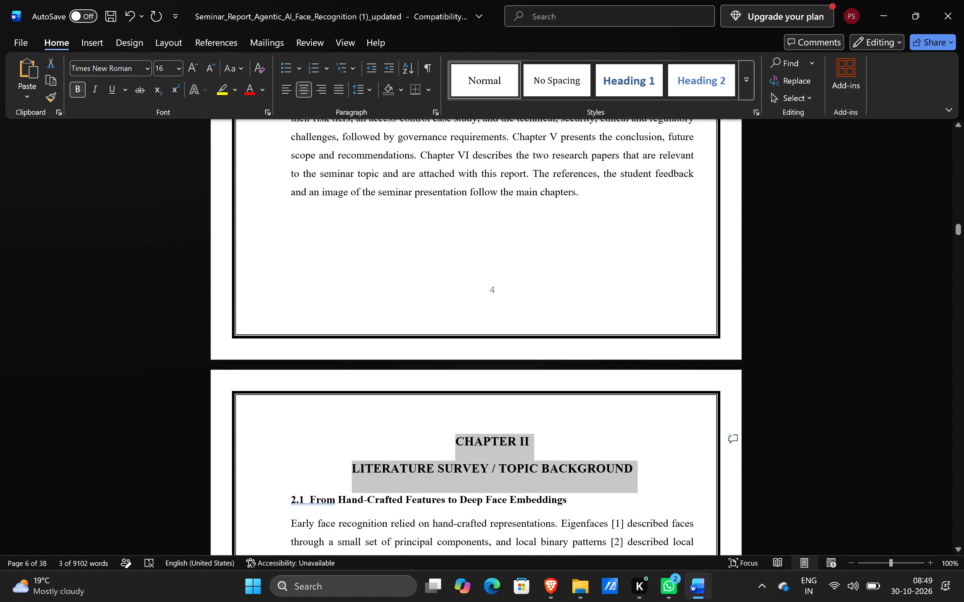
left_click_drag(627, 465, 639, 469)
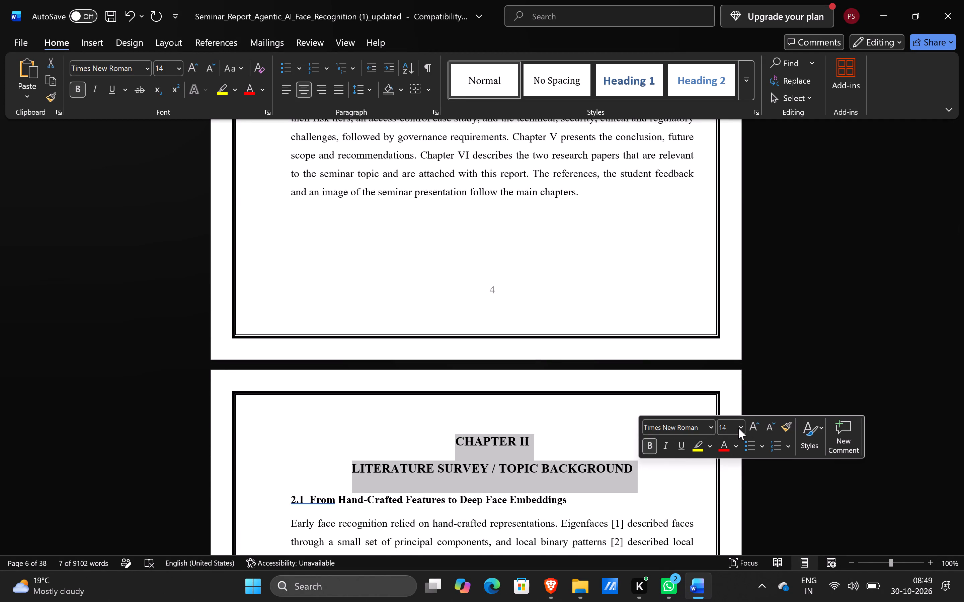
left_click(738, 428)
left_click(734, 264)
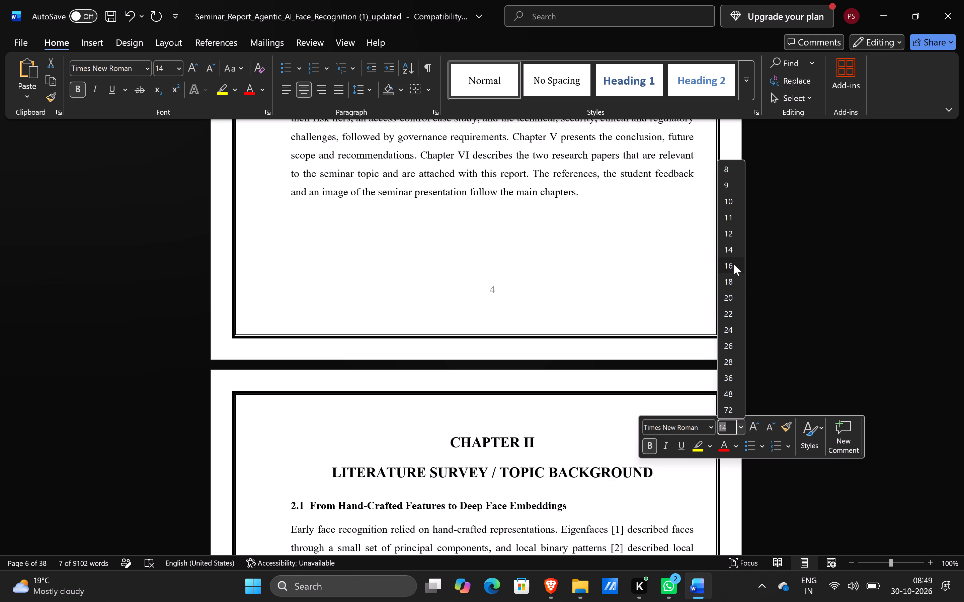
Delete the two spill-over lines ending Chapter II after page 8 and close the paragraph with "a borderline match score is rejected.".
scroll(532, 402, "down", 6)
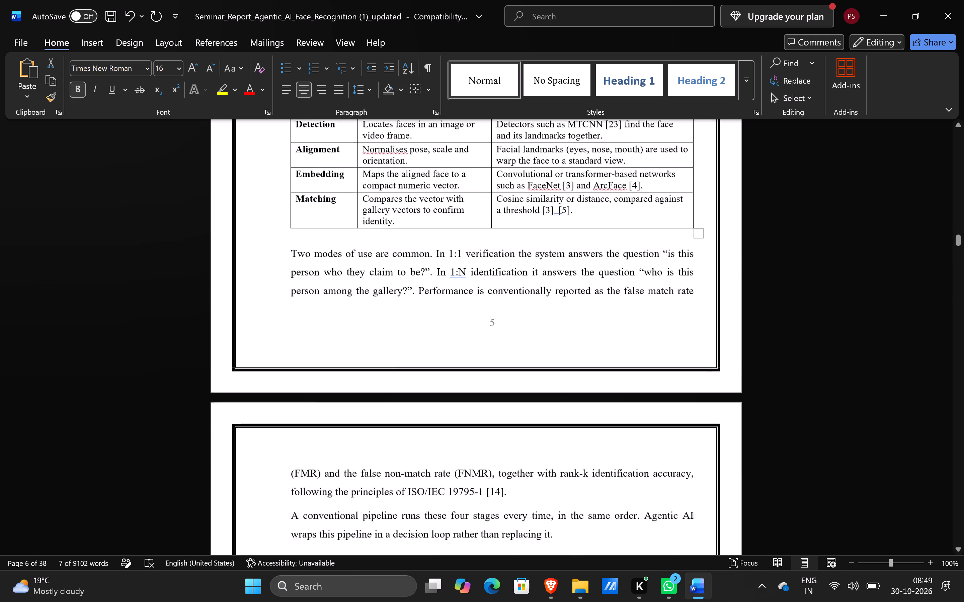
scroll(532, 402, "down", 7)
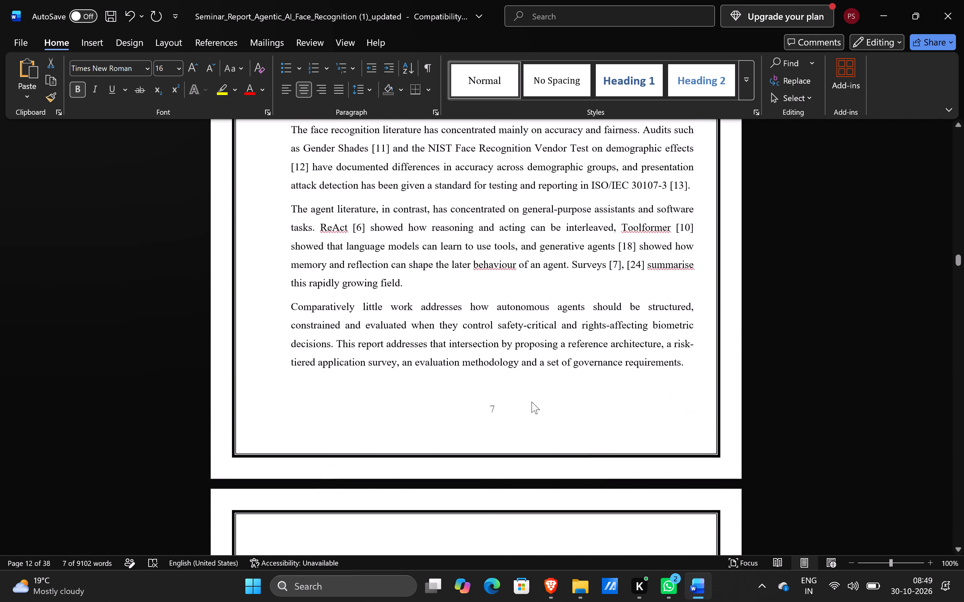
scroll(532, 402, "down", 5)
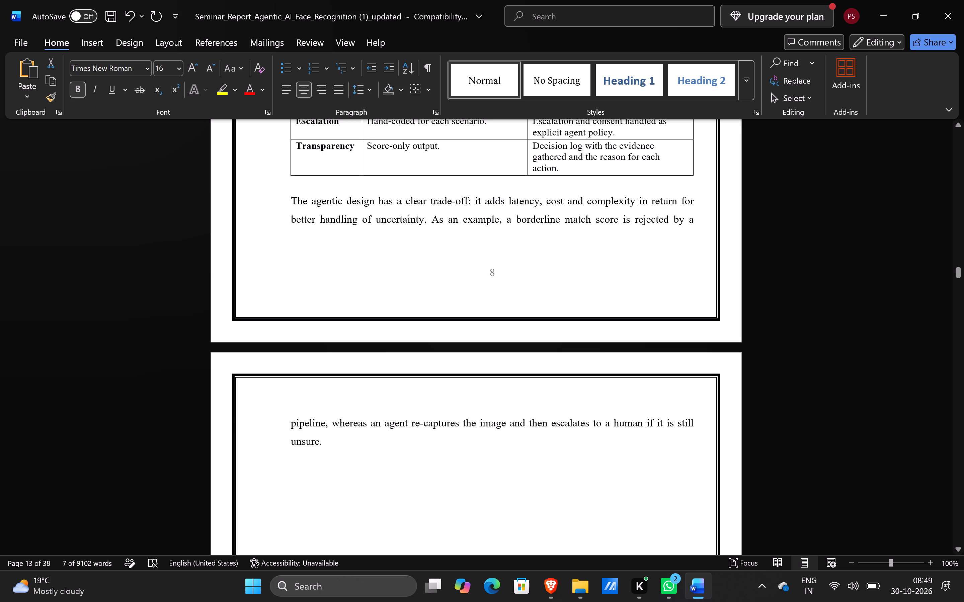
left_click_drag(285, 425, 393, 481)
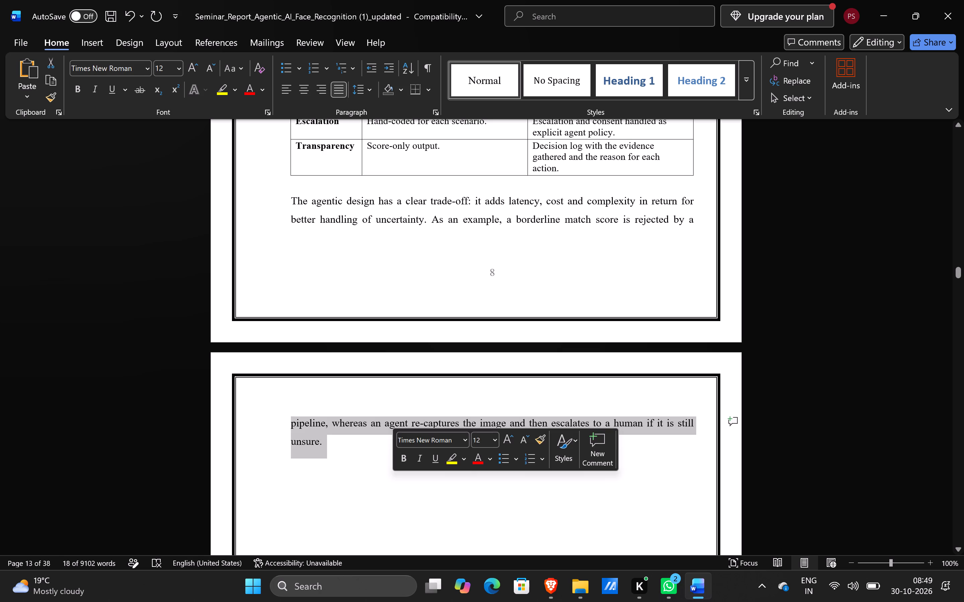
key("BackSpace")
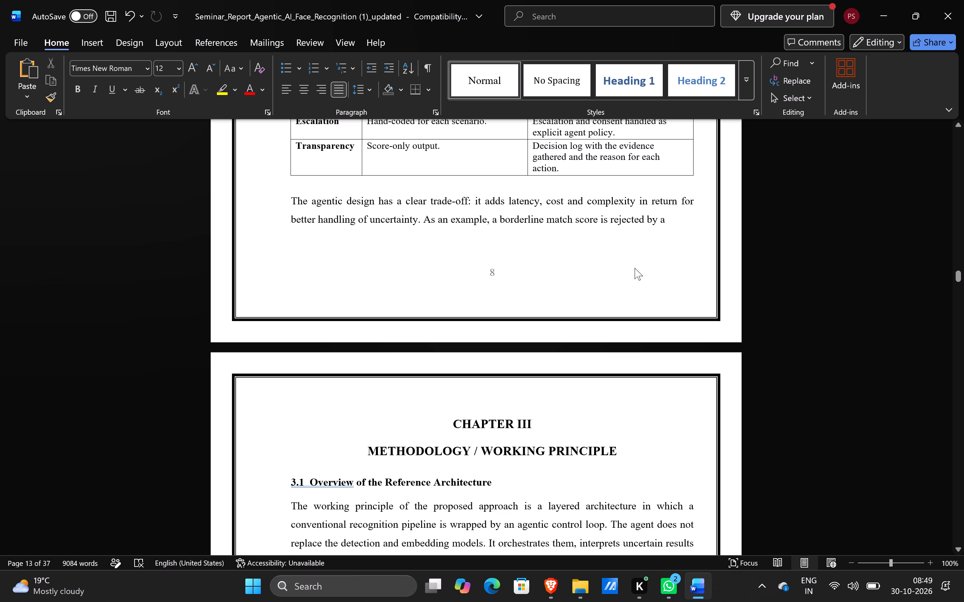
key("BackSpace")
key("BackSpace")
key("BackSpace")
key("BackSpace")
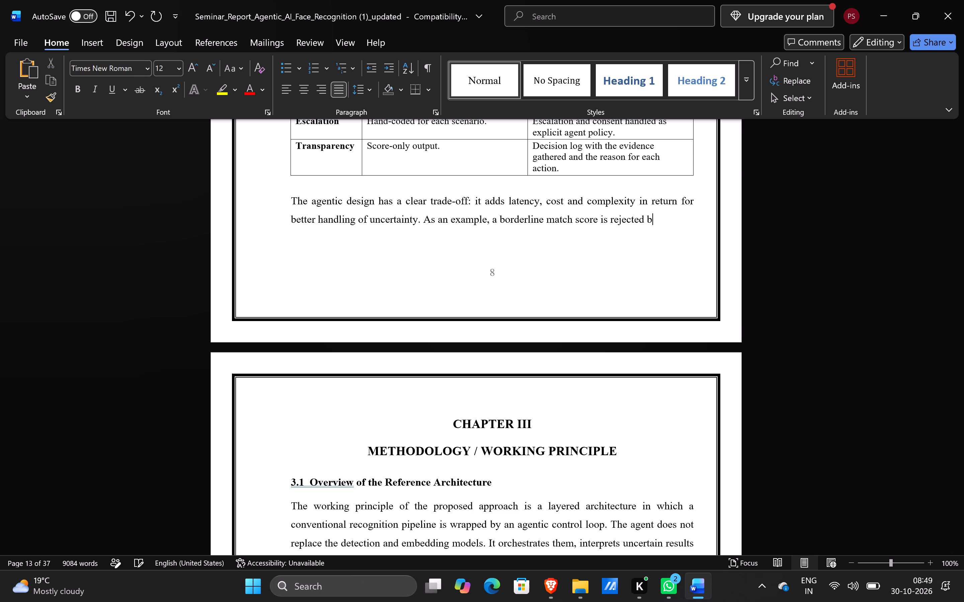
key("BackSpace")
key("period")
key("BackSpace")
key("BackSpace")
key("period")
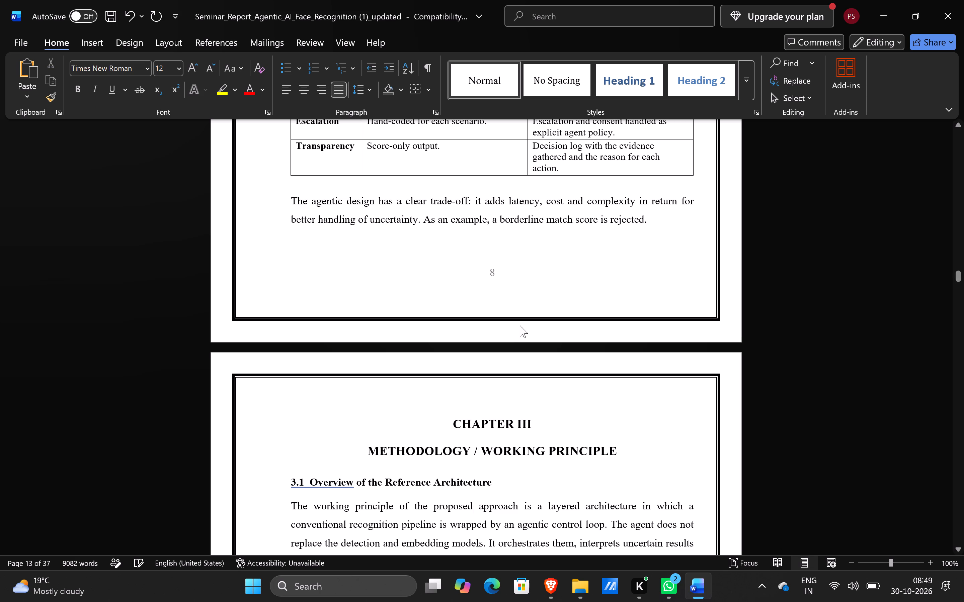
Set the "CHAPTER III" and "METHODOLOGY / WORKING PRINCIPLE" heading lines to font size 16.
scroll(439, 396, "down", 1)
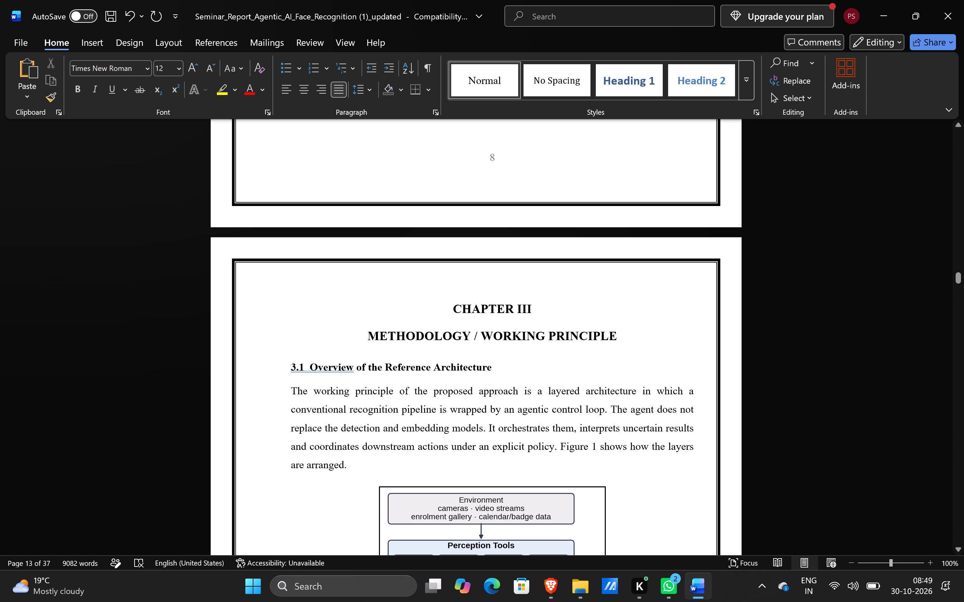
left_click_drag(454, 304, 623, 342)
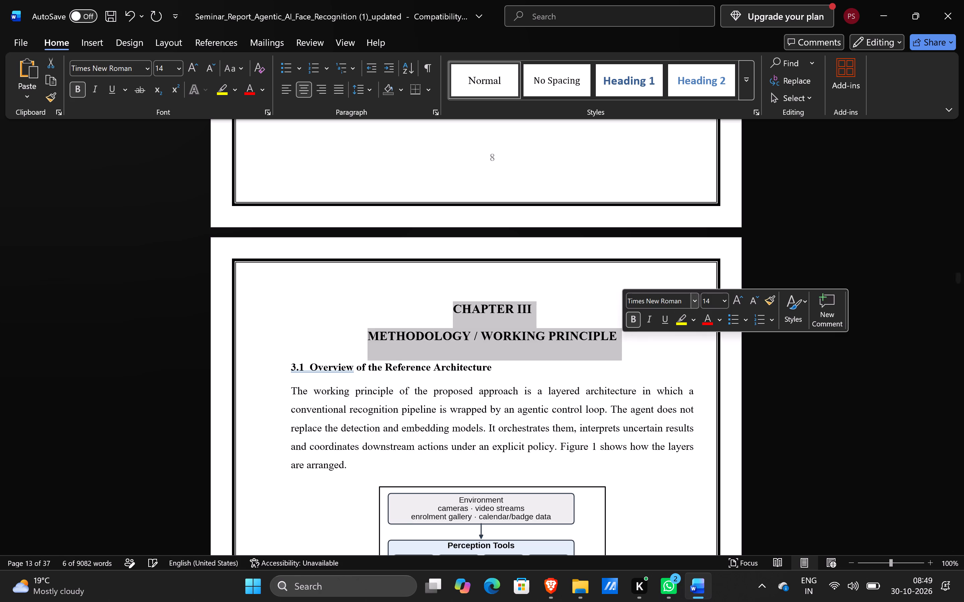
left_click(716, 302)
type("16")
key("Return")
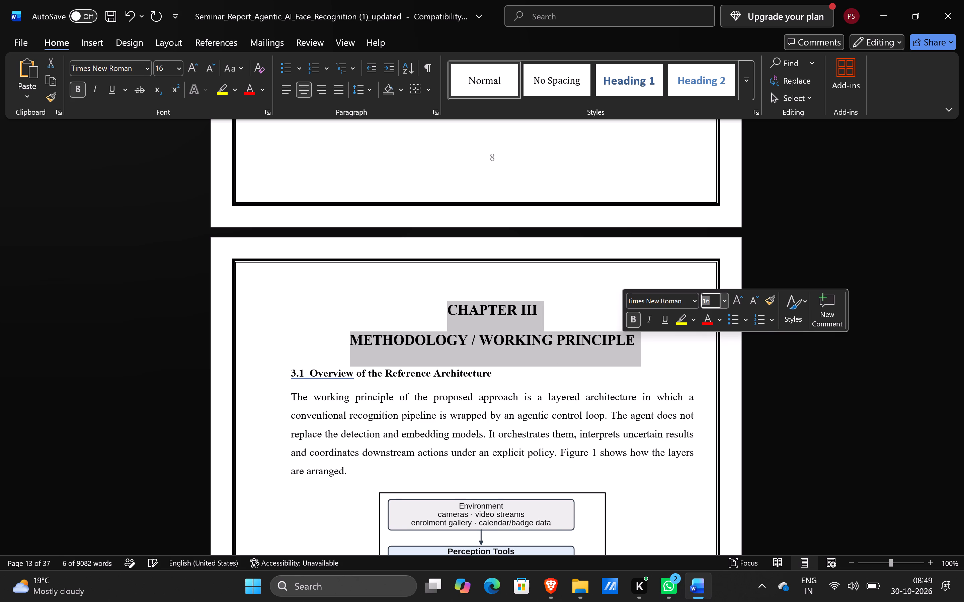
Set the "CHAPTER IV" and "DETAILED STUDY / ANALYSIS / CASE STUDY" heading lines to font size 16.
scroll(485, 395, "down", 4)
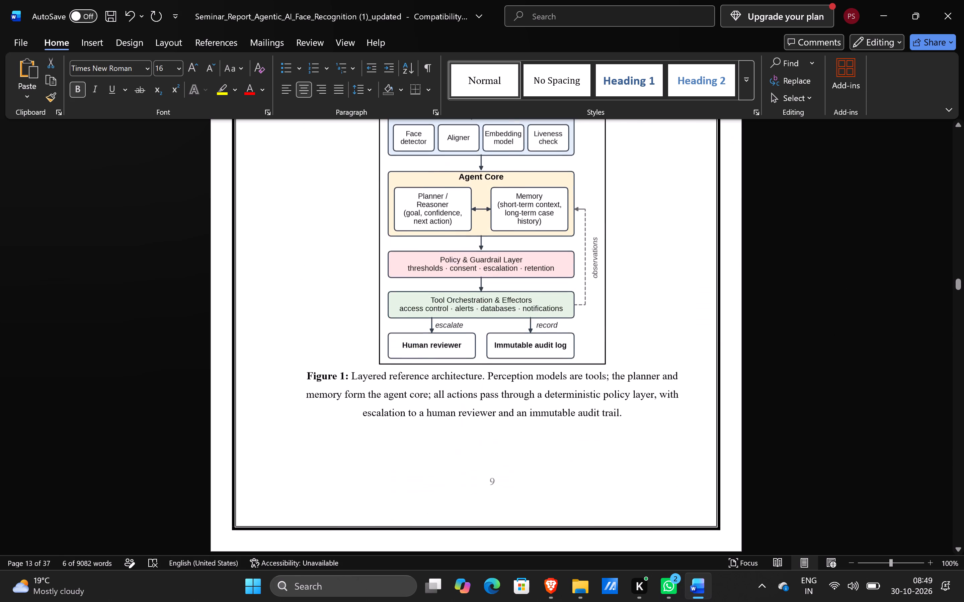
scroll(485, 395, "down", 7)
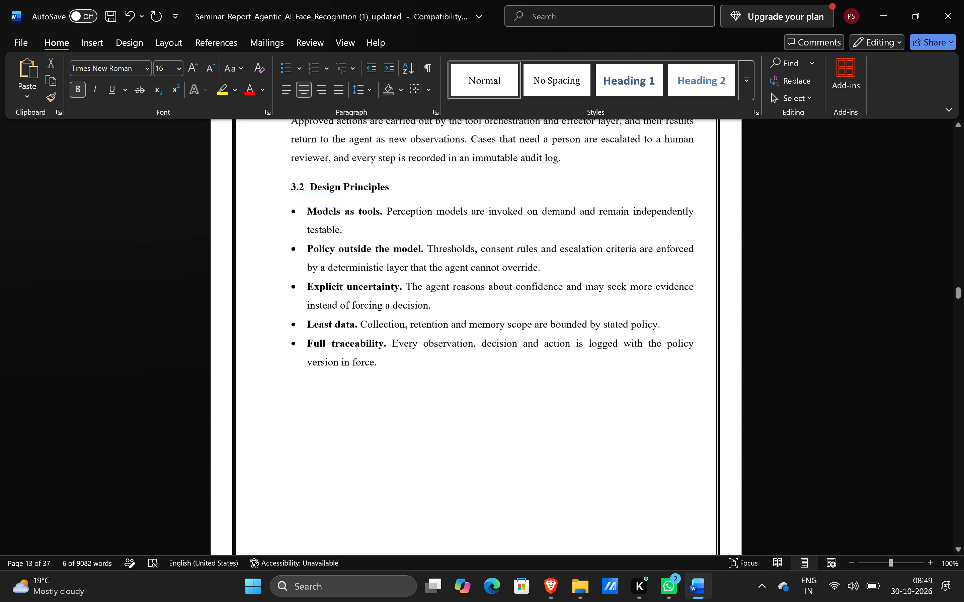
scroll(485, 395, "down", 5)
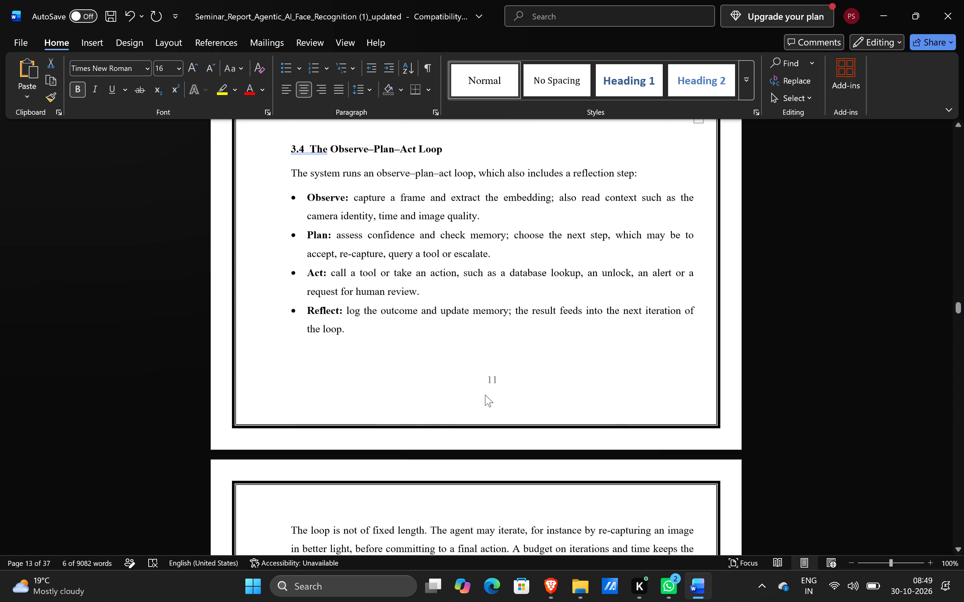
scroll(485, 395, "down", 4)
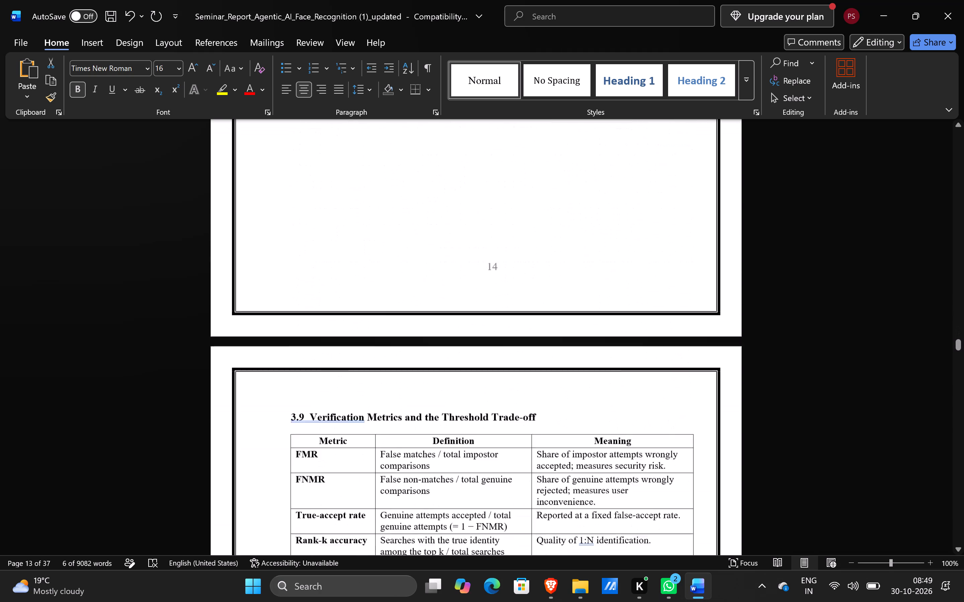
scroll(485, 395, "down", 7)
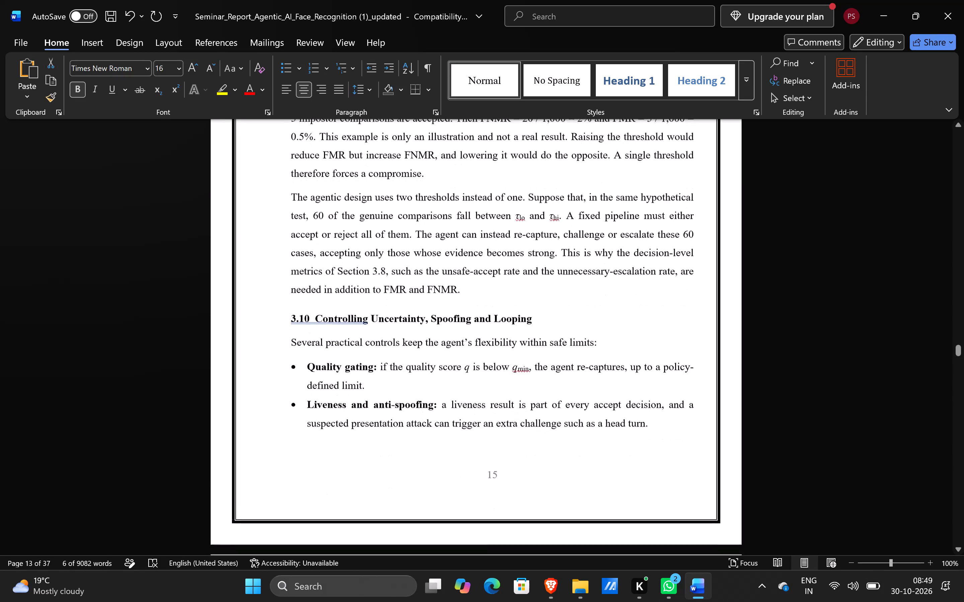
scroll(485, 395, "down", 6)
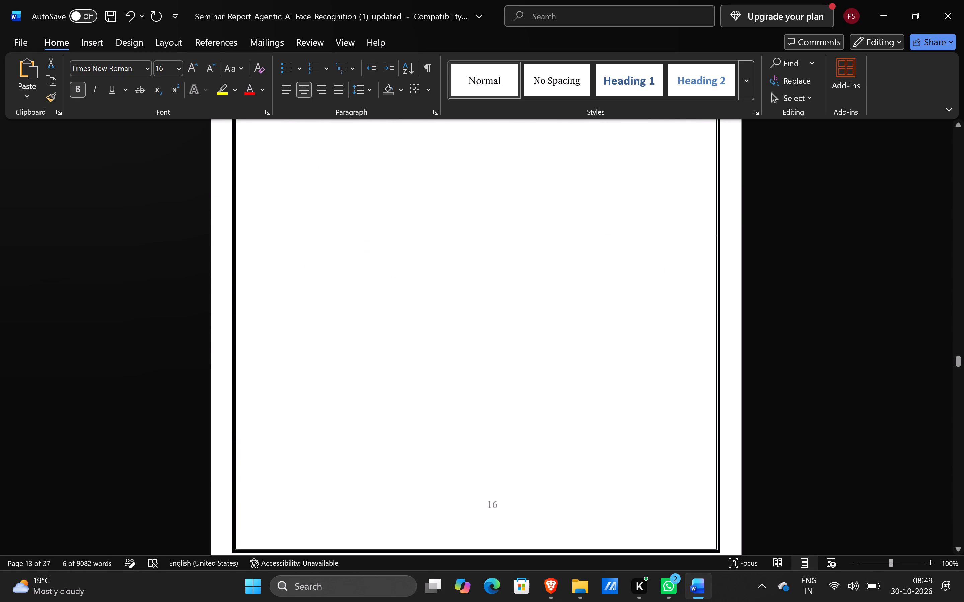
scroll(485, 395, "down", 4)
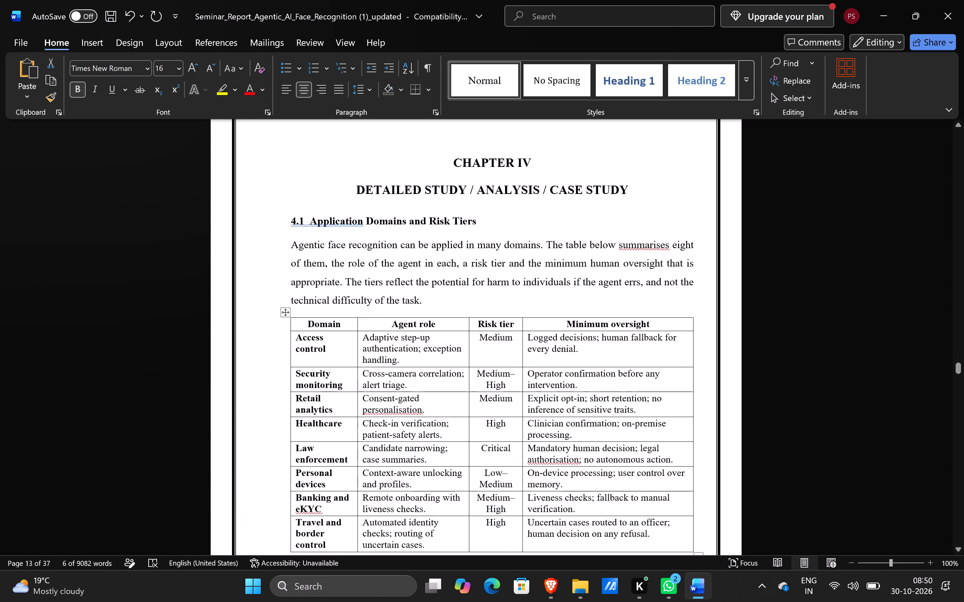
left_click_drag(450, 155, 632, 201)
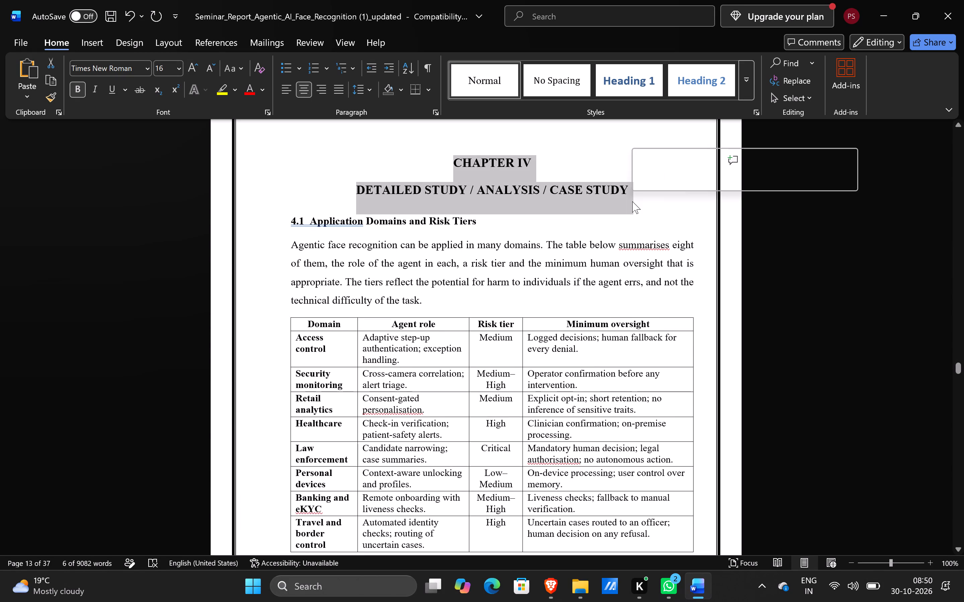
left_click(722, 152)
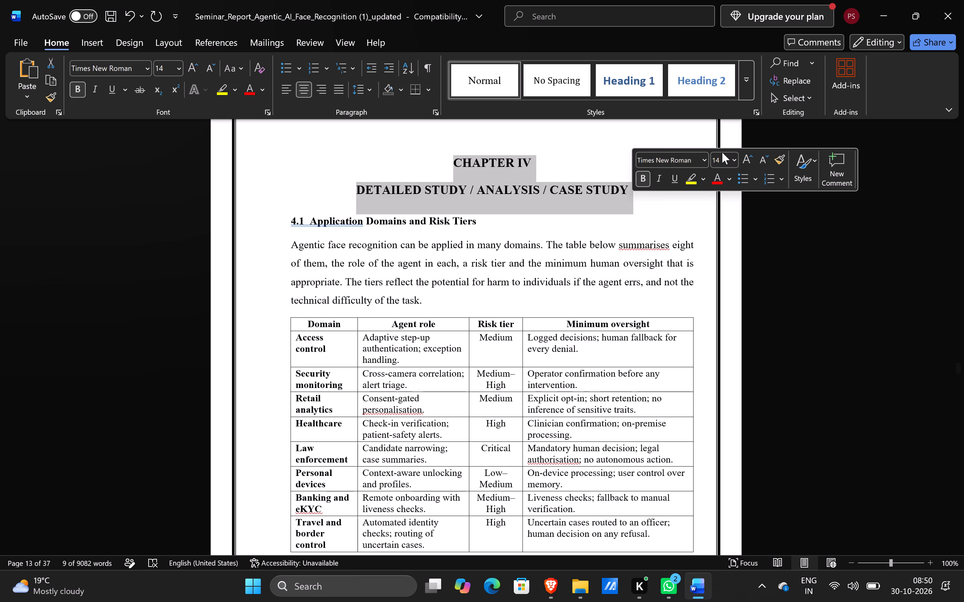
left_click(724, 161)
type("16")
key("Return")
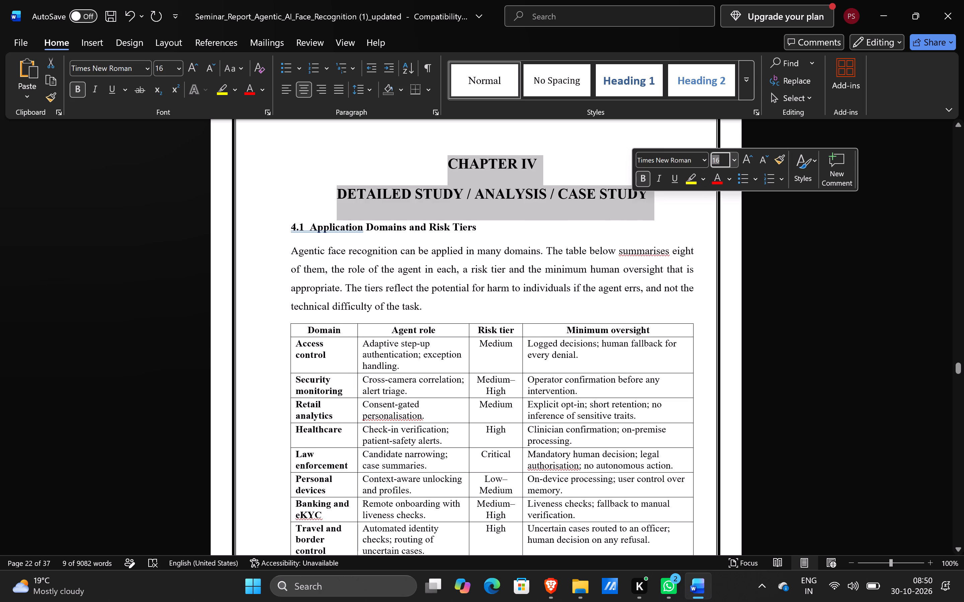
Set the "CHAPTER V" and "CONCLUSION AND FUTURE SCOPE" heading lines to font size 16.
scroll(498, 322, "down", 16)
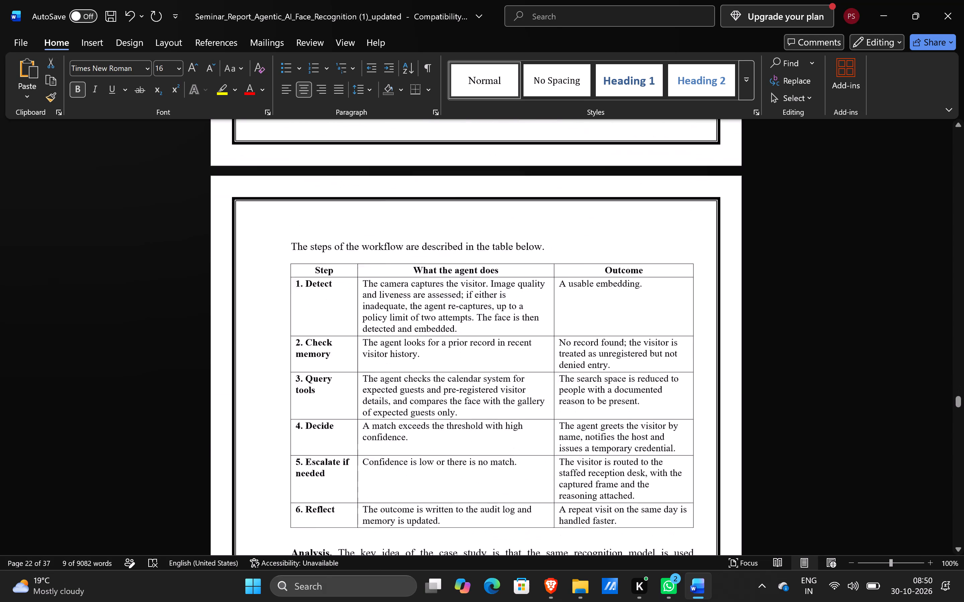
scroll(498, 322, "down", 7)
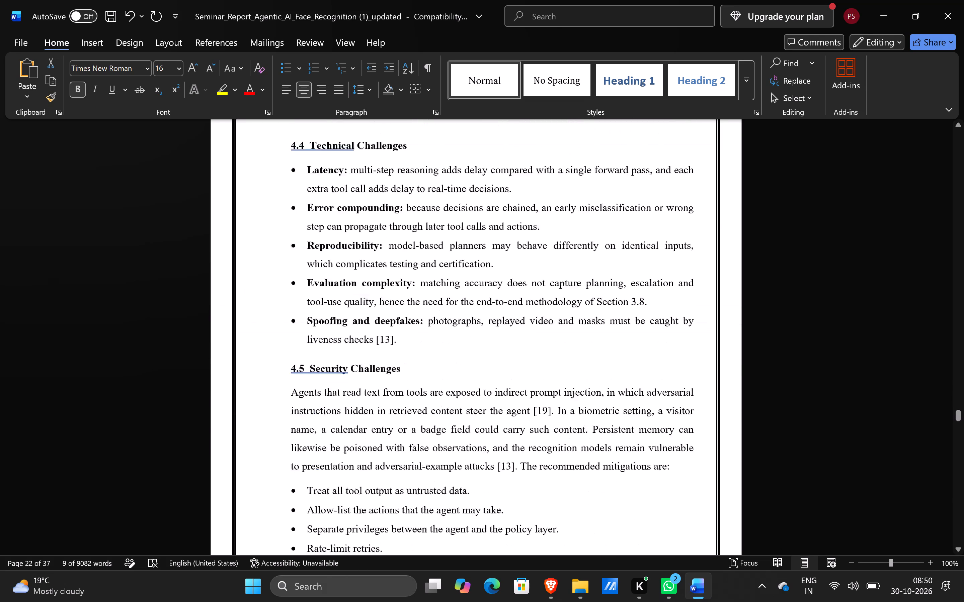
scroll(498, 322, "down", 4)
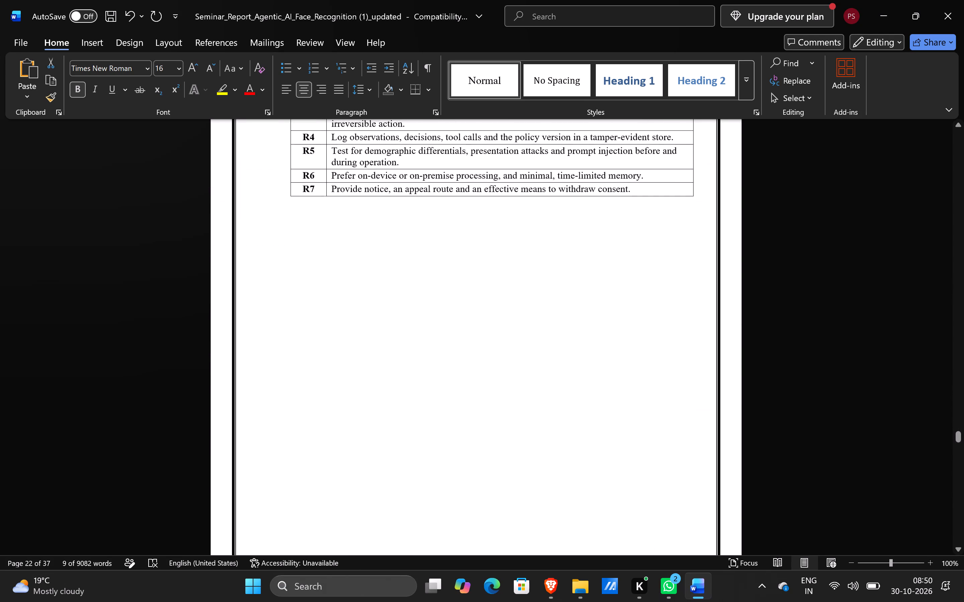
scroll(498, 322, "down", 1)
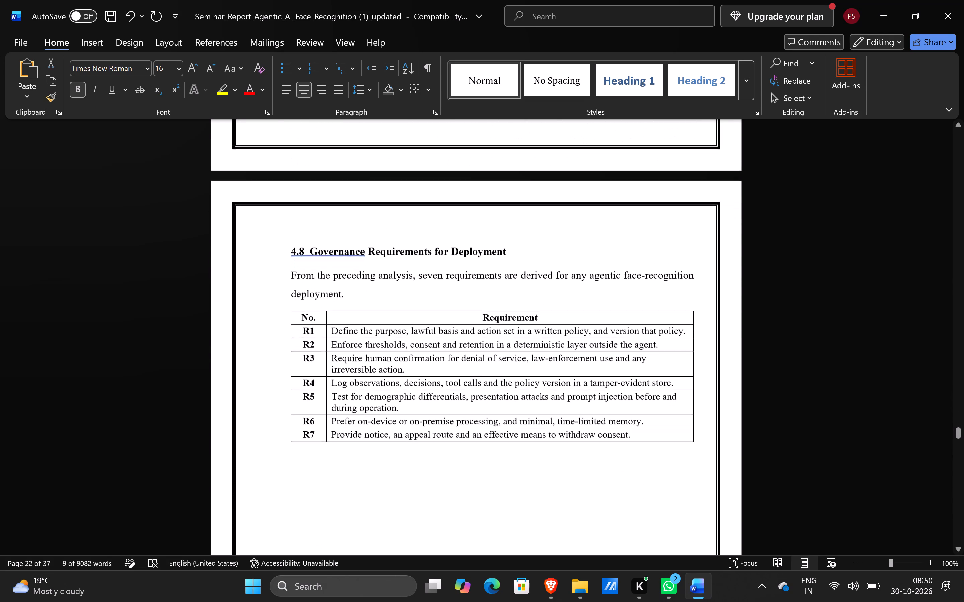
scroll(498, 322, "down", 5)
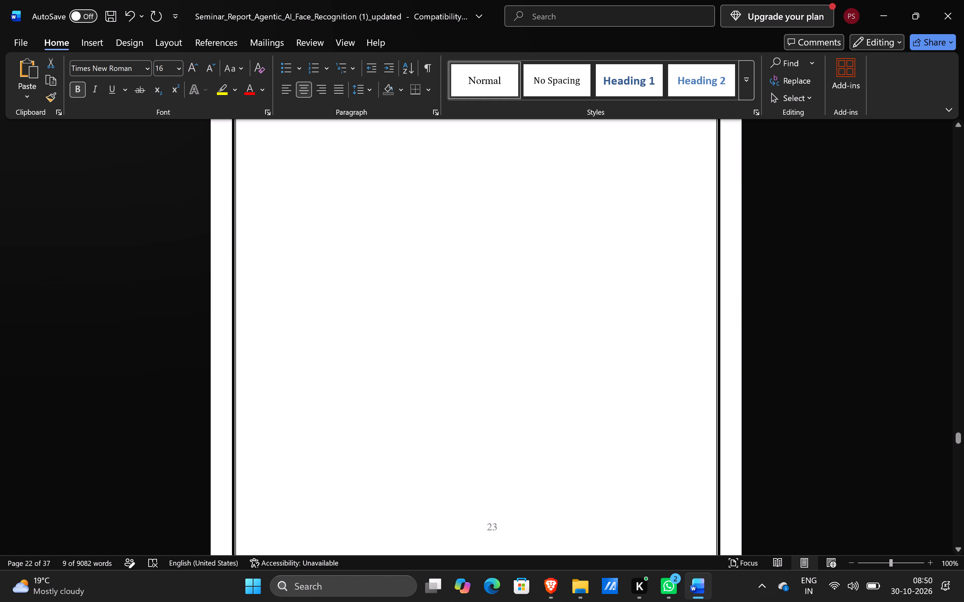
scroll(498, 322, "down", 2)
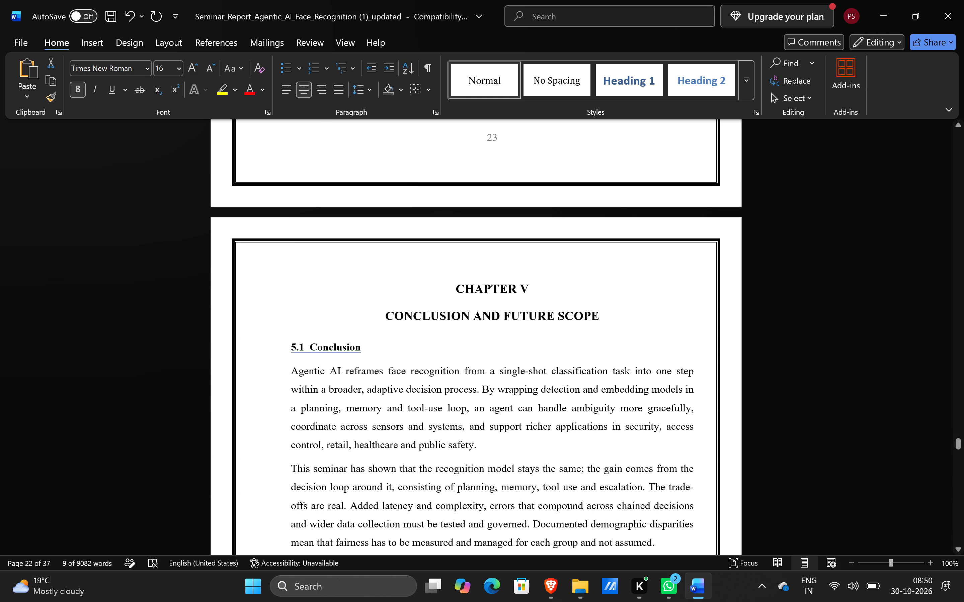
left_click_drag(440, 284, 634, 322)
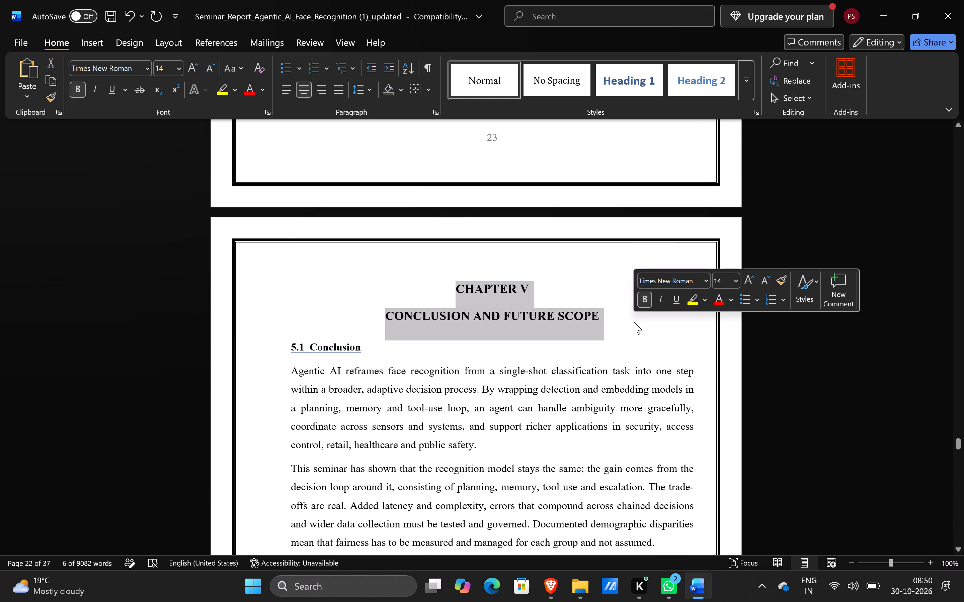
left_click(725, 281)
type("16")
key("Return")
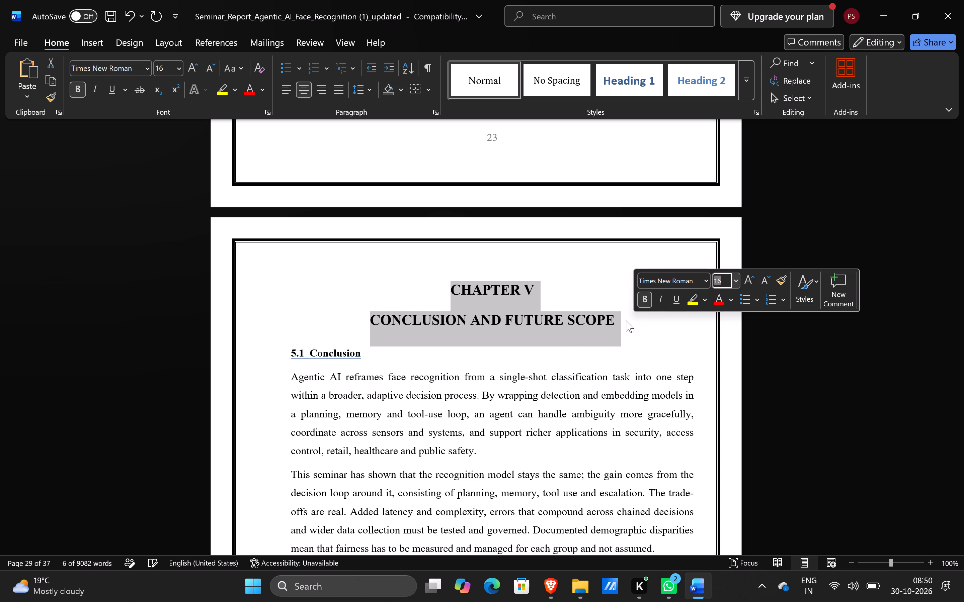
Set the "CHAPTER VI" and "RESEARCH PAPERS" heading lines to font size 16.
scroll(496, 356, "down", 6)
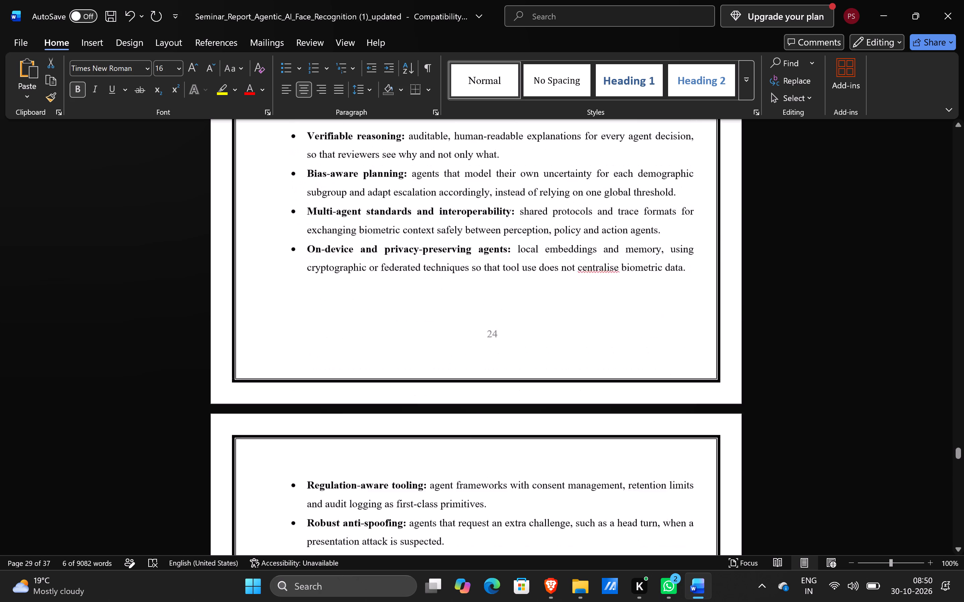
scroll(496, 356, "down", 6)
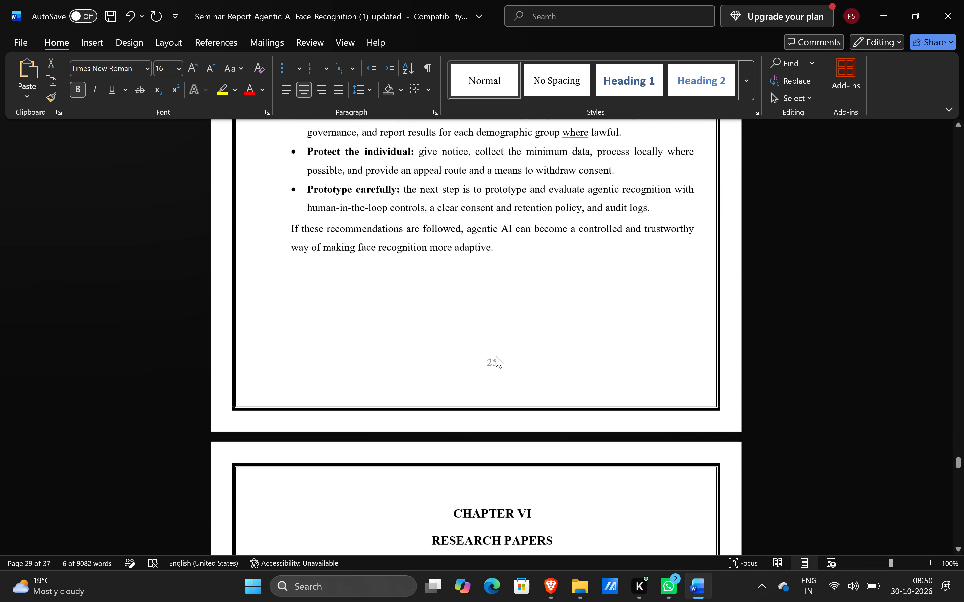
scroll(496, 356, "down", 4)
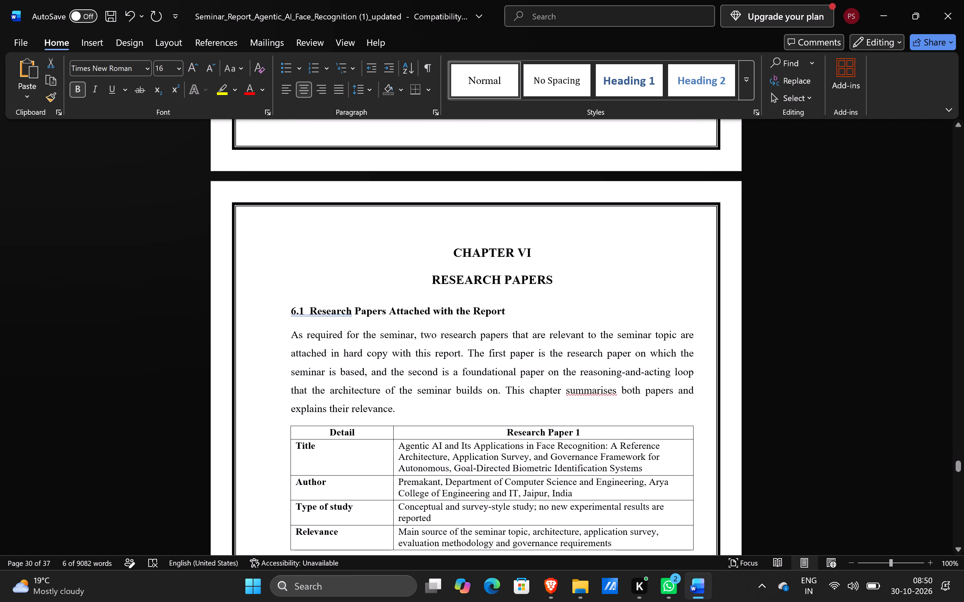
left_click_drag(454, 254, 560, 286)
left_click(650, 241)
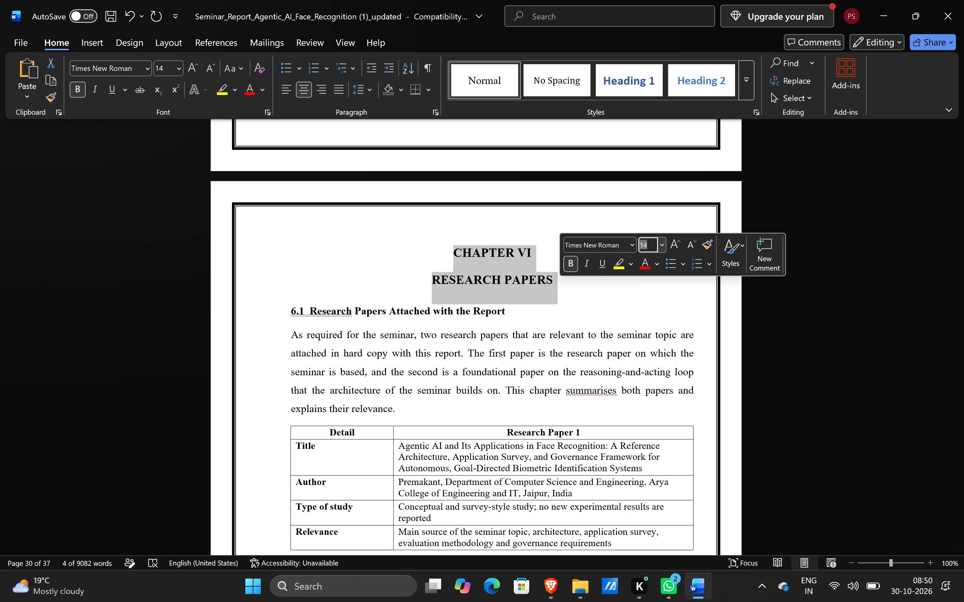
type("16")
key("Return")
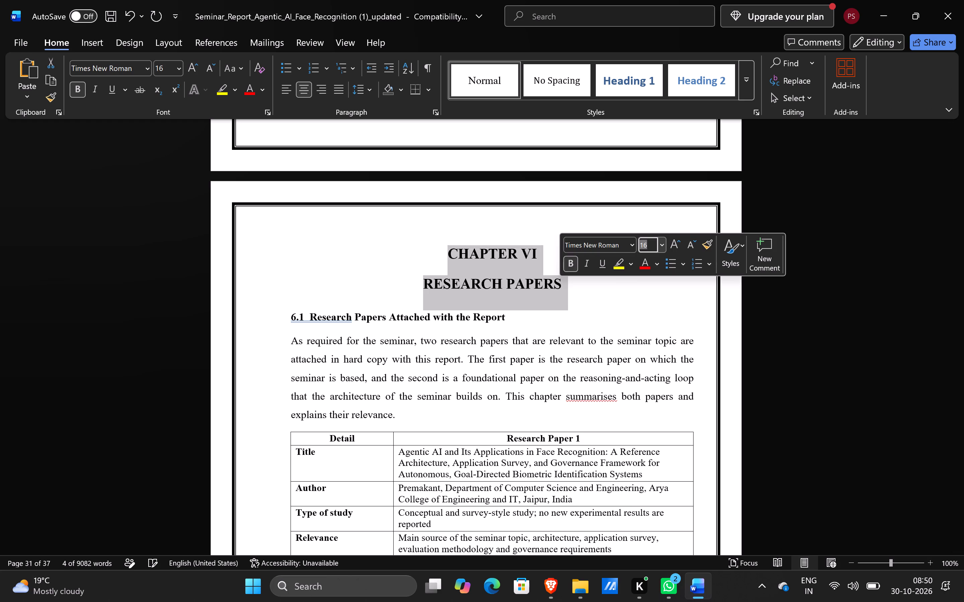
Set the "REFERENCES" heading to font size 16.
scroll(503, 301, "down", 5)
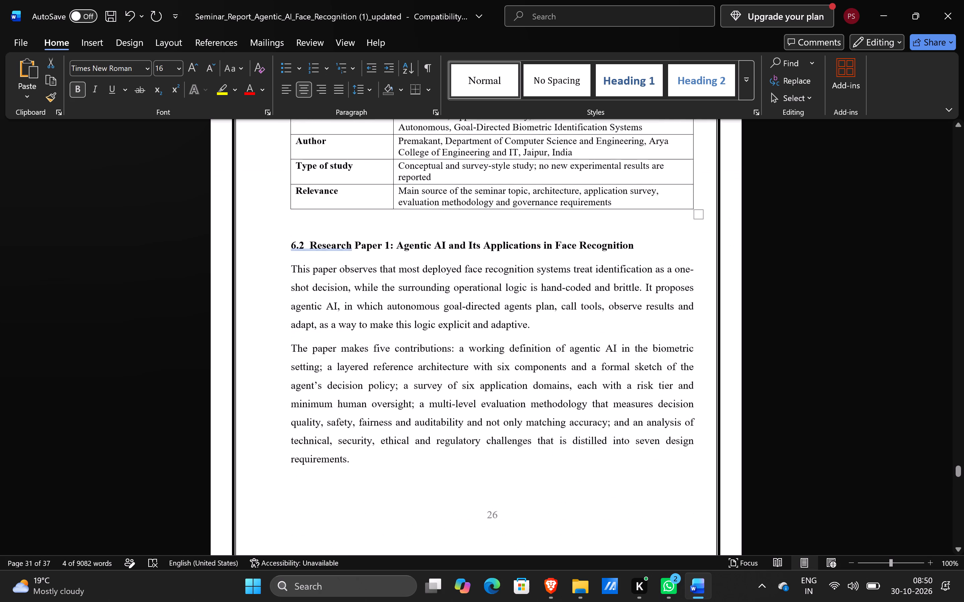
scroll(503, 301, "down", 8)
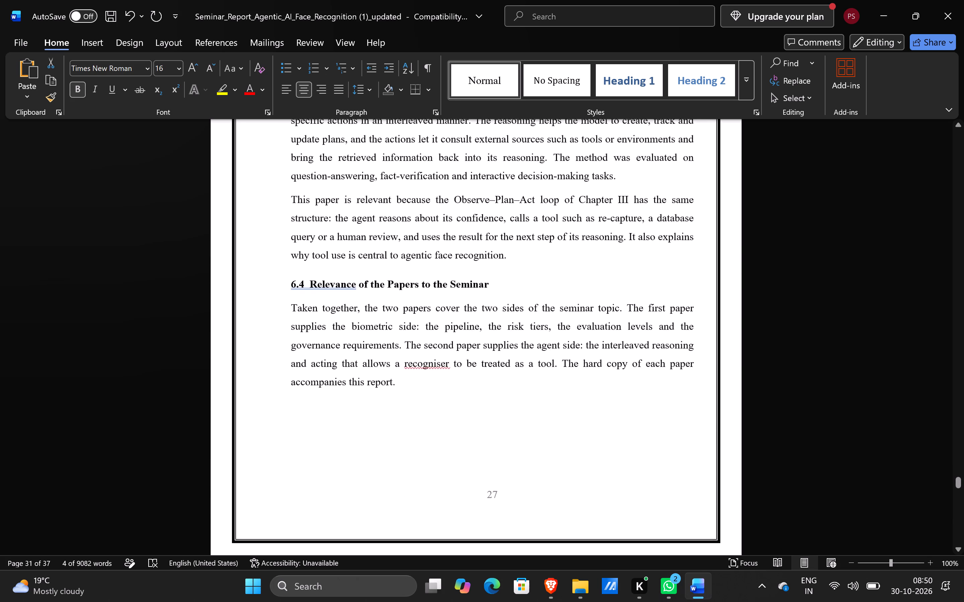
scroll(503, 301, "down", 5)
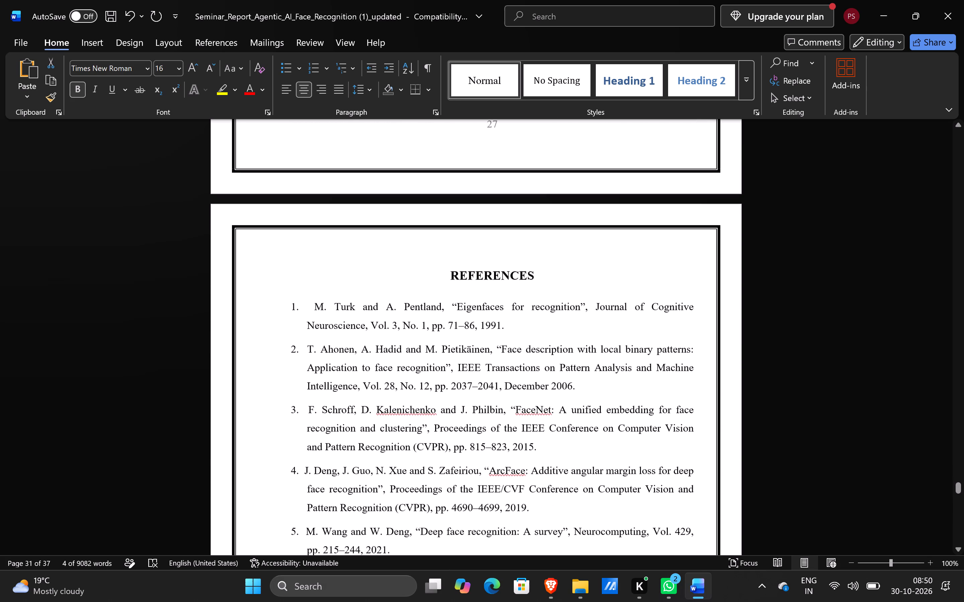
left_click_drag(442, 279, 560, 277)
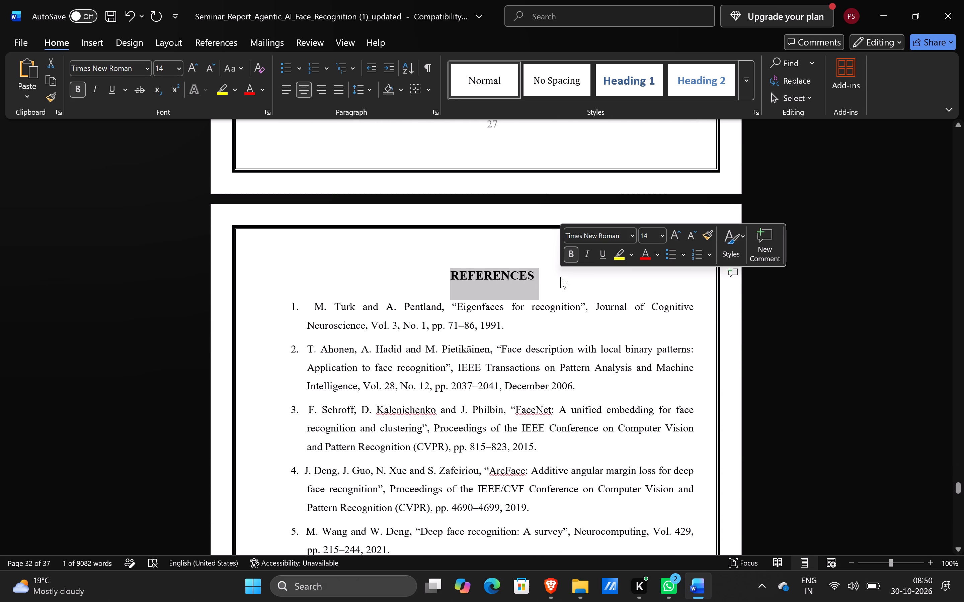
left_click(649, 235)
type("16")
key("Return")
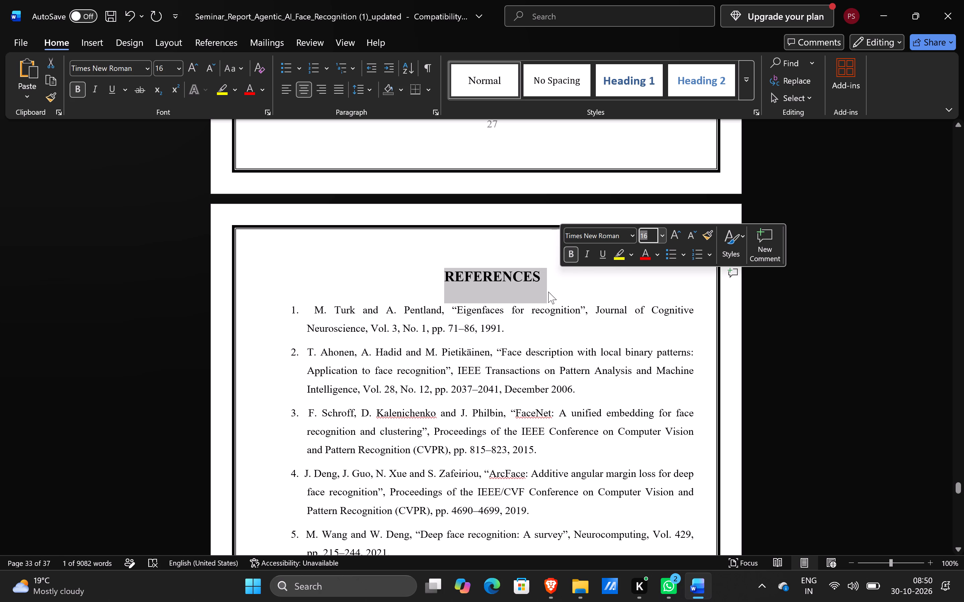
Delete reference entry 24, which spills alone onto the last page of the references list.
scroll(523, 324, "down", 9)
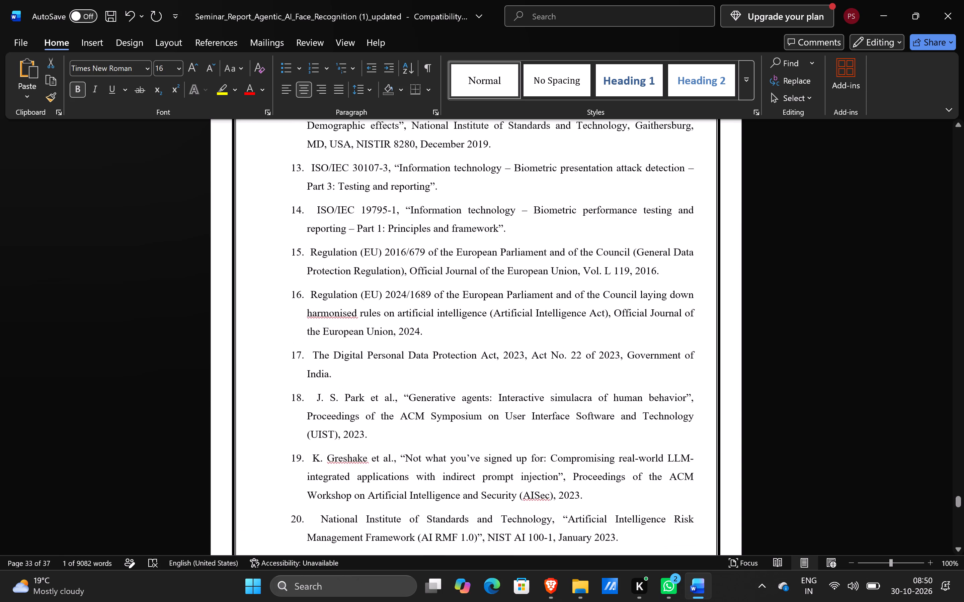
scroll(523, 324, "down", 1)
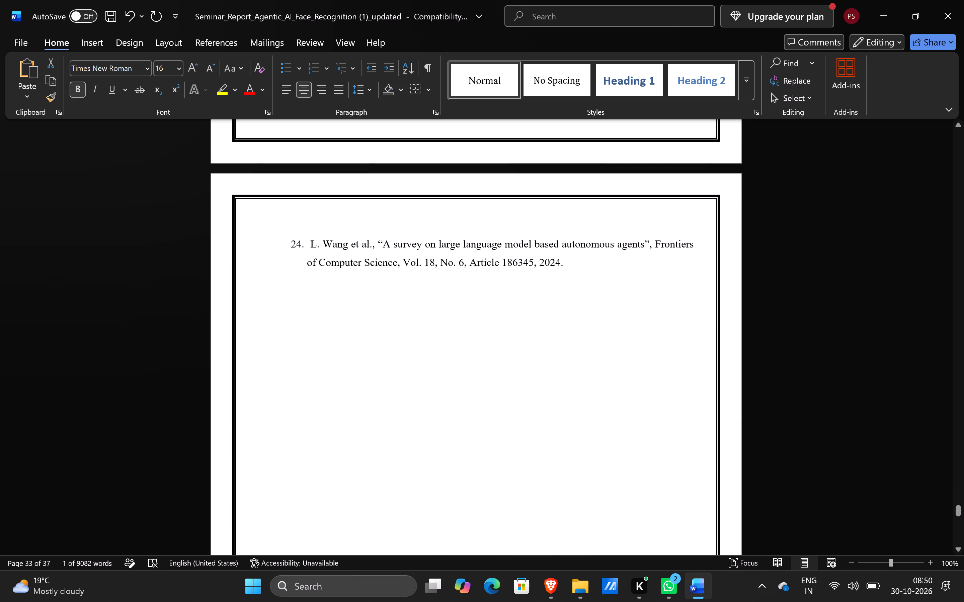
left_click_drag(289, 243, 582, 278)
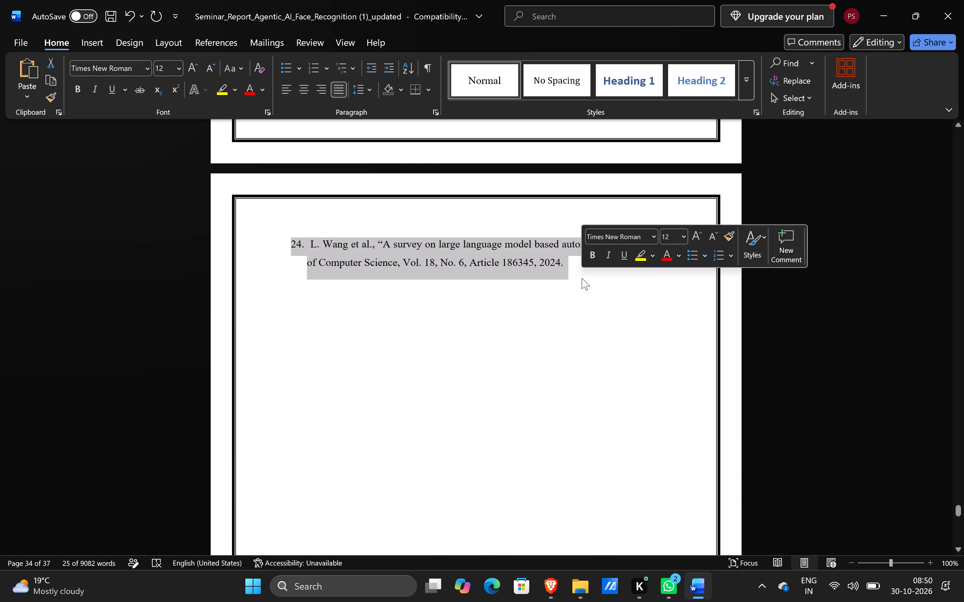
key("BackSpace")
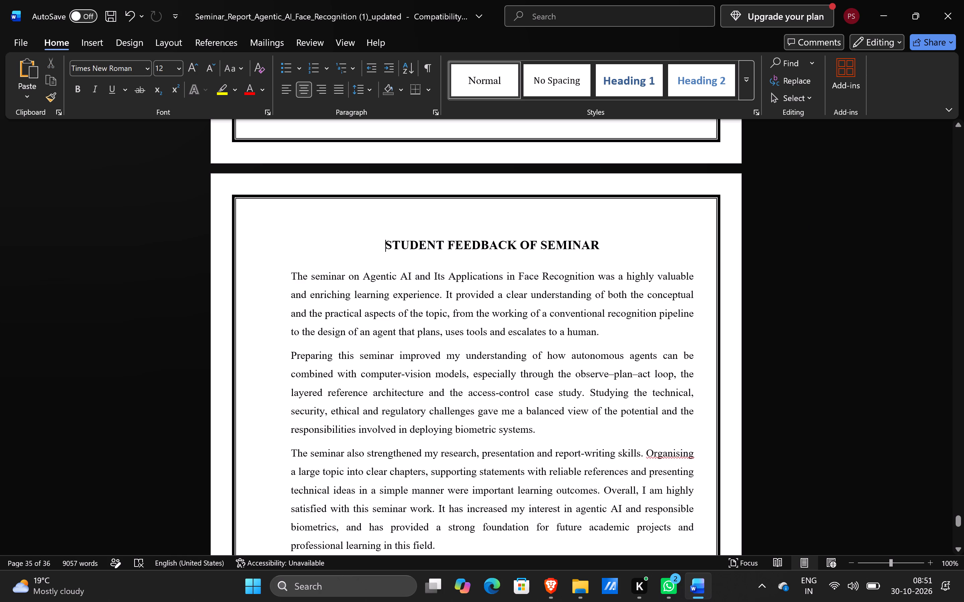
Set the "STUDENT FEEDBACK OF SEMINAR" heading to font size 16.
left_click_drag(385, 244, 514, 242)
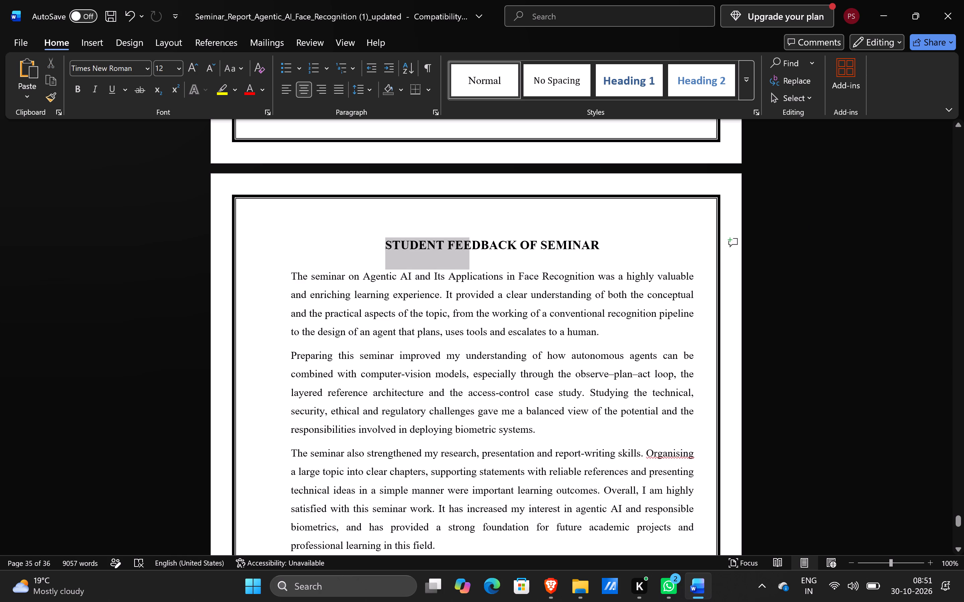
left_click_drag(514, 242, 624, 242)
left_click(717, 204)
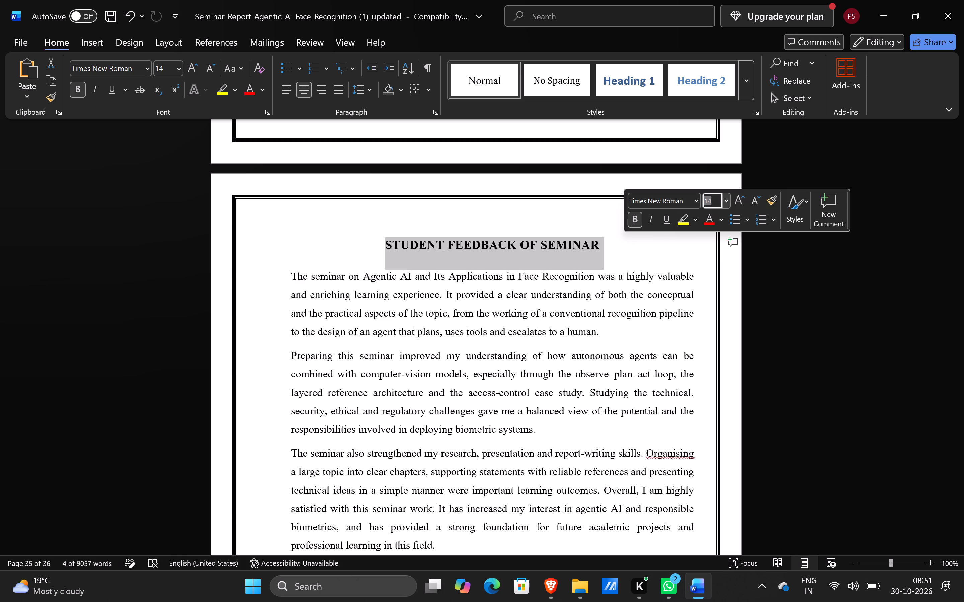
type("16")
key("Return")
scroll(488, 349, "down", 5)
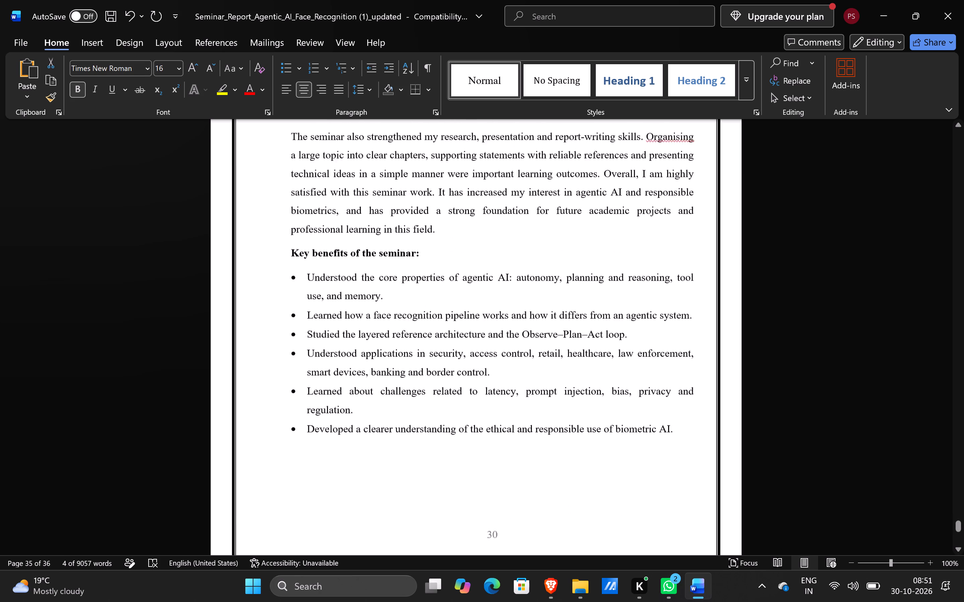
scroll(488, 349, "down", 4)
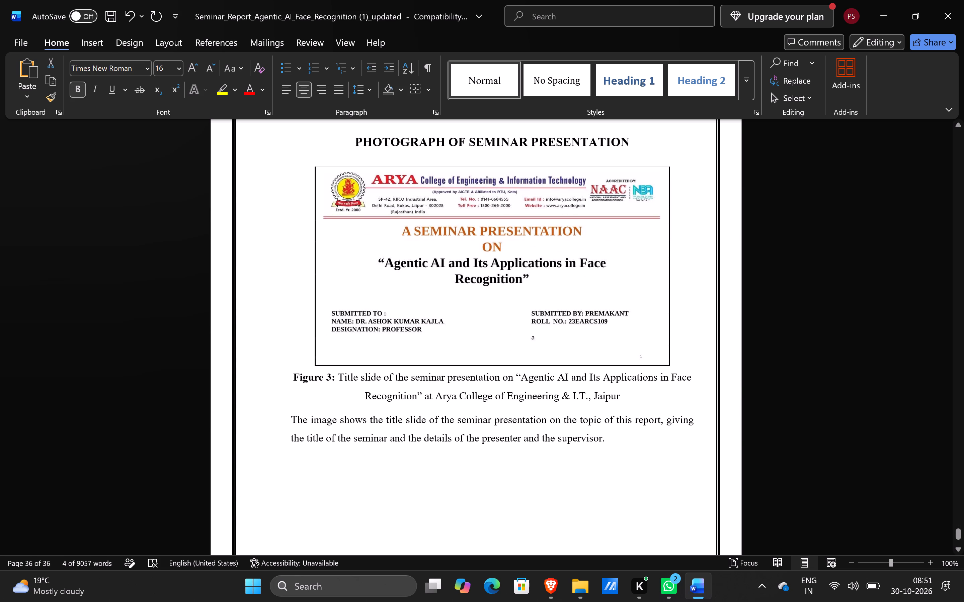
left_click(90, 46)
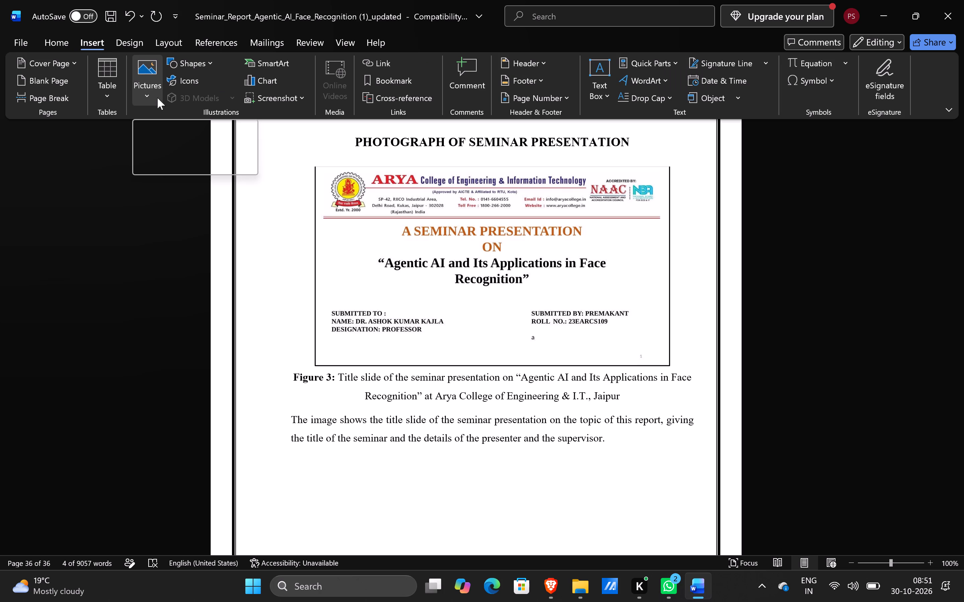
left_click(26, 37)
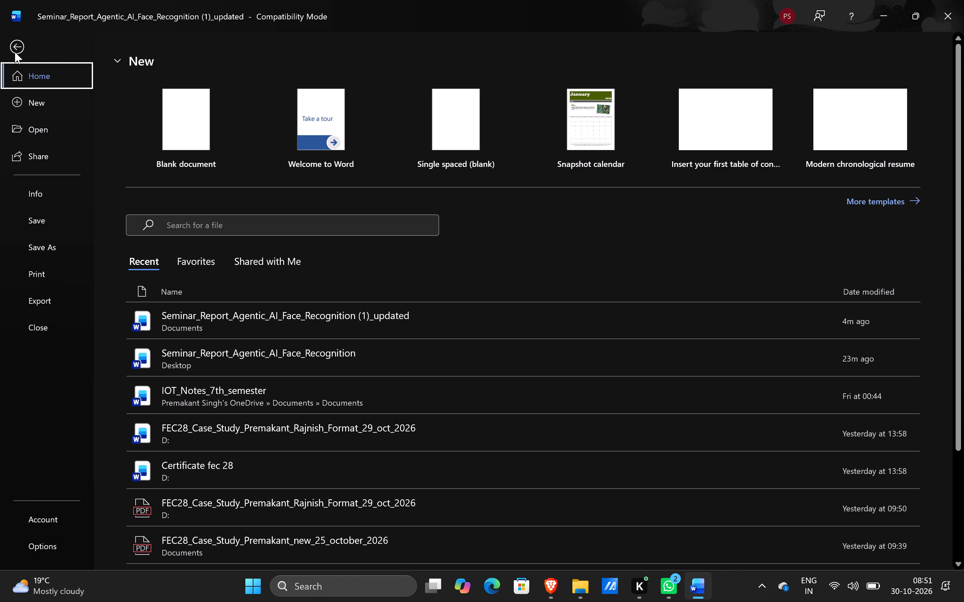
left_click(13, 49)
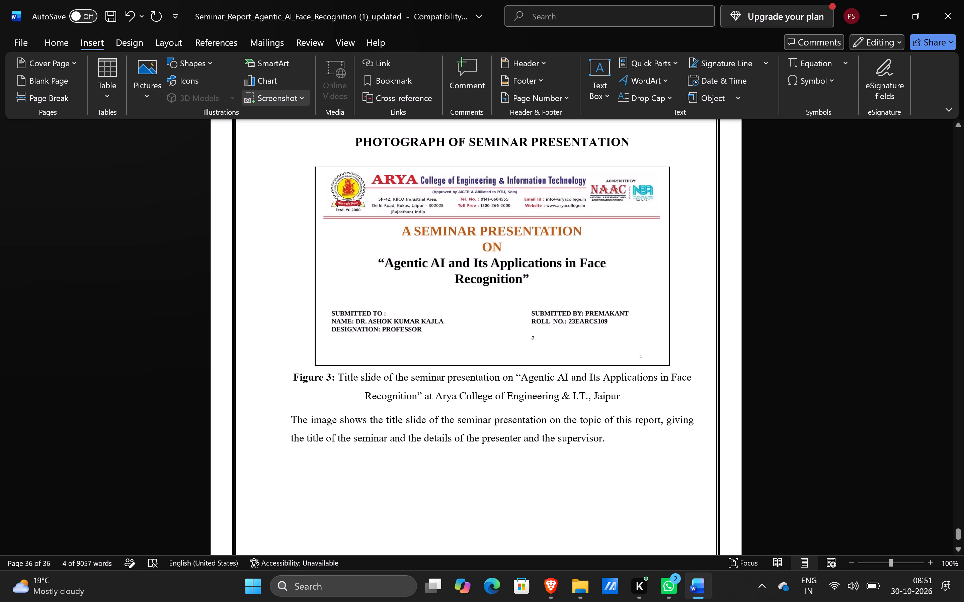
Replace "CSE" beneath the roll number at the end of the acknowledgement page with "Computer Science and Engineering".
scroll(496, 356, "up", 5)
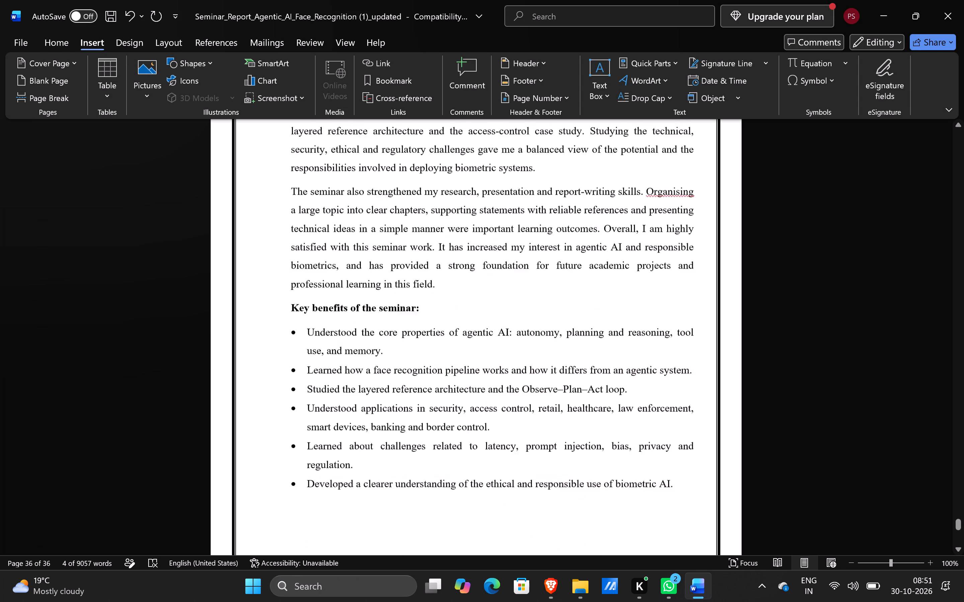
scroll(496, 356, "up", 15)
scroll(496, 356, "up", 7)
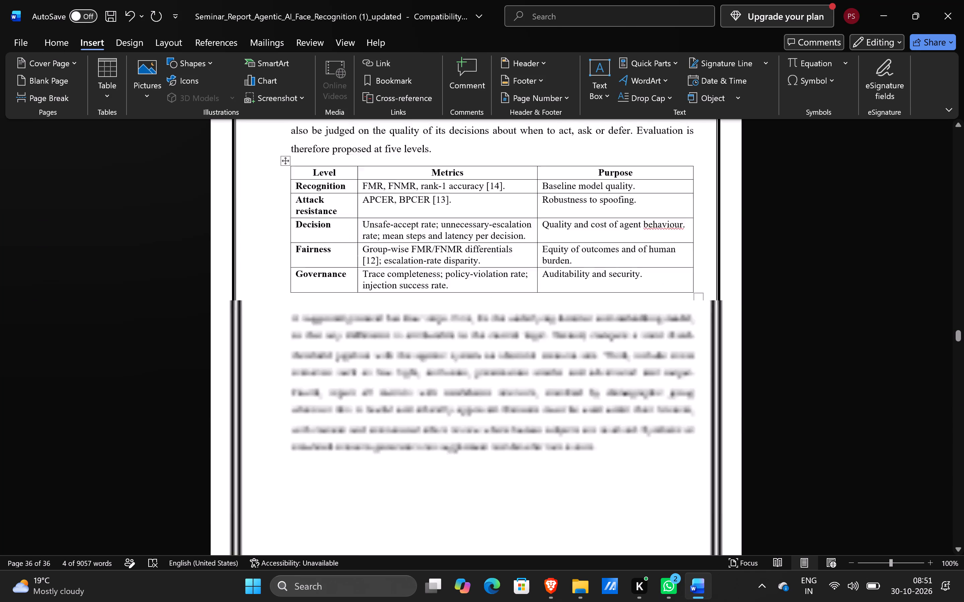
scroll(496, 356, "up", 16)
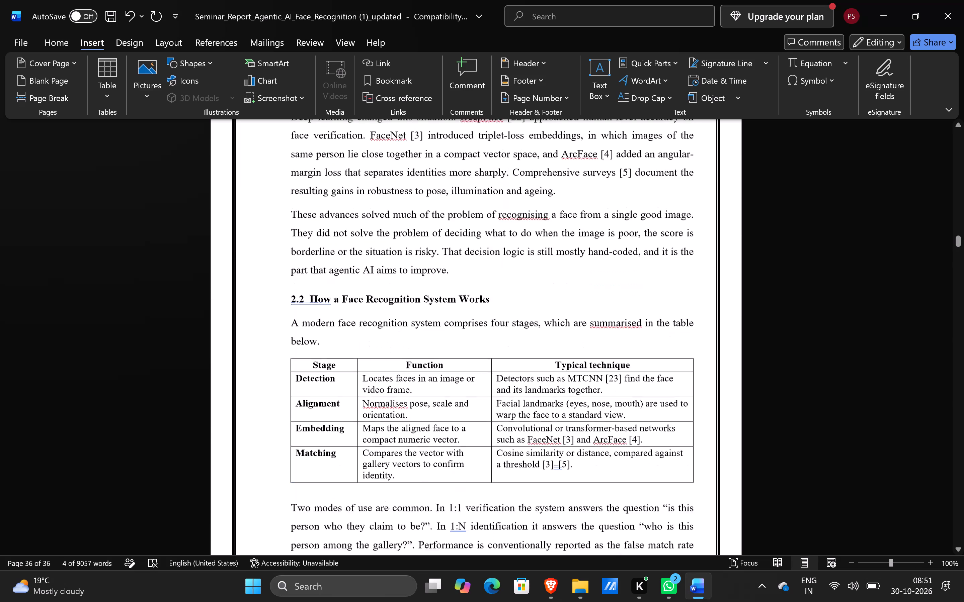
scroll(496, 356, "up", 12)
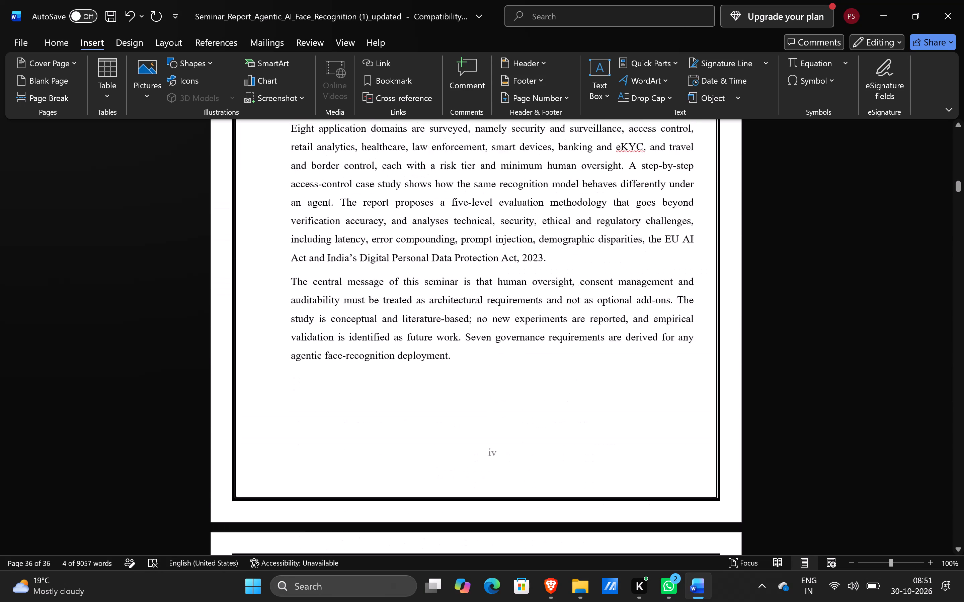
scroll(496, 356, "up", 11)
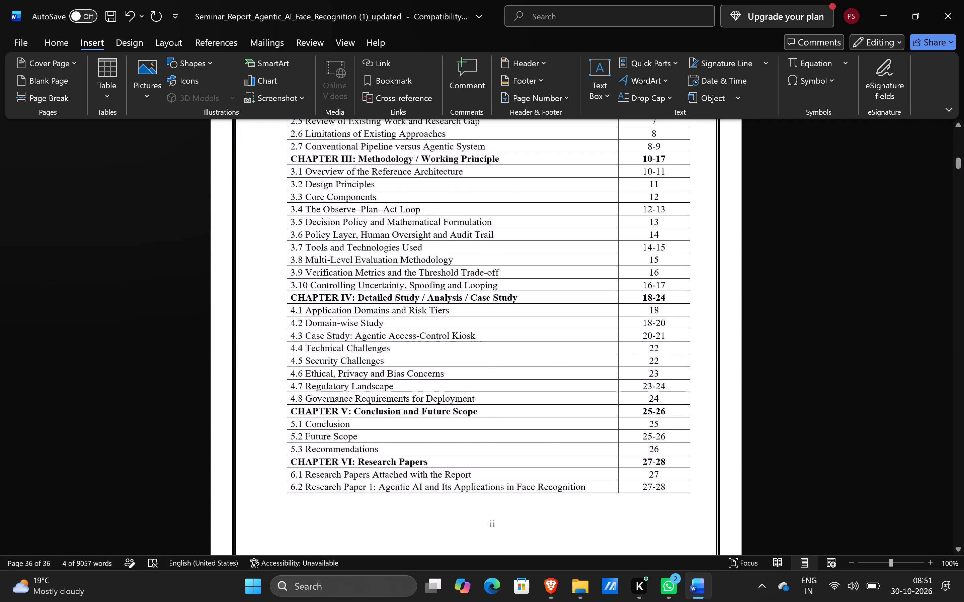
scroll(496, 356, "up", 7)
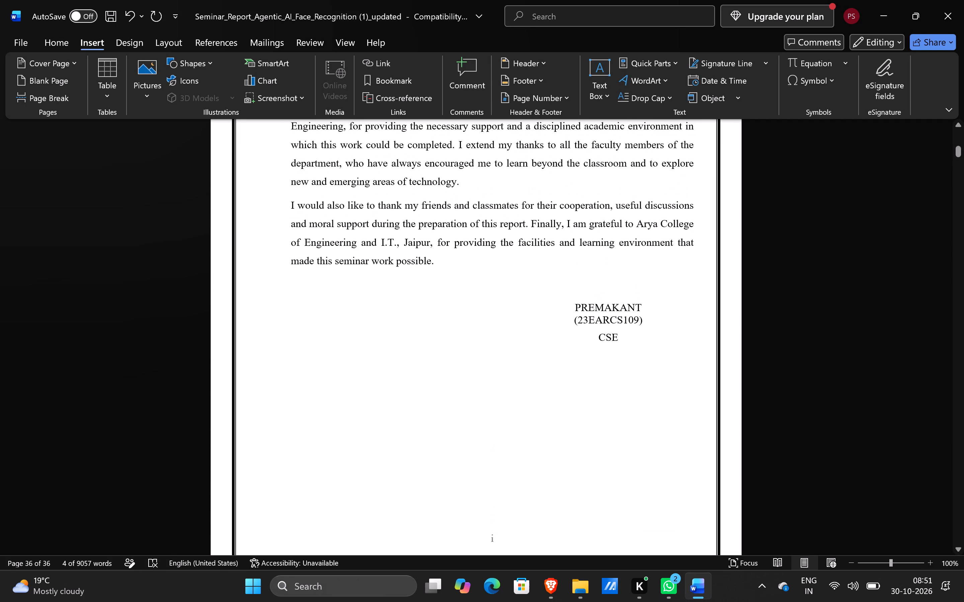
left_click(627, 342)
key("BackSpace")
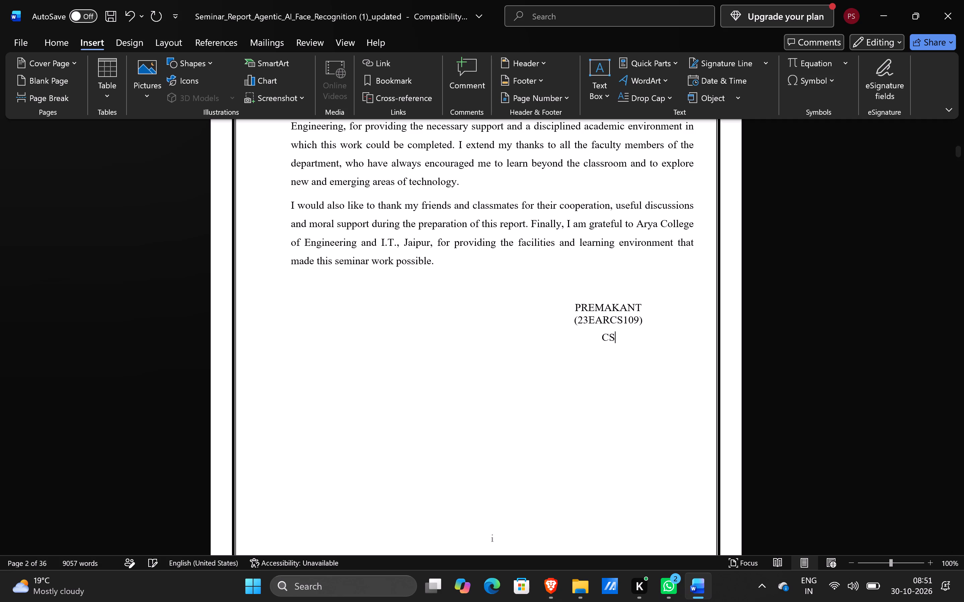
key("BackSpace")
type("opm")
key("BackSpace")
key("BackSpace")
key("m")
type("puter")
key("space")
type("Sc")
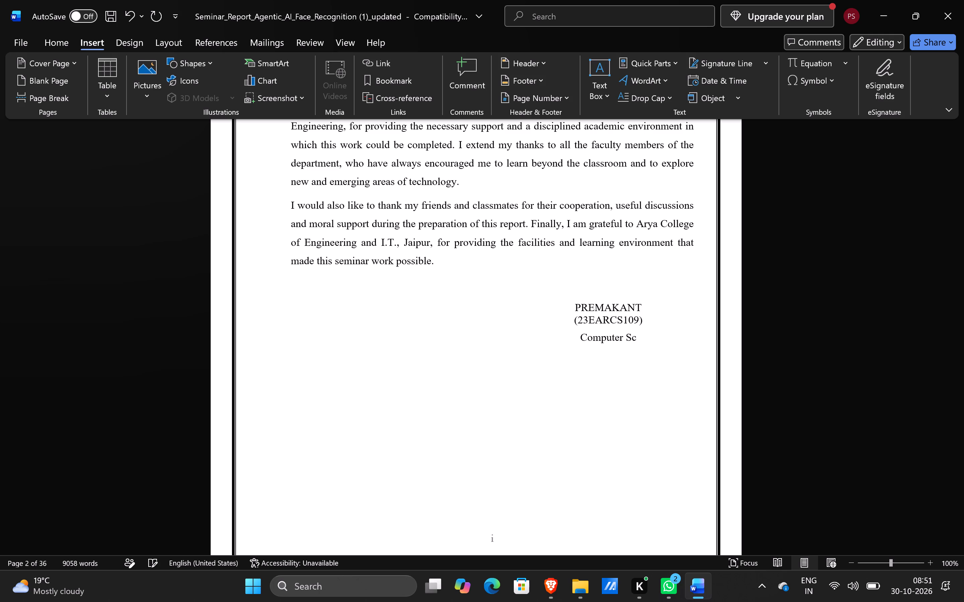
type("ience")
key("space")
type("ab")
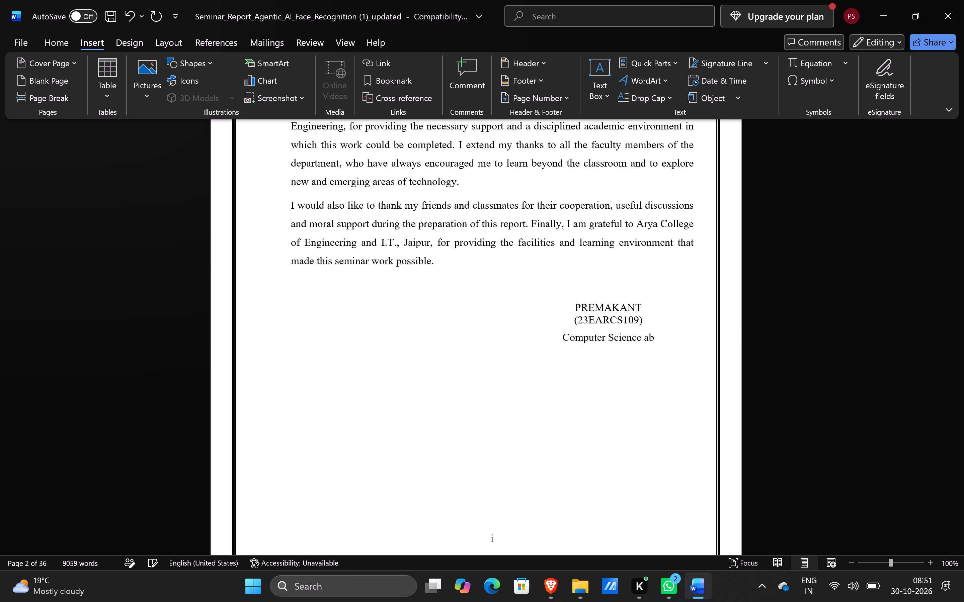
key("BackSpace")
type("nd")
key("space")
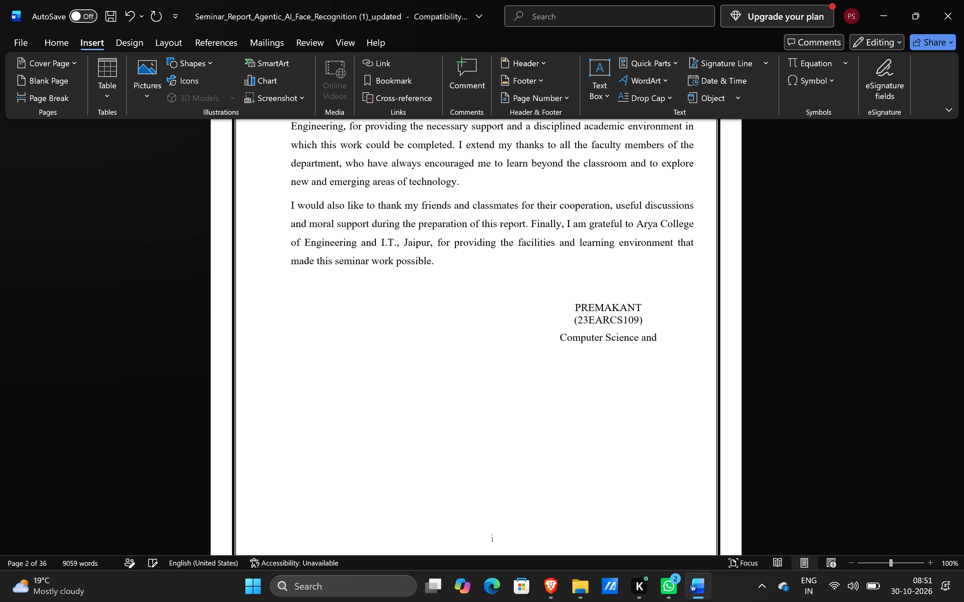
key("shift+w")
key("BackSpace")
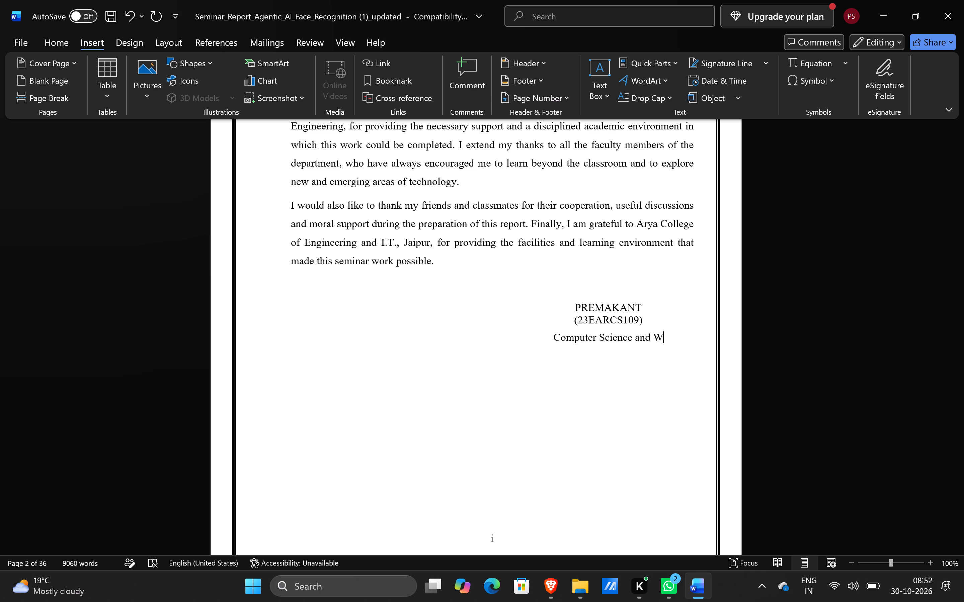
type("Engineering")
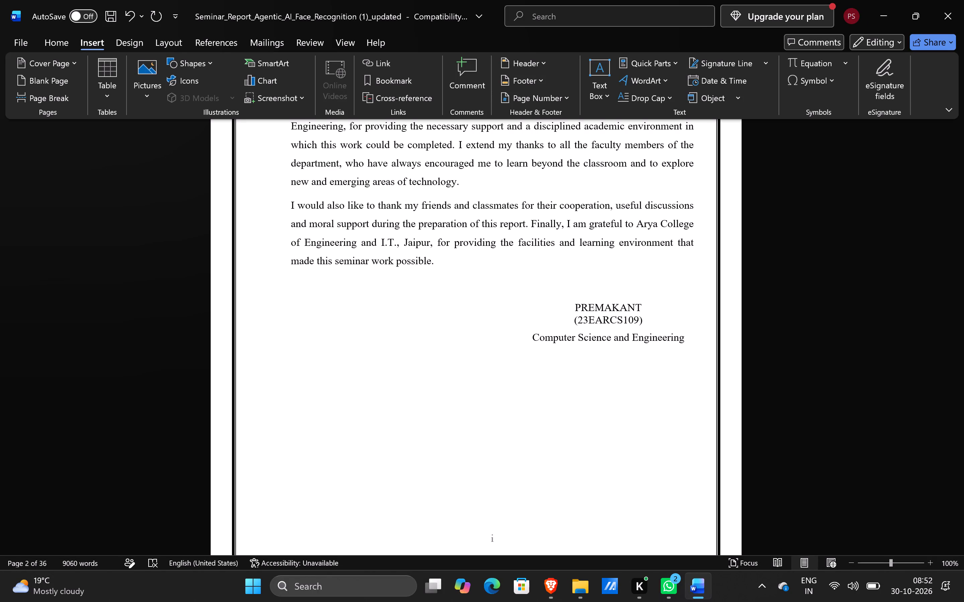
Enclose the "Computer Science and Engineering" line on the acknowledgement page in square brackets.
left_click(529, 342)
key("bracketleft")
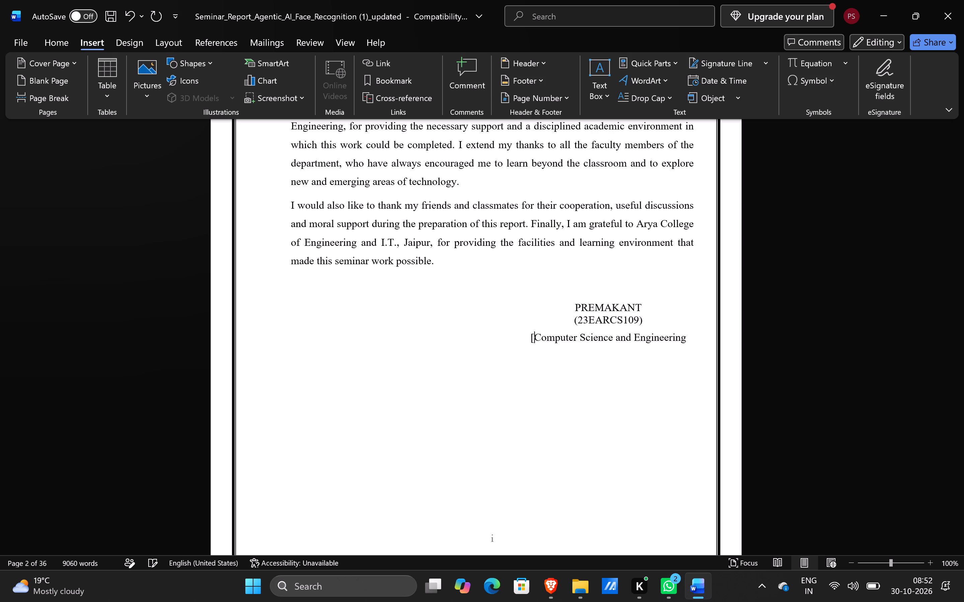
key("Right")
key("Right")
key("Right")
key("Right")
key("Right")
key("Right")
key("Right")
key("Right")
key("Right")
key("Right")
key("Right")
key("Right")
key("Right")
key("Right")
key("Right")
key("Right")
key("Right")
key("Right")
key("Right")
key("Right")
key("Right")
key("Right")
key("bracketright")
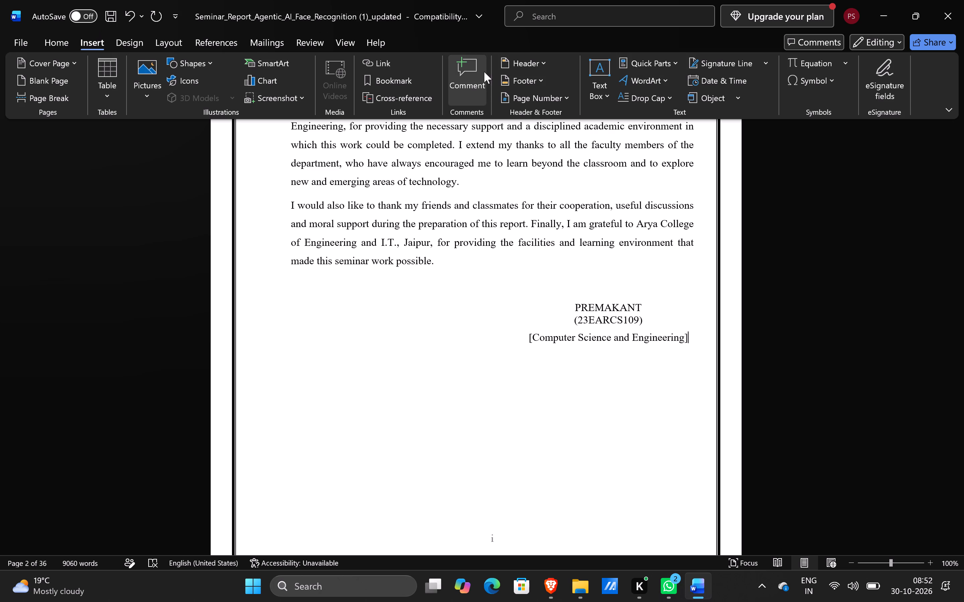
Close the seminar report, saving its changes to the Documents folder on D:.
left_click(952, 13)
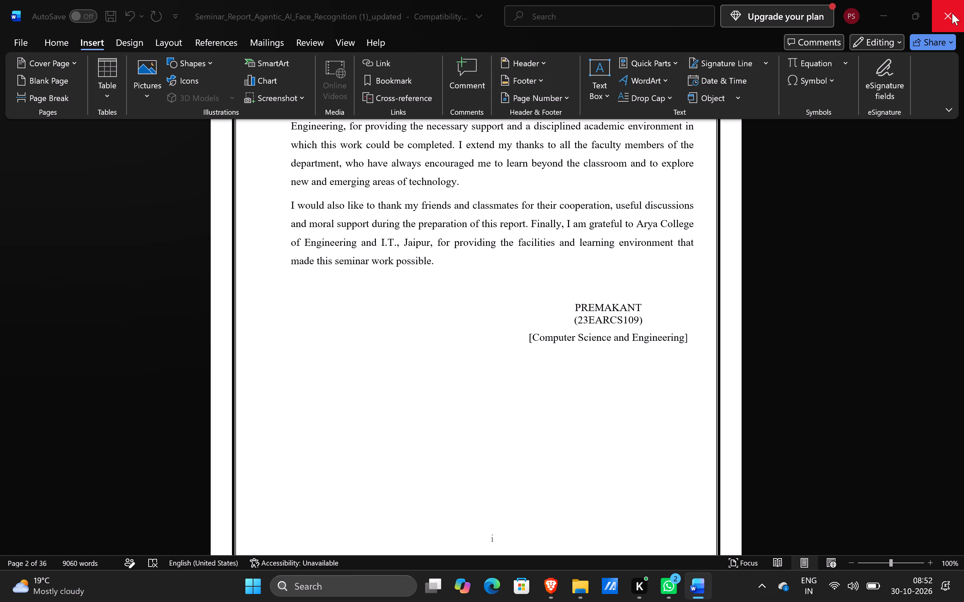
left_click(481, 391)
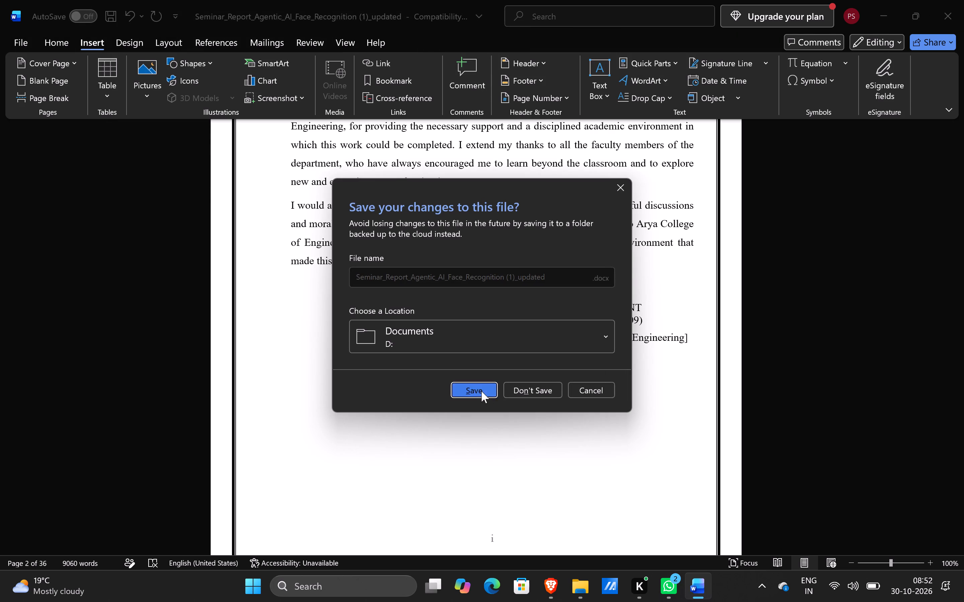
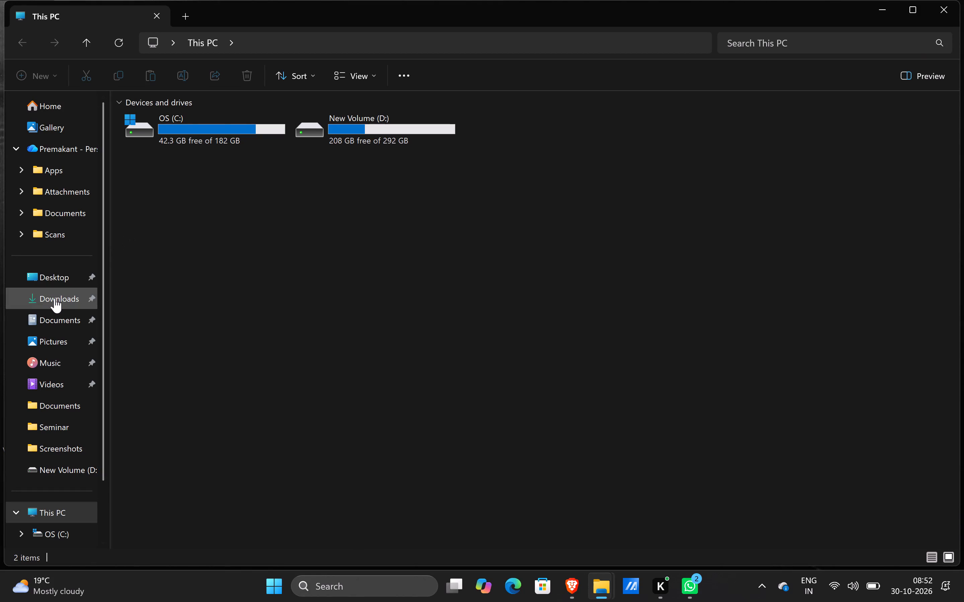
Copy the Seminar_Report_Agentic_AI_Face_Recognition Word file from the Documents folder to the clipboard.
left_click(54, 321)
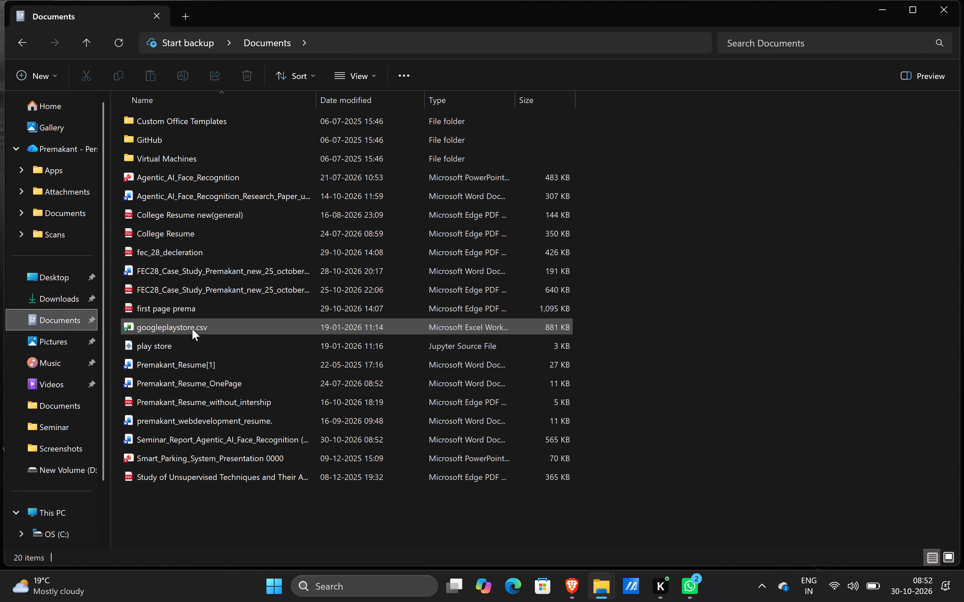
left_click(234, 433)
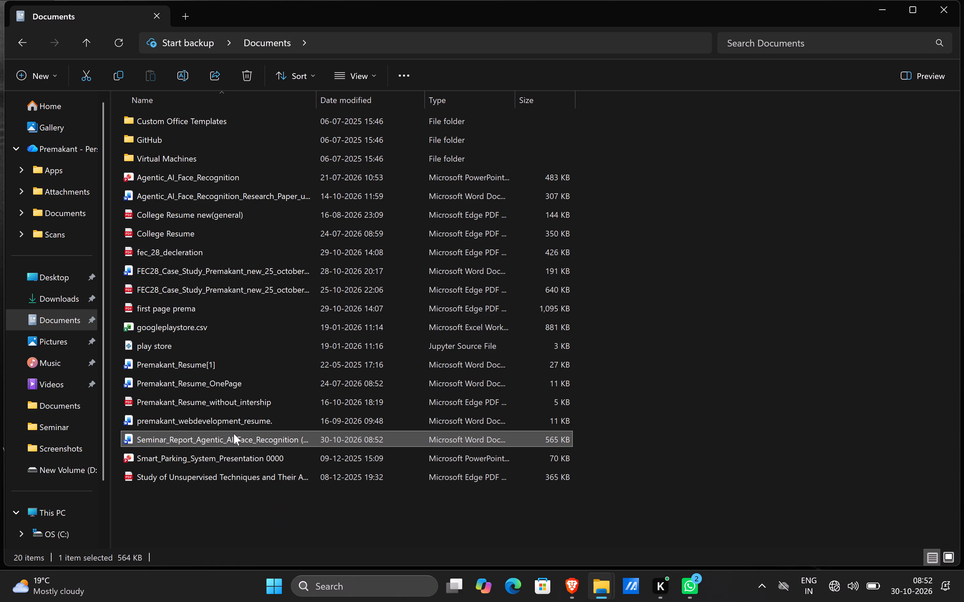
left_click(120, 83)
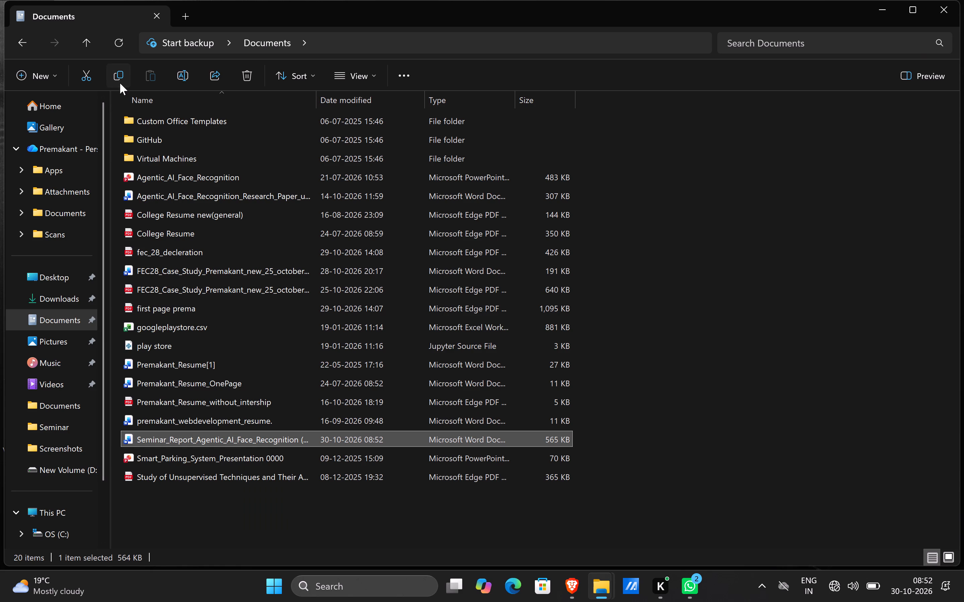
left_click(117, 76)
right_click(241, 437)
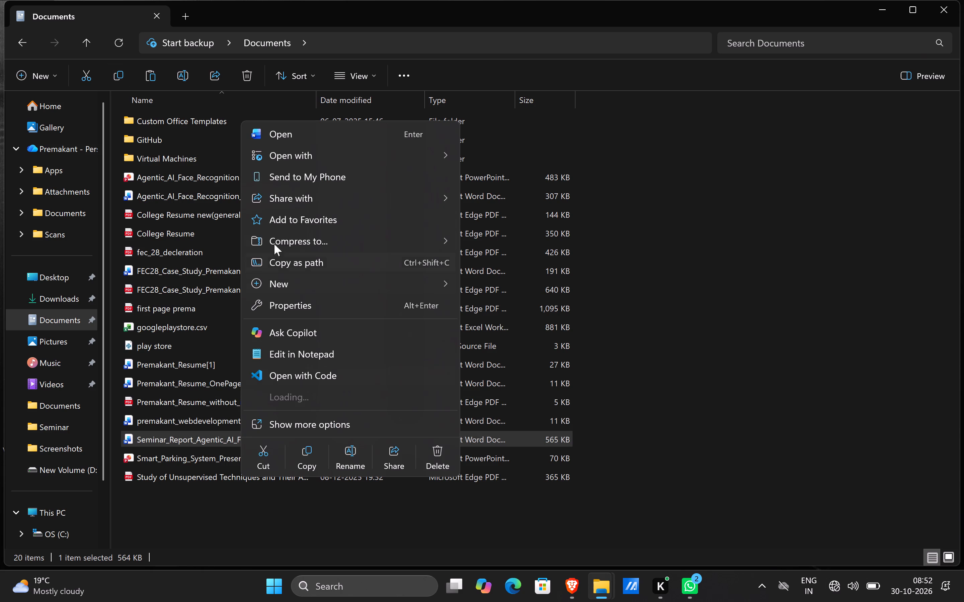